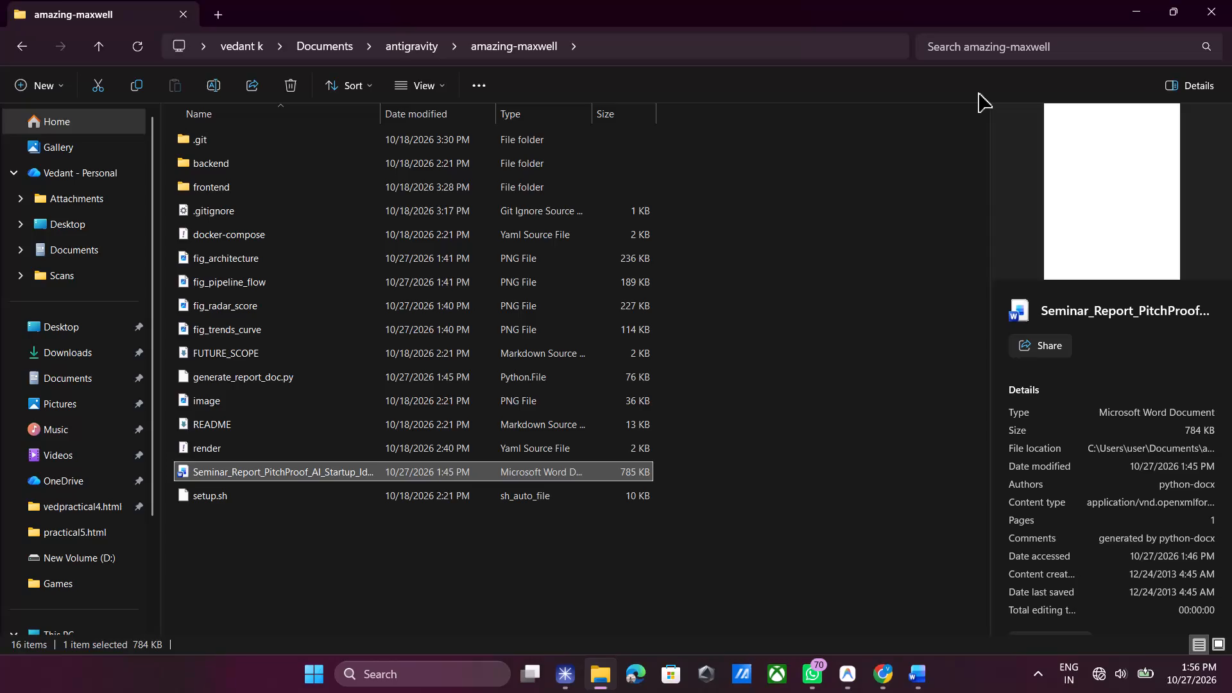
Open the Seminar_Report_PitchProof_AI_Startup_Idea_Validator document in Word, look over its cover page, and minimize it.
{"action": "left_click", "coordinate": [979, 94]}
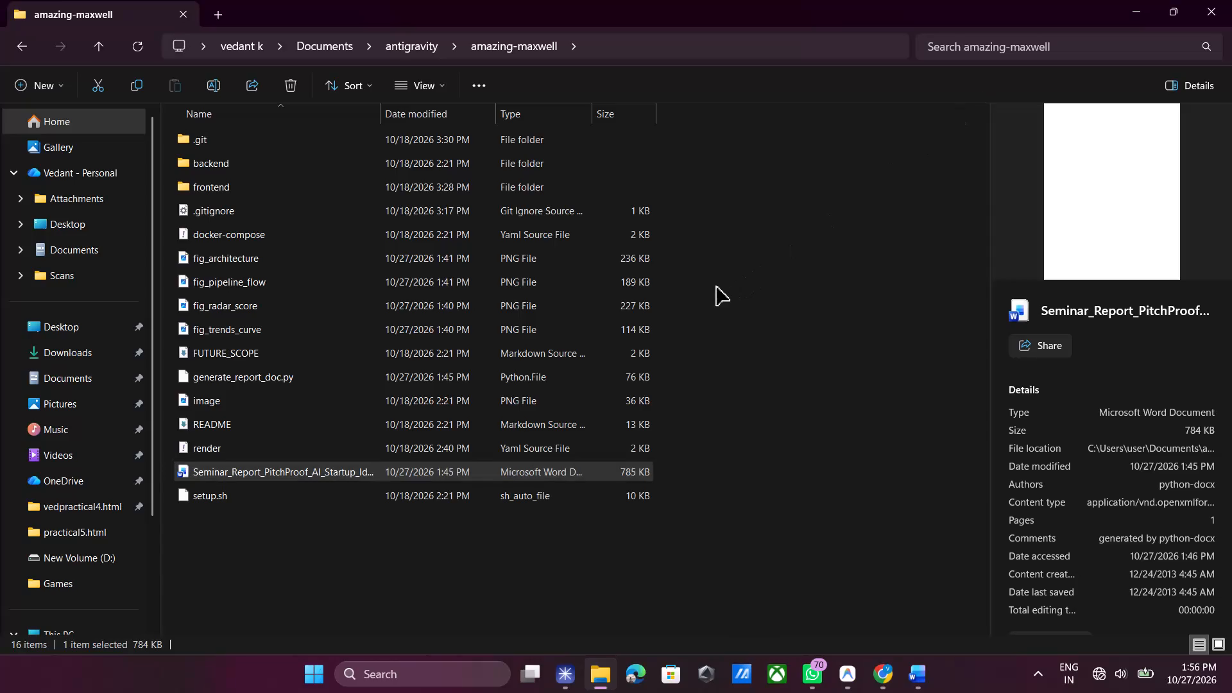
{"action": "double_click", "coordinate": [240, 475]}
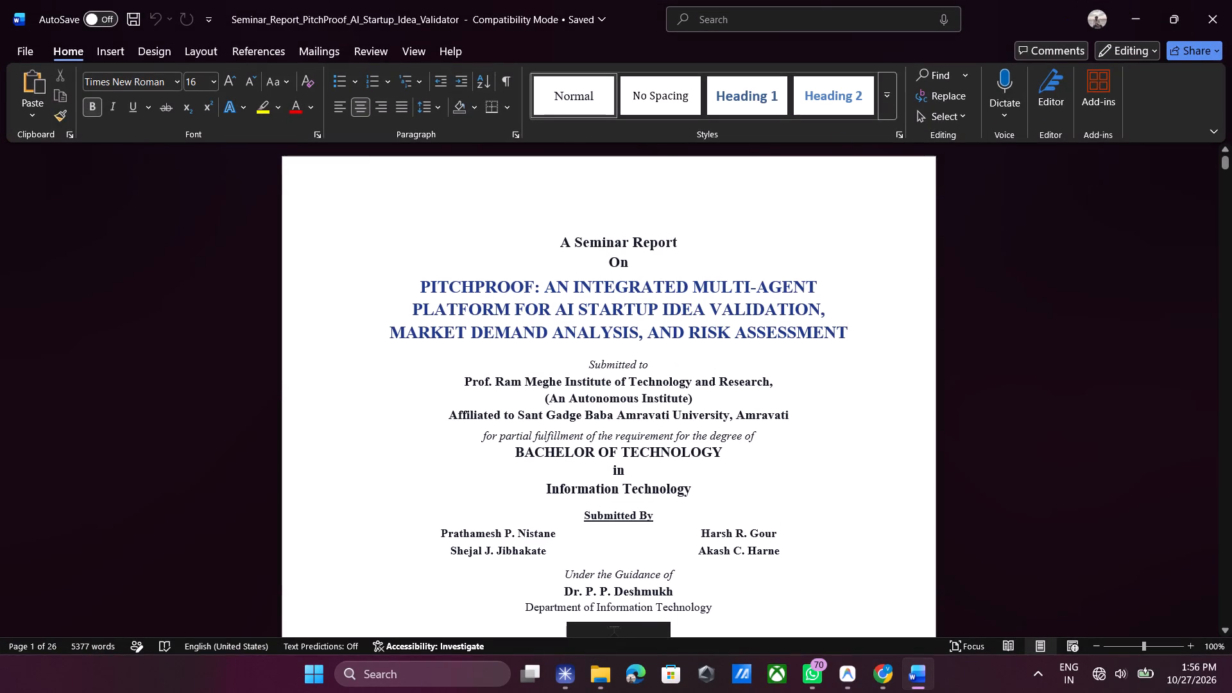
{"action": "scroll", "coordinate": [766, 291], "scroll_direction": "down", "scroll_amount": 1}
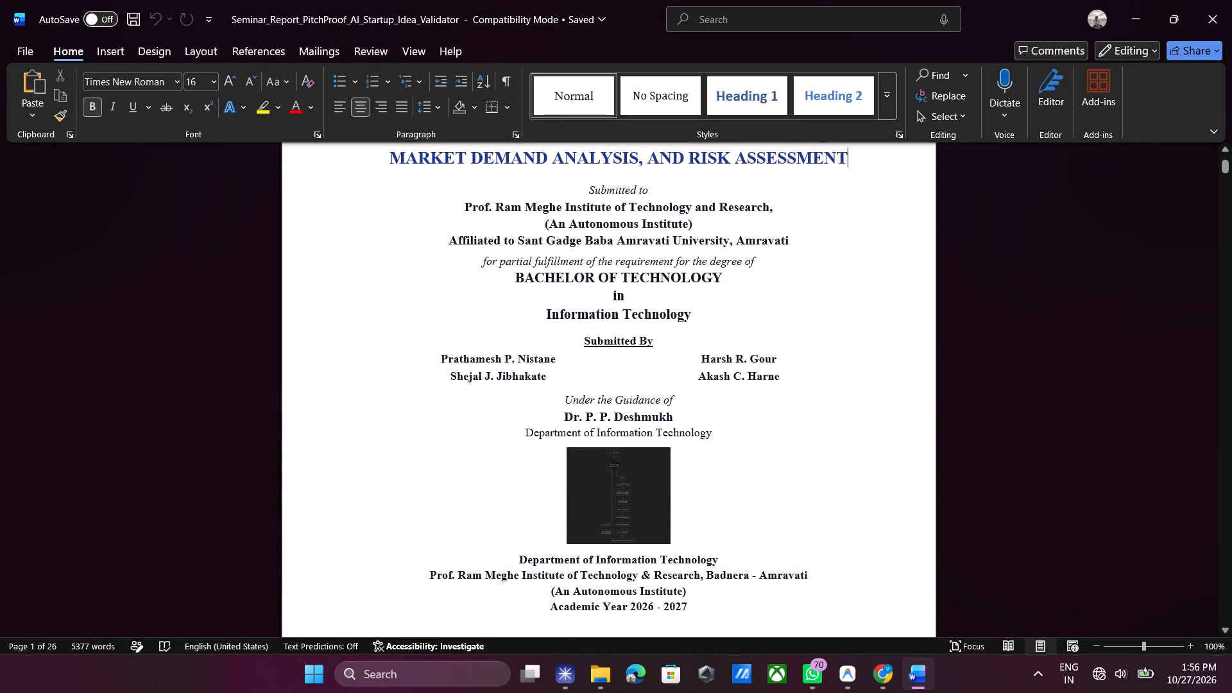
{"action": "scroll", "coordinate": [725, 368], "scroll_direction": "up", "scroll_amount": 1}
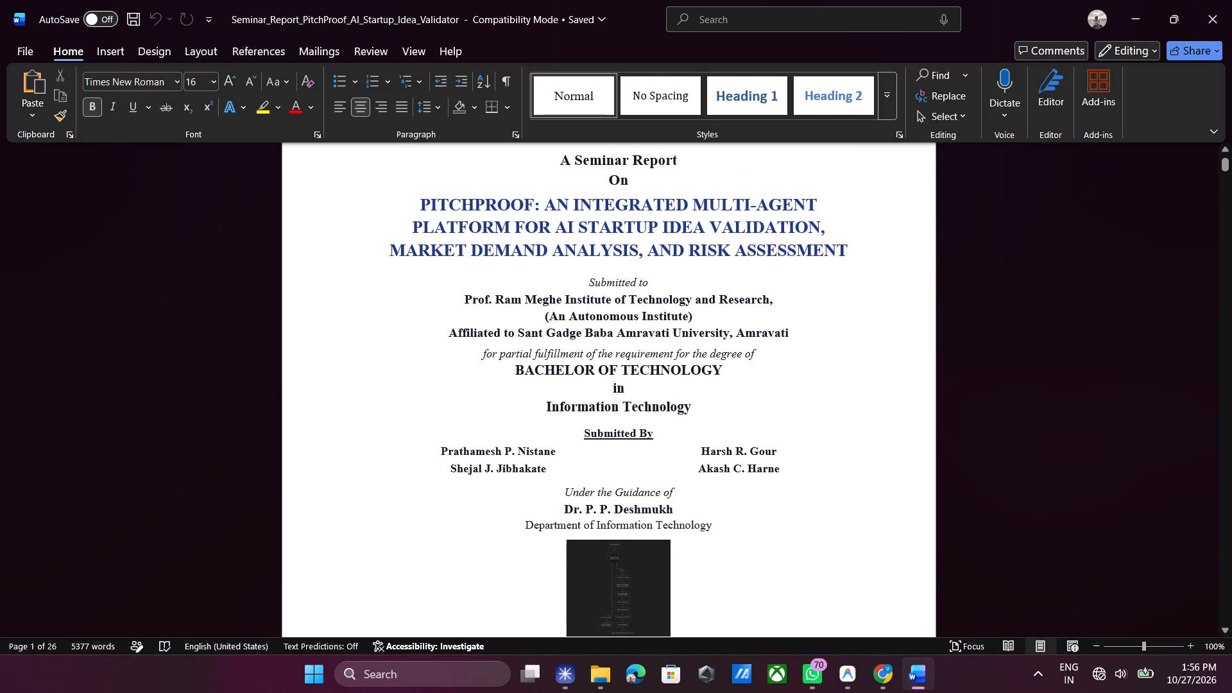
{"action": "scroll", "coordinate": [629, 238], "scroll_direction": "right", "scroll_amount": 1}
{"action": "scroll", "coordinate": [697, 235], "scroll_direction": "right", "scroll_amount": 1}
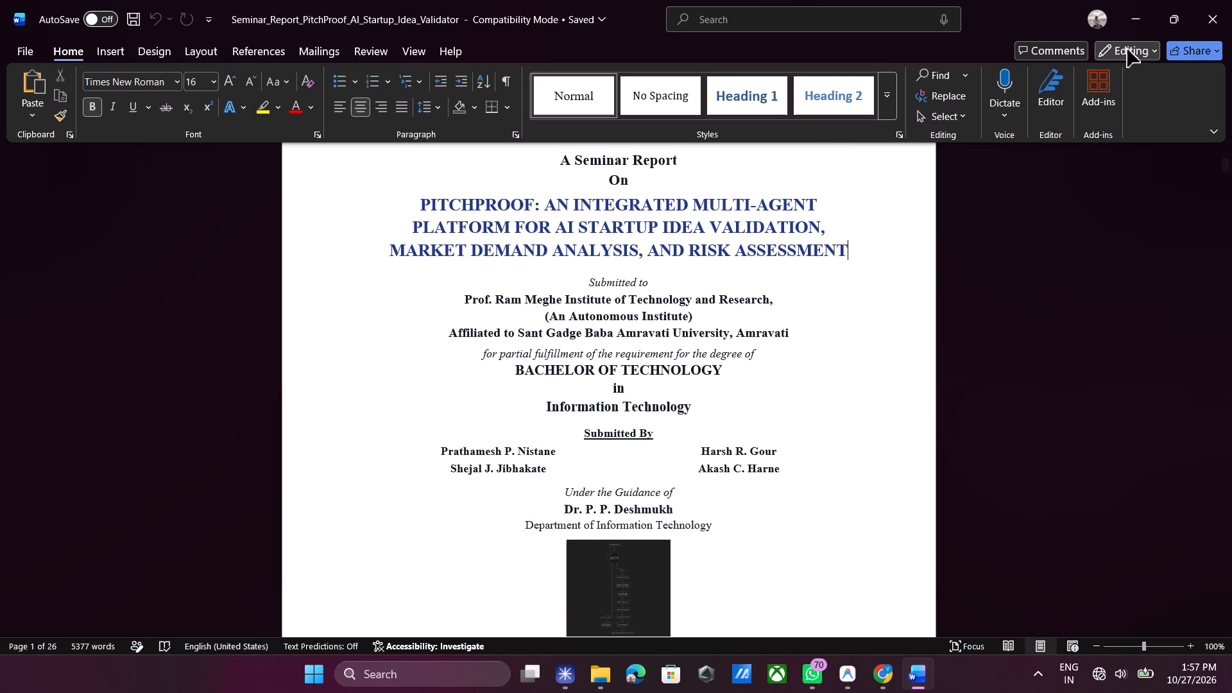
{"action": "left_click", "coordinate": [1135, 18]}
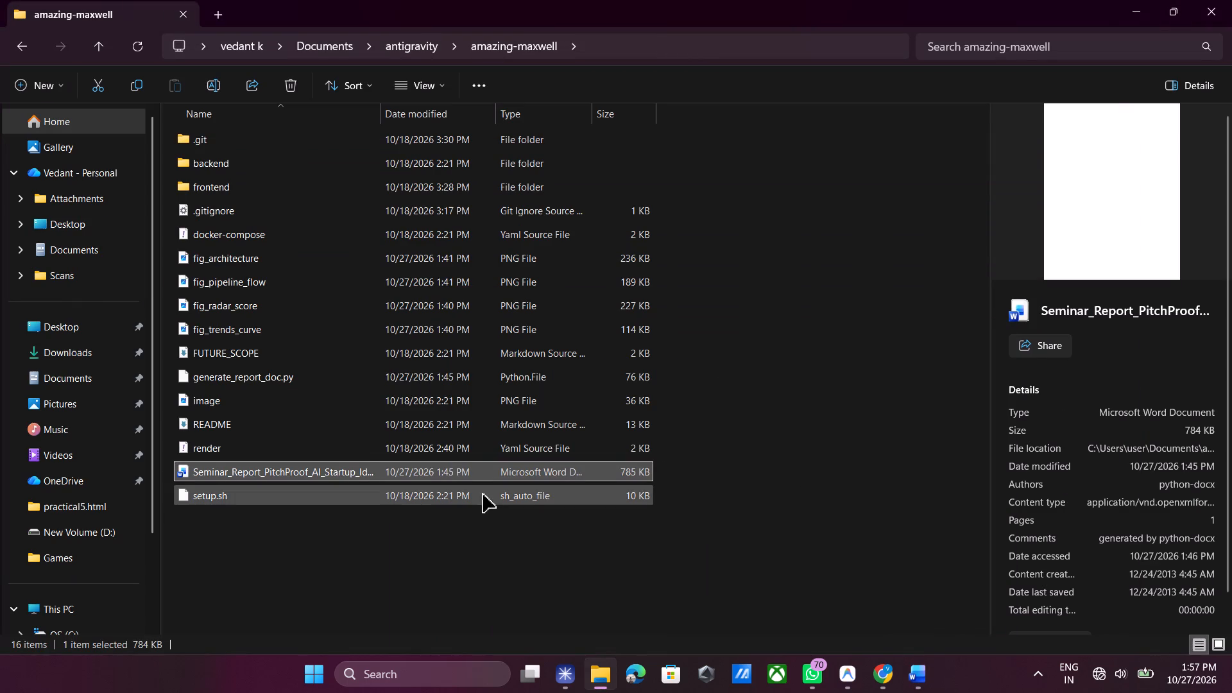
{"action": "left_click", "coordinate": [472, 479]}
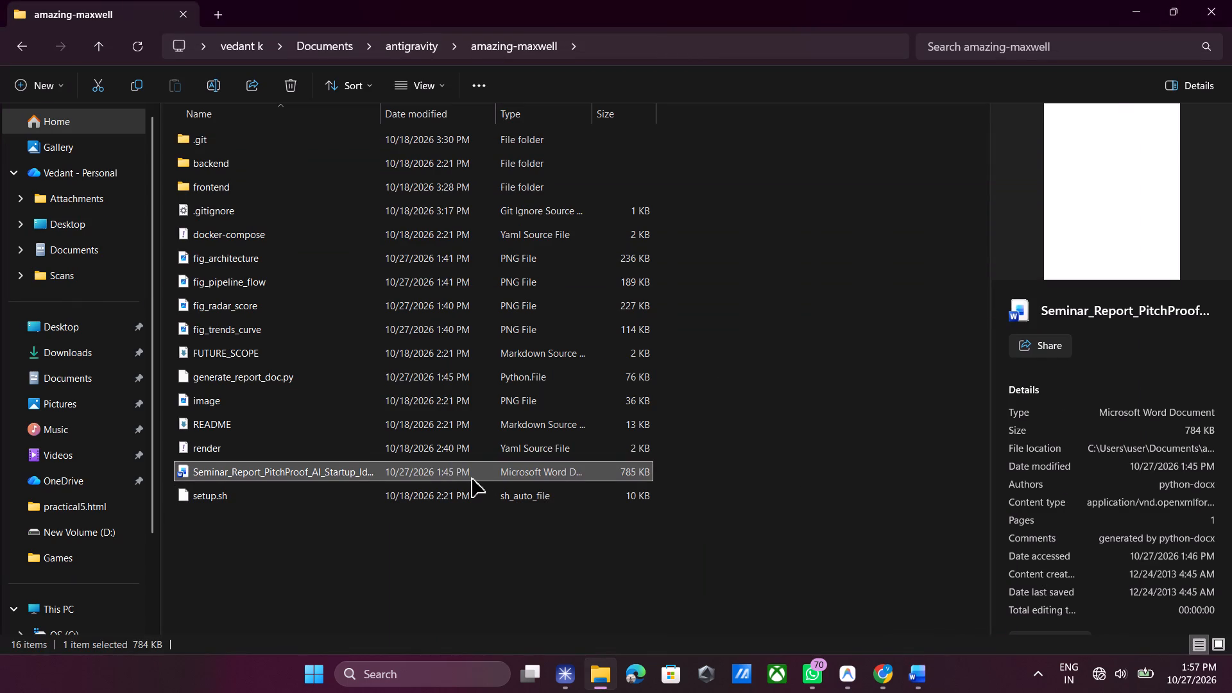
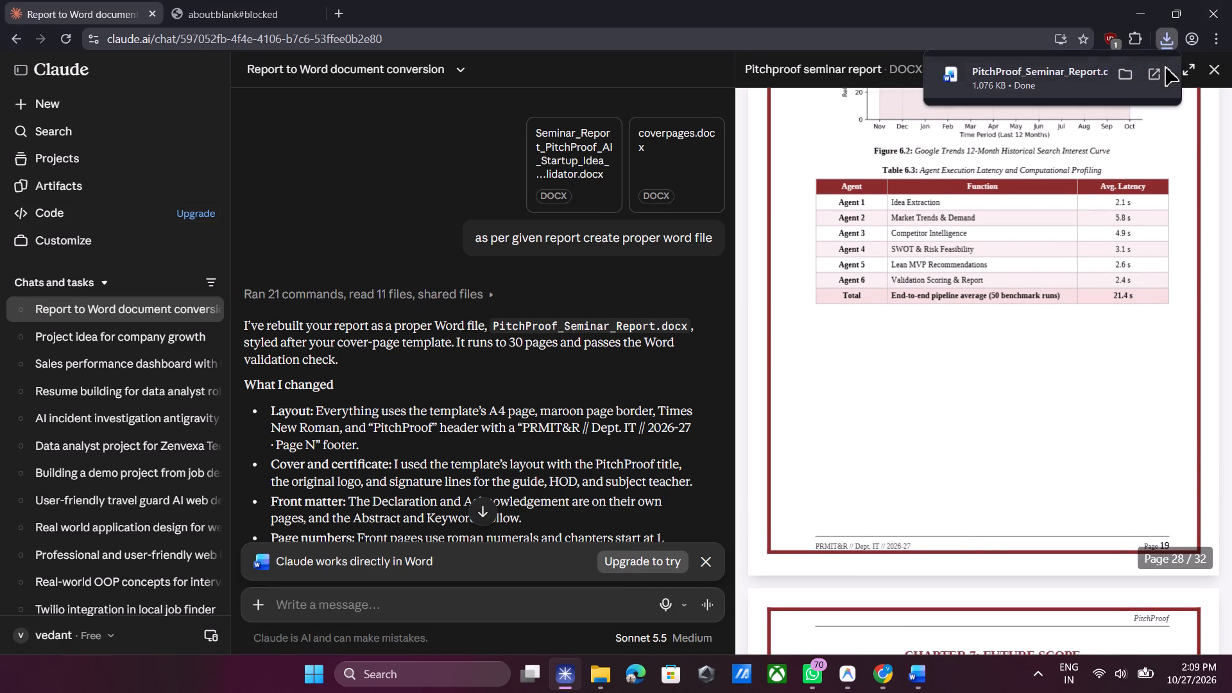
{"action": "left_click", "coordinate": [1058, 67]}
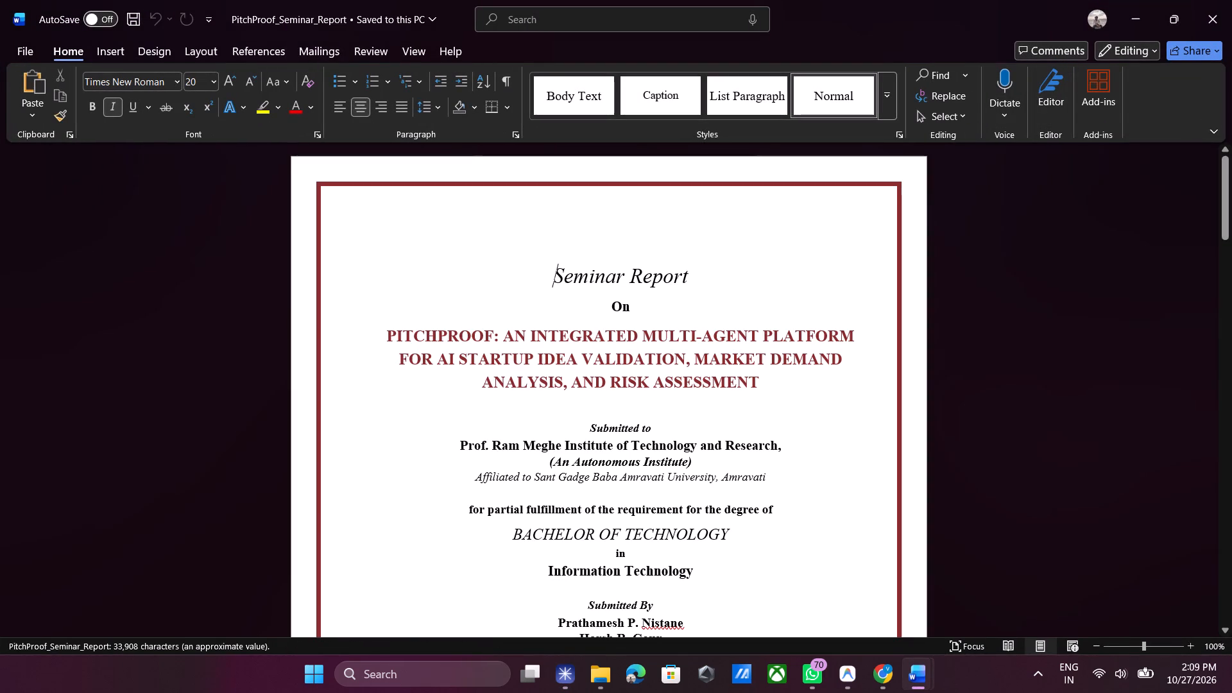
{"action": "scroll", "coordinate": [594, 506], "scroll_direction": "down", "scroll_amount": 4}
{"action": "scroll", "coordinate": [594, 506], "scroll_direction": "up", "scroll_amount": 1}
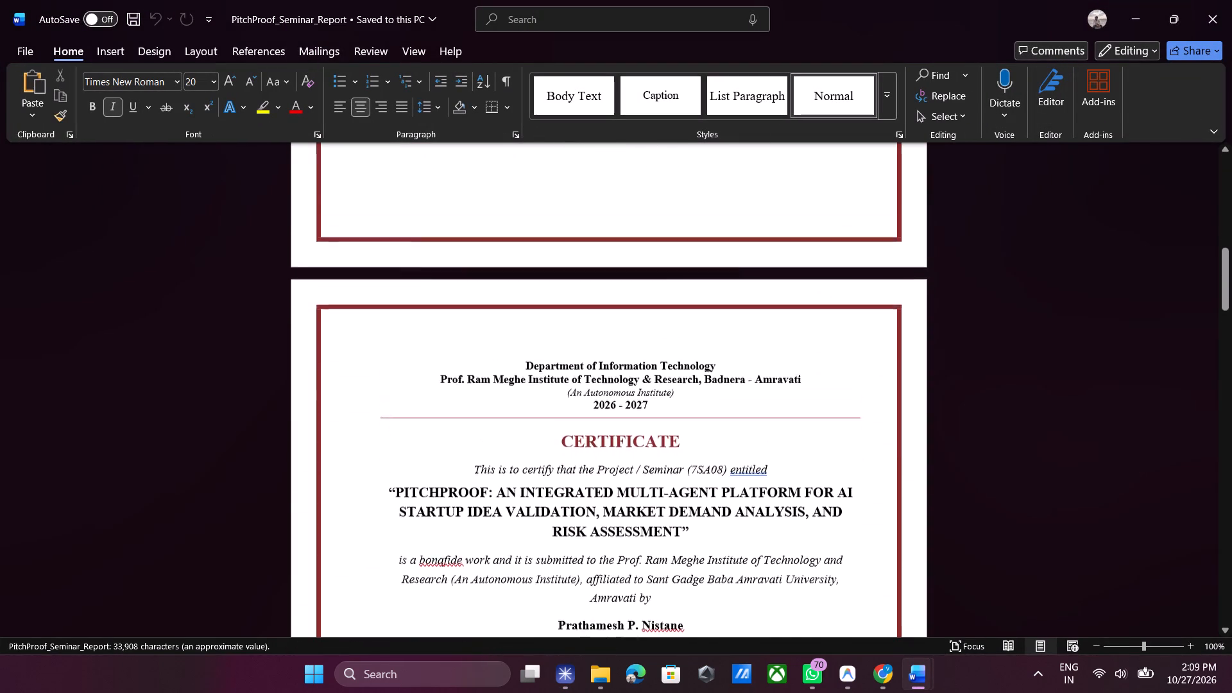
{"action": "scroll", "coordinate": [594, 506], "scroll_direction": "up", "scroll_amount": 2}
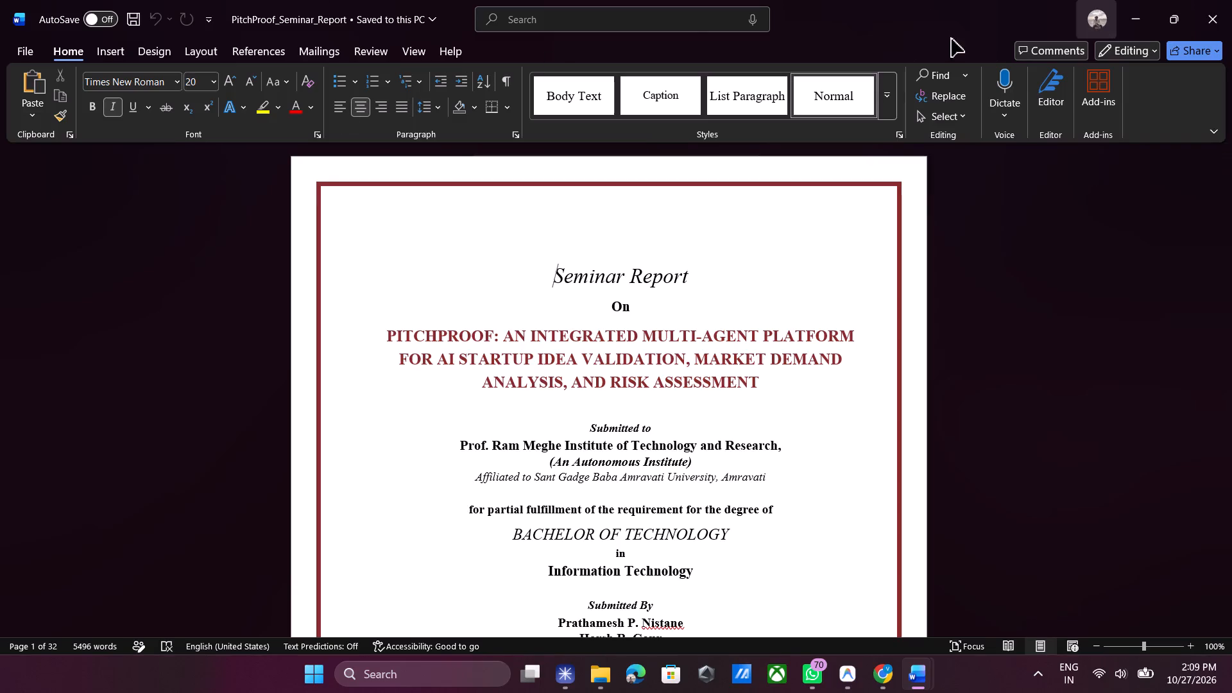
Save the report to the Downloads folder as a Word Document (*.docx) named PitchProof_Seminar_Report.
{"action": "left_click", "coordinate": [20, 52]}
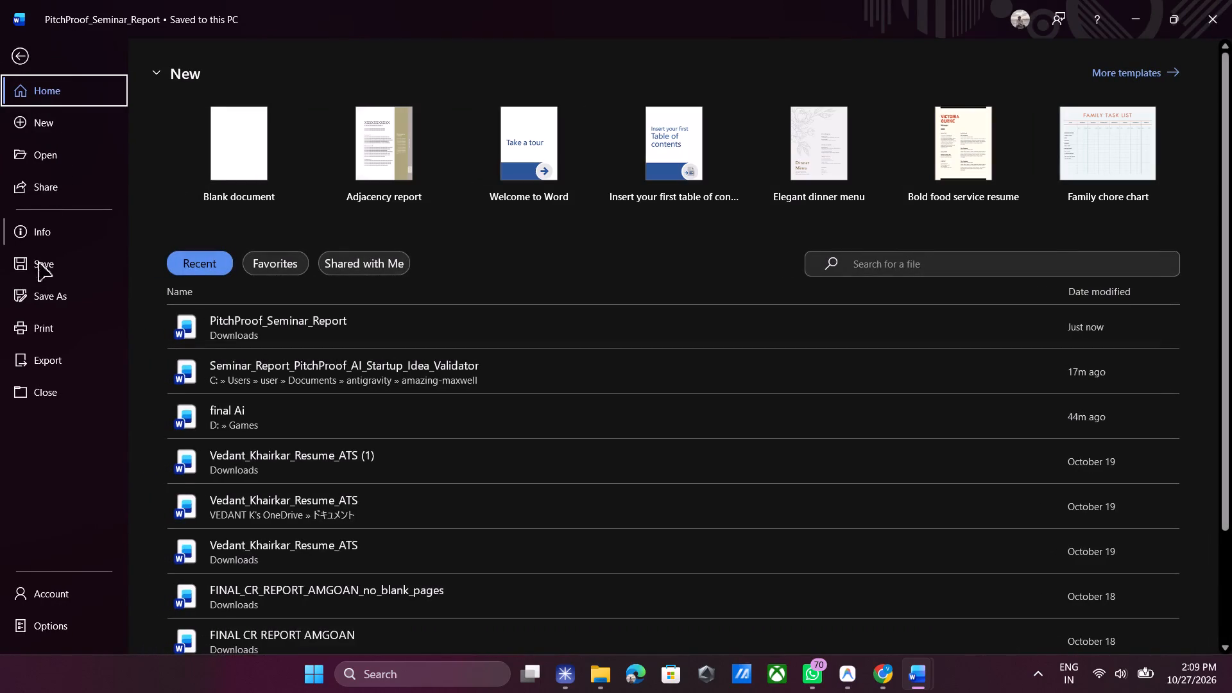
{"action": "left_click", "coordinate": [49, 291]}
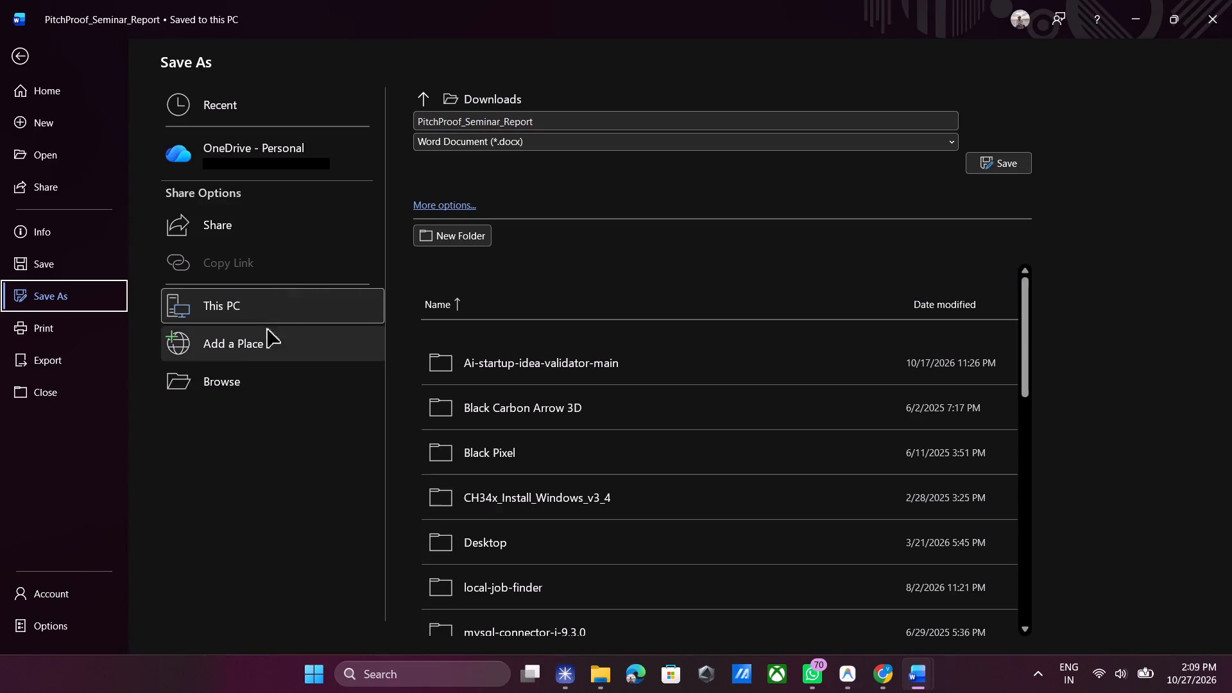
{"action": "left_click", "coordinate": [248, 311]}
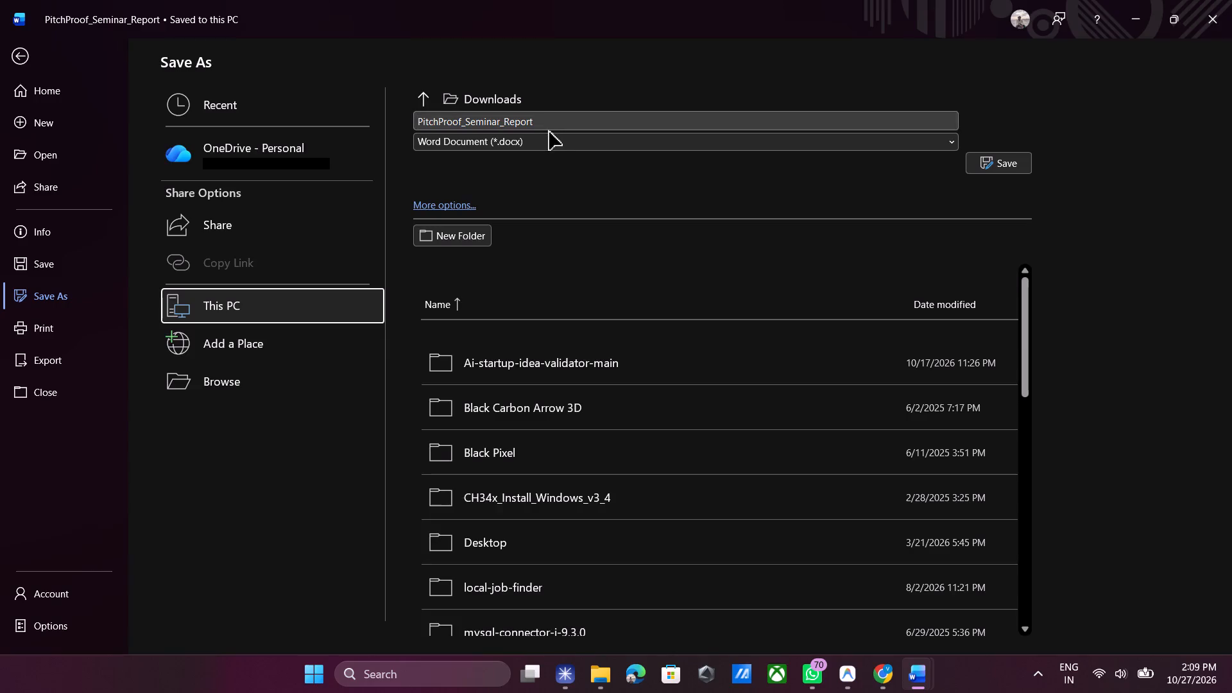
{"action": "left_click", "coordinate": [620, 129]}
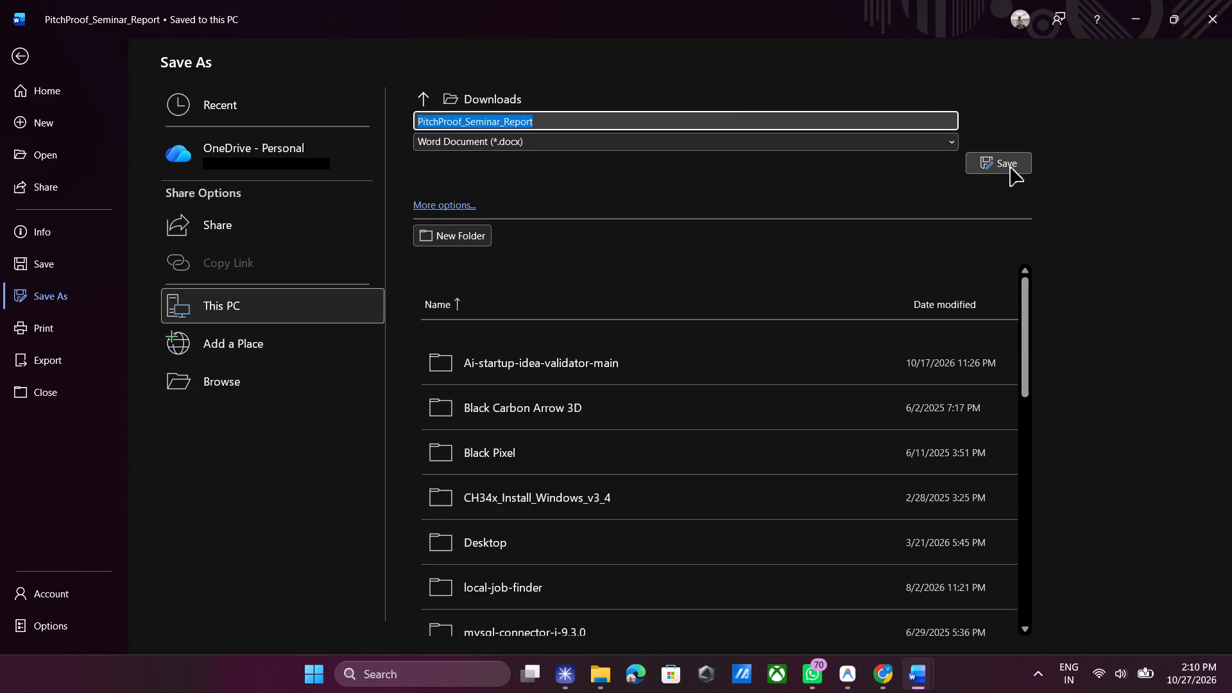
{"action": "left_click", "coordinate": [1011, 168]}
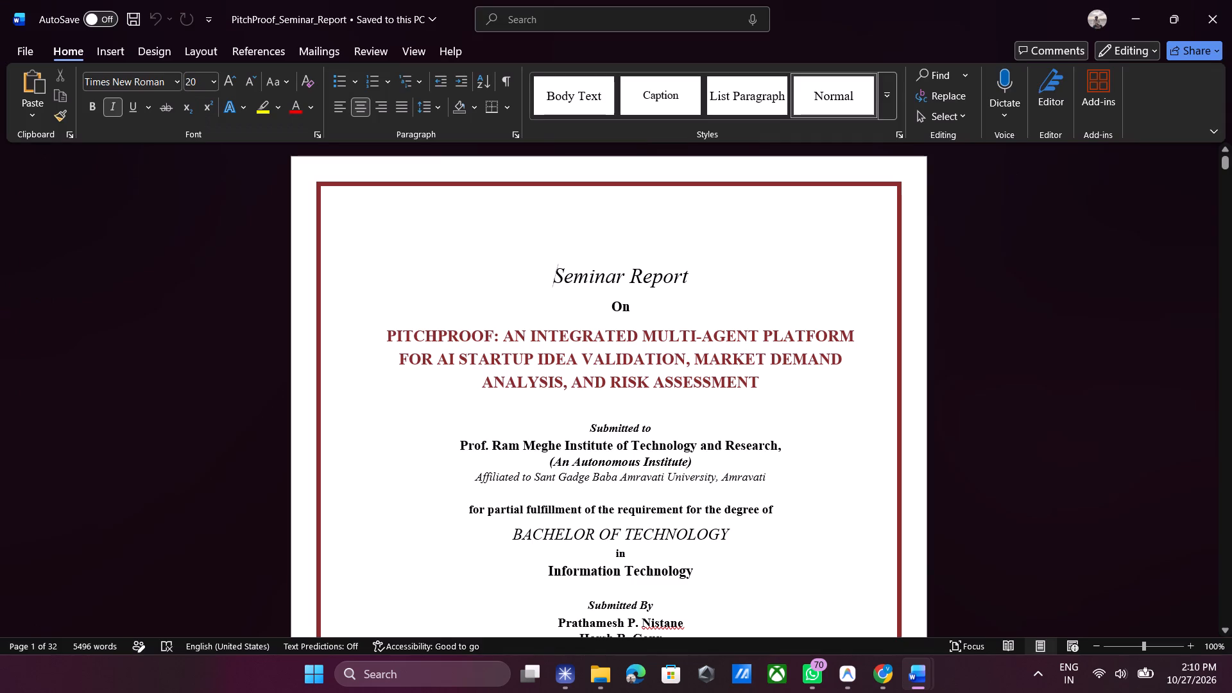
Open Seminar_Report_PitchProof_AI_Startup_Idea_Validator from the amazing-maxwell folder in File Explorer, check its cover page, and close it.
{"action": "left_click", "coordinate": [594, 681]}
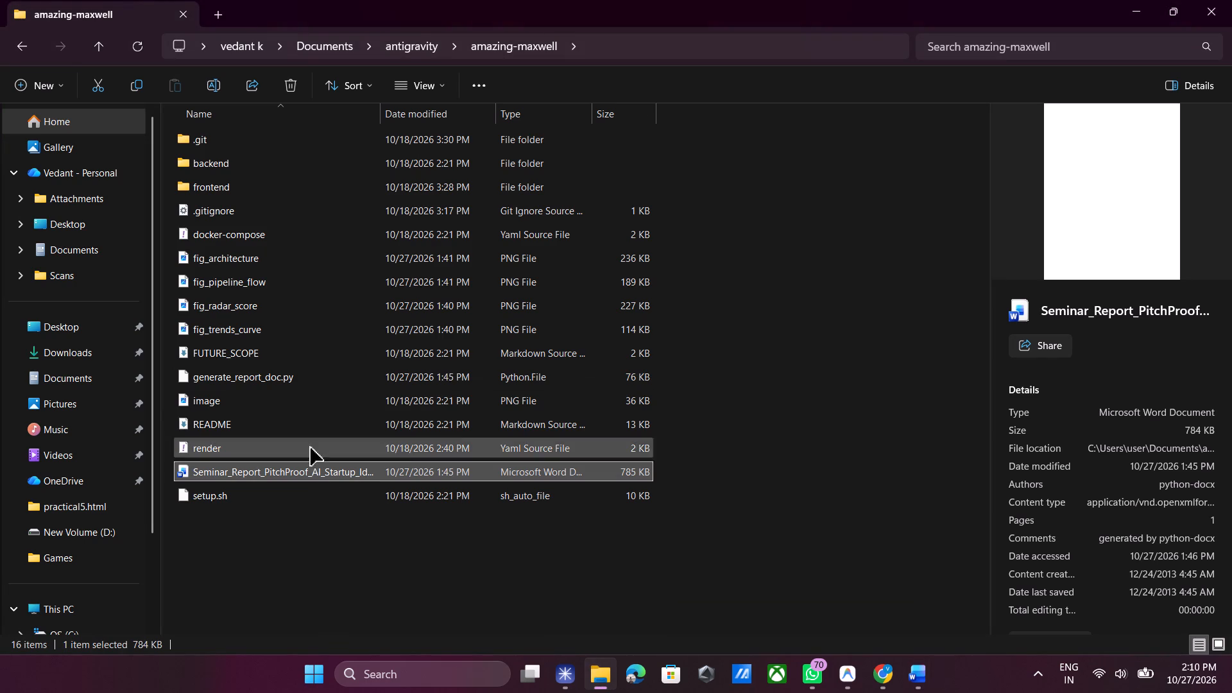
{"action": "scroll", "coordinate": [289, 263], "scroll_direction": "up", "scroll_amount": 8}
{"action": "scroll", "coordinate": [289, 263], "scroll_direction": "down", "scroll_amount": 3}
{"action": "scroll", "coordinate": [289, 263], "scroll_direction": "up", "scroll_amount": 10}
{"action": "scroll", "coordinate": [289, 263], "scroll_direction": "down", "scroll_amount": 5}
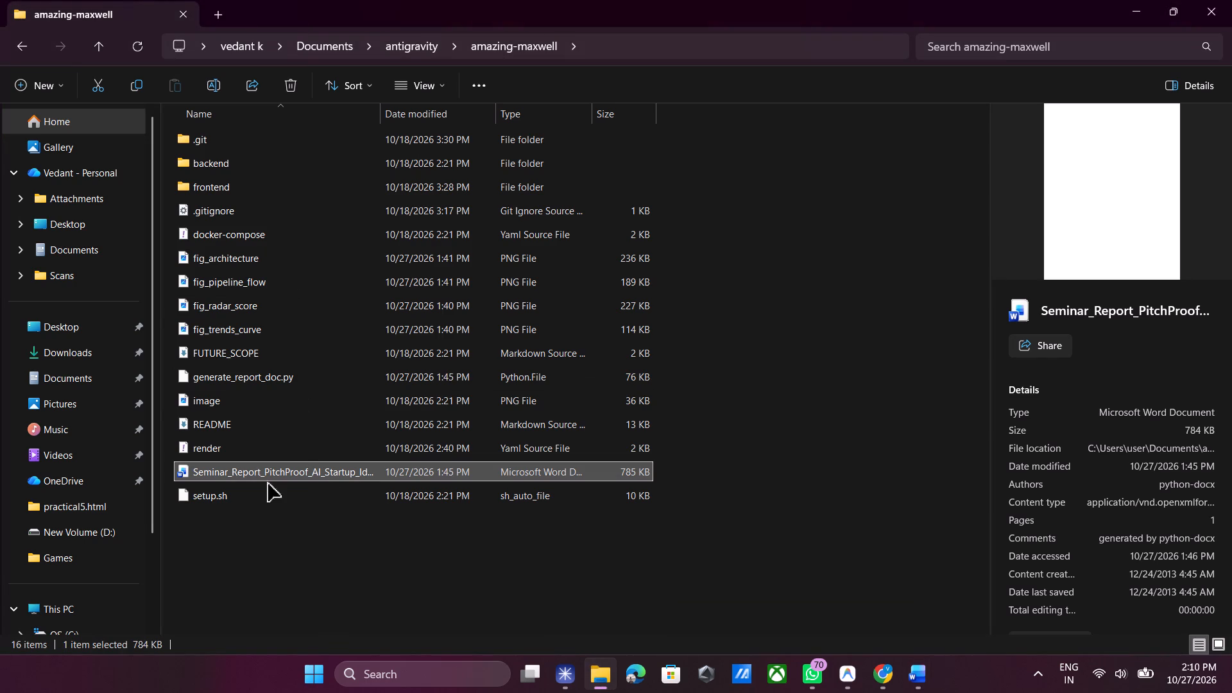
{"action": "scroll", "coordinate": [474, 501], "scroll_direction": "down", "scroll_amount": 3}
{"action": "scroll", "coordinate": [474, 501], "scroll_direction": "up", "scroll_amount": 6}
{"action": "scroll", "coordinate": [474, 501], "scroll_direction": "down", "scroll_amount": 6}
{"action": "scroll", "coordinate": [474, 501], "scroll_direction": "up", "scroll_amount": 4}
{"action": "double_click", "coordinate": [355, 470]}
{"action": "scroll", "coordinate": [767, 382], "scroll_direction": "down", "scroll_amount": 5}
{"action": "scroll", "coordinate": [767, 382], "scroll_direction": "up", "scroll_amount": 13}
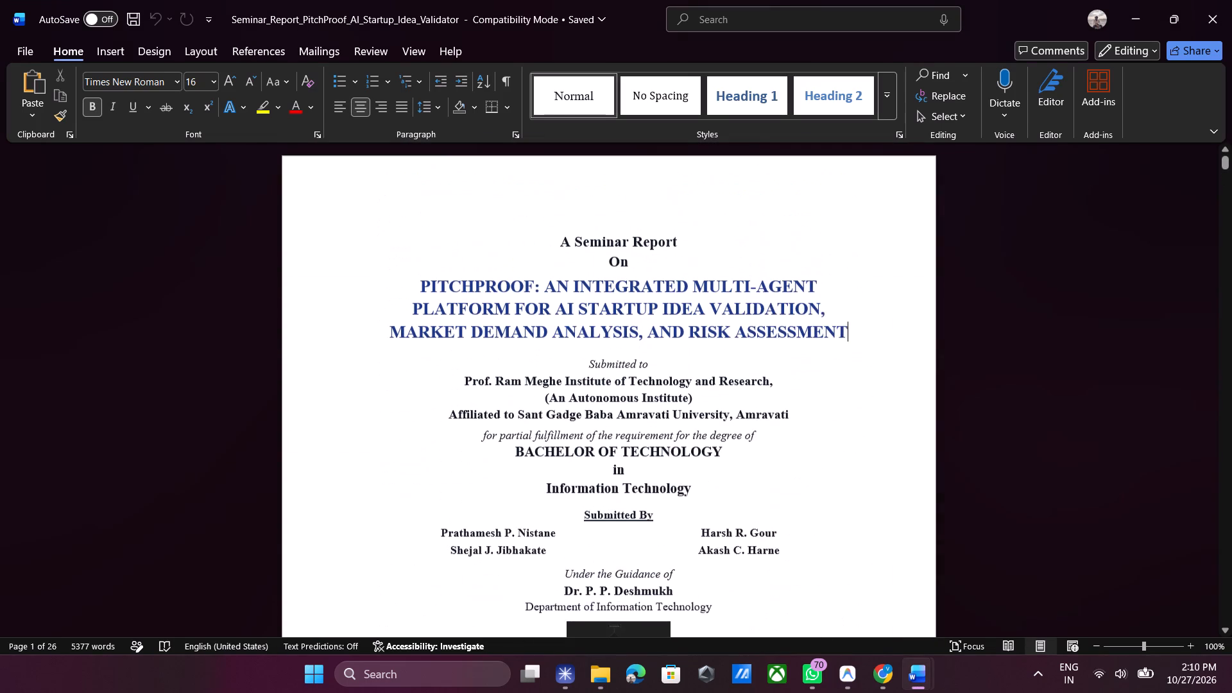
{"action": "left_click", "coordinate": [1231, 0]}
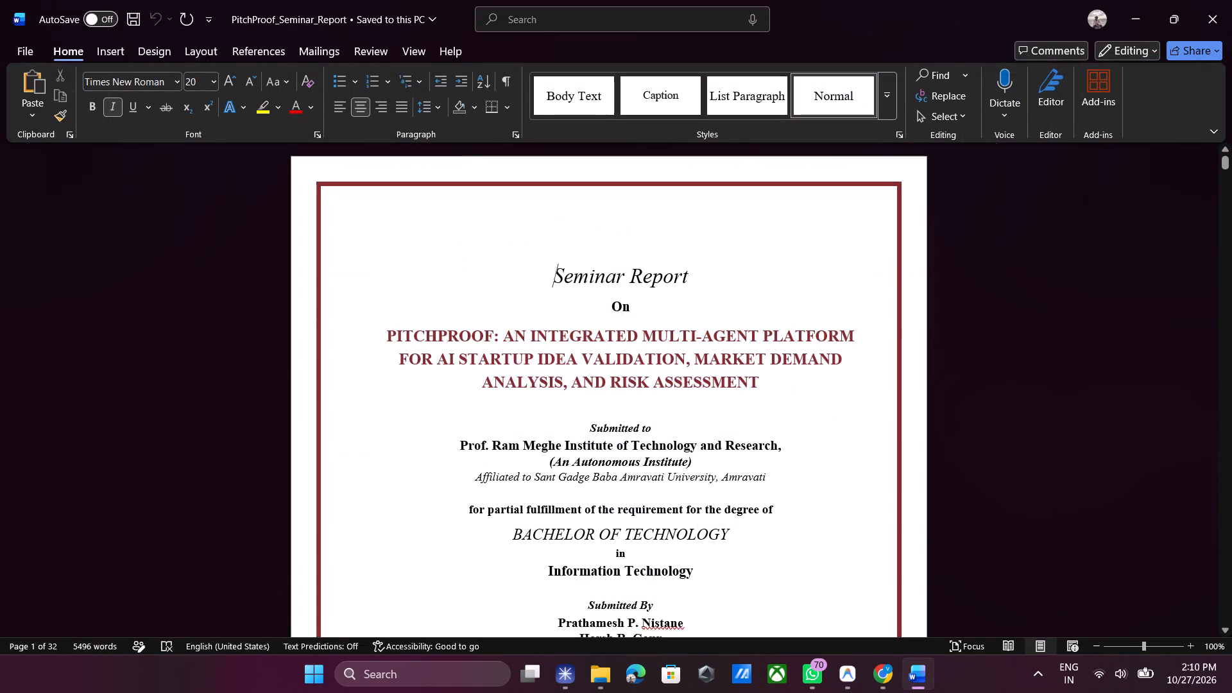
View the cover and certificate pages of PitchProof_Seminar_Report side by side at 90% zoom.
{"action": "scroll", "coordinate": [664, 470], "scroll_direction": "down", "scroll_amount": 6}
{"action": "scroll", "coordinate": [664, 470], "scroll_direction": "up", "scroll_amount": 13}
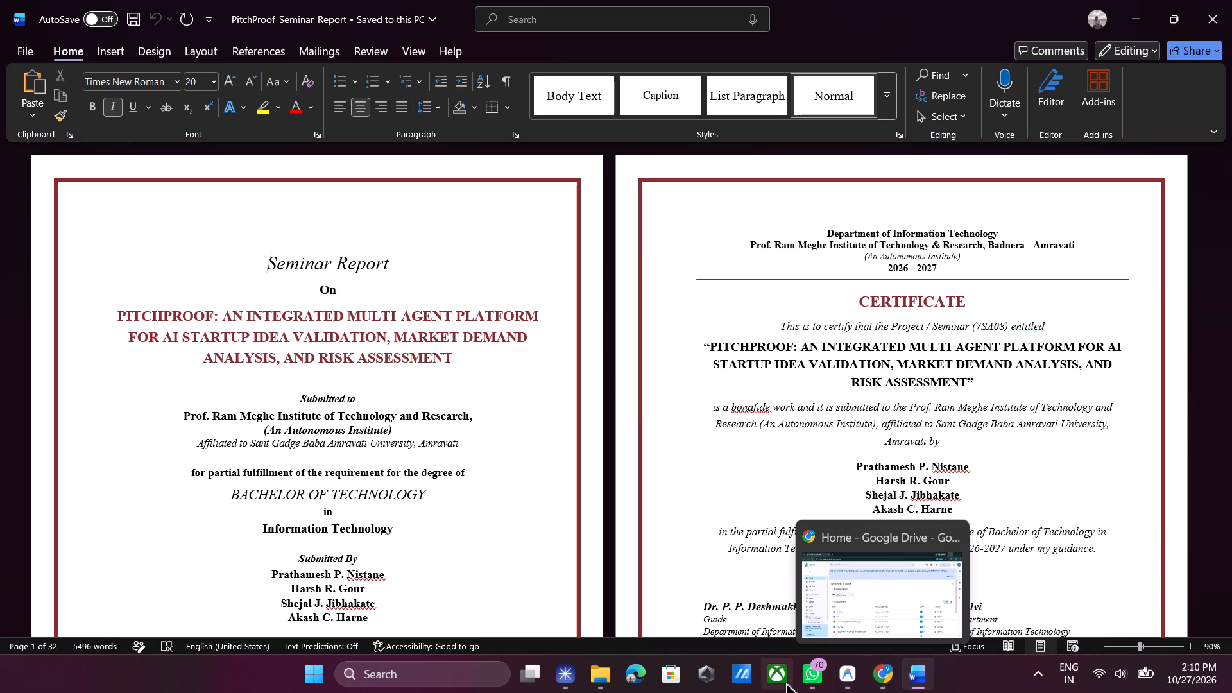
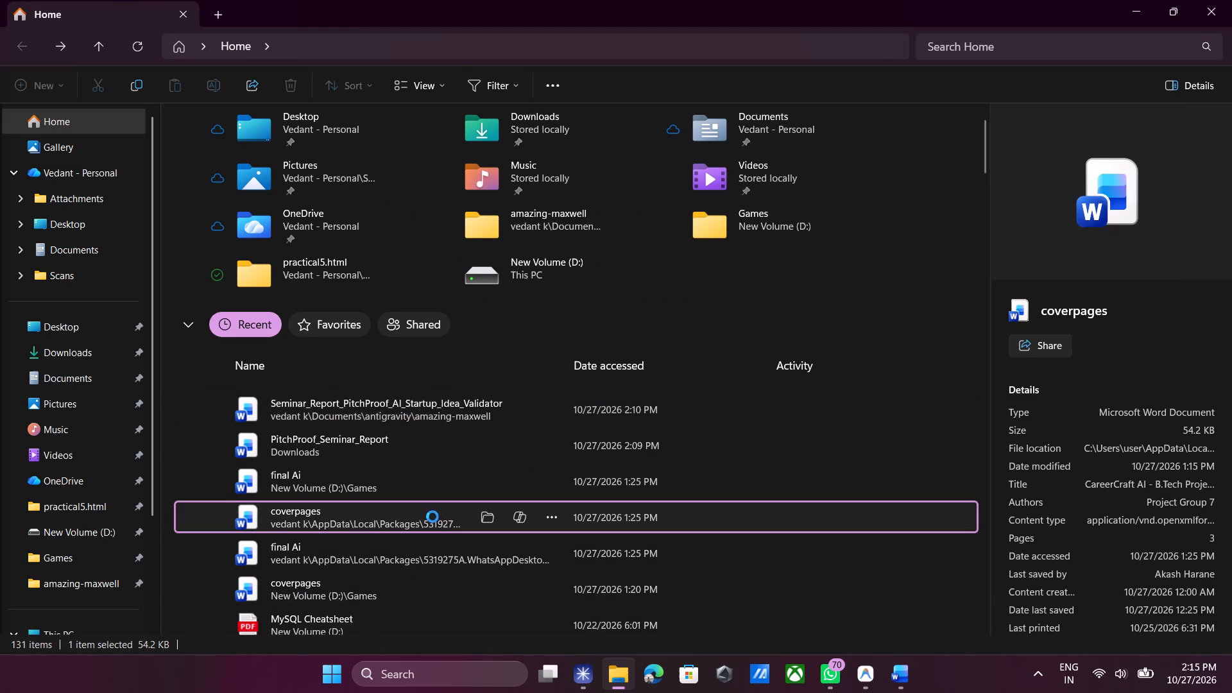
{"action": "scroll", "coordinate": [536, 378], "scroll_direction": "down", "scroll_amount": 2}
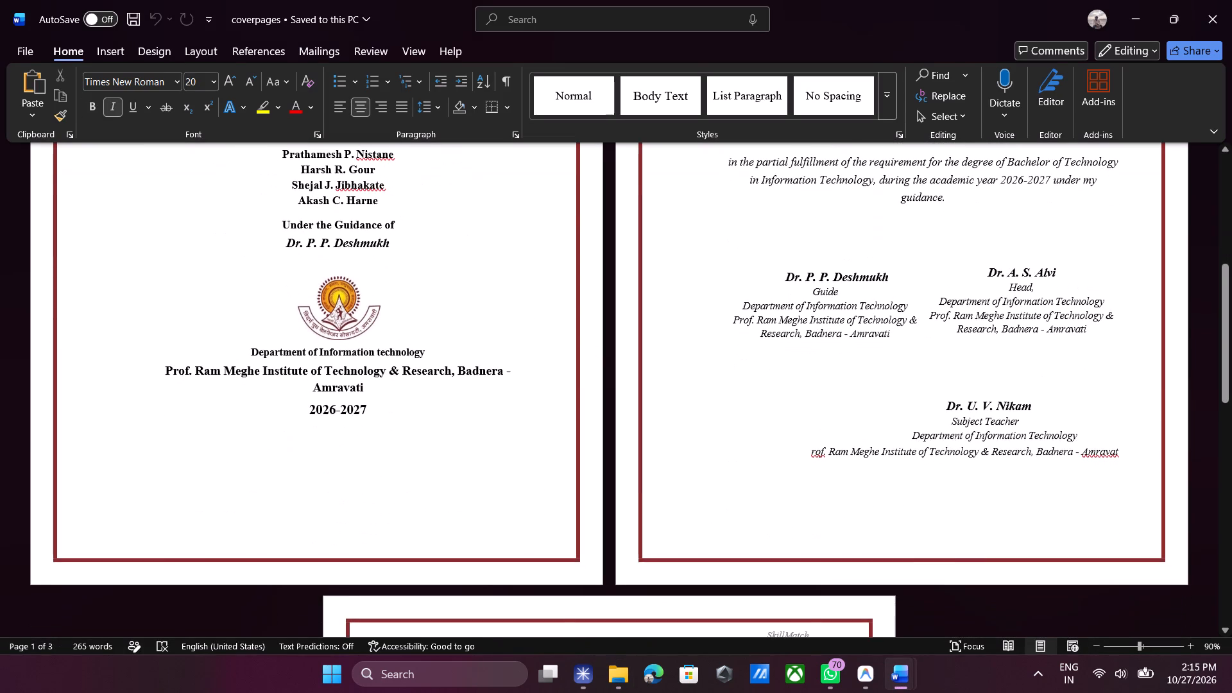
{"action": "scroll", "coordinate": [536, 378], "scroll_direction": "up", "scroll_amount": 4}
{"action": "scroll", "coordinate": [536, 378], "scroll_direction": "down", "scroll_amount": 7}
{"action": "scroll", "coordinate": [536, 378], "scroll_direction": "up", "scroll_amount": 18}
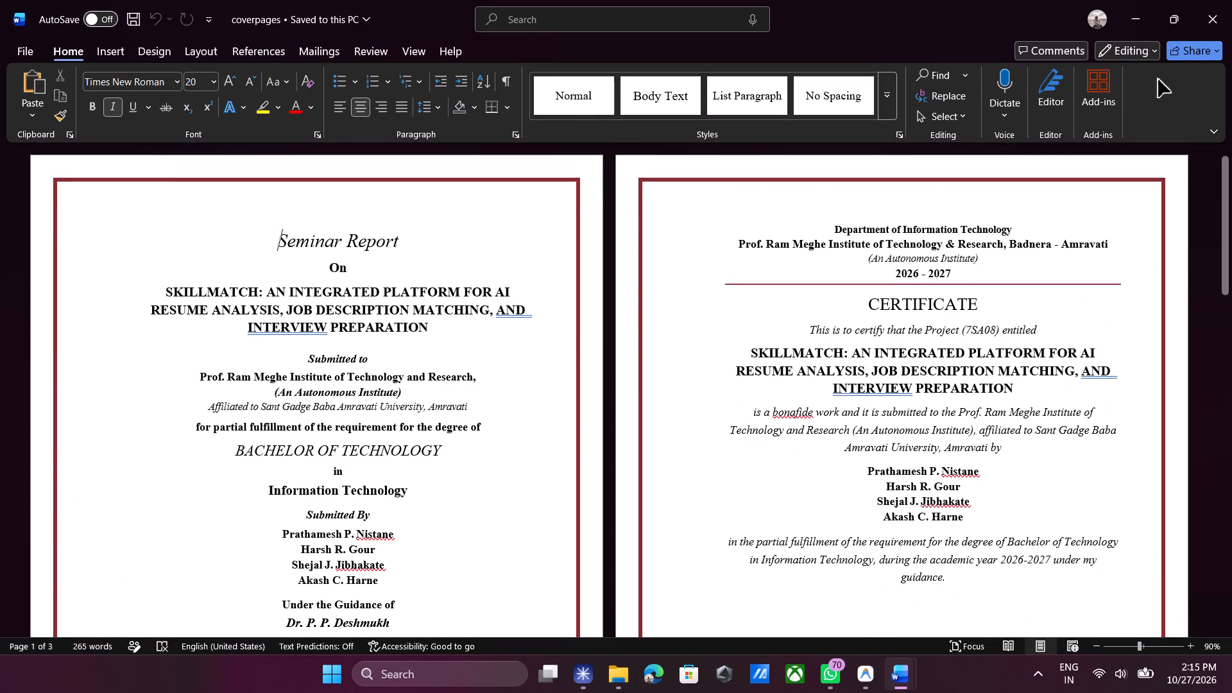
Close the coverpages document and return to the PitchProof seminar report.
{"action": "left_click", "coordinate": [1206, 22]}
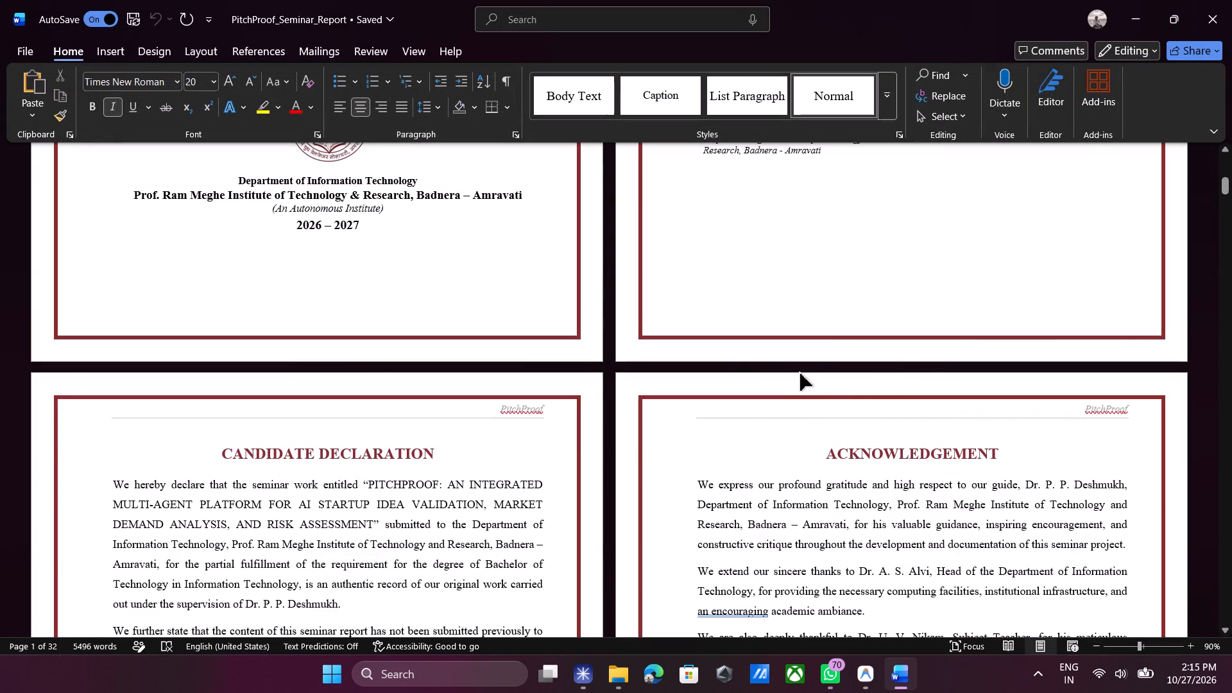
Skim the PitchProof report to the References, and review page layout back through the Conclusion, Future Scope and Results chapters.
{"action": "scroll", "coordinate": [800, 373], "scroll_direction": "up", "scroll_amount": 5}
{"action": "scroll", "coordinate": [800, 373], "scroll_direction": "down", "scroll_amount": 20}
{"action": "scroll", "coordinate": [800, 373], "scroll_direction": "down", "scroll_amount": 1}
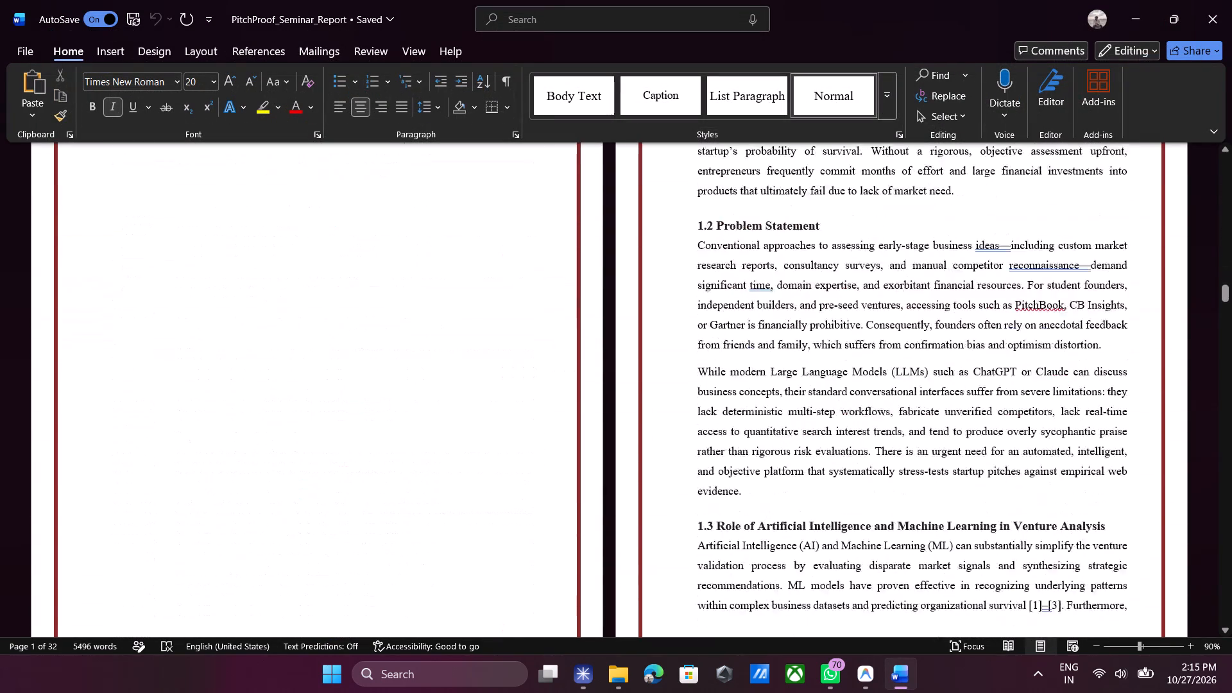
{"action": "scroll", "coordinate": [800, 373], "scroll_direction": "down", "scroll_amount": 19}
{"action": "scroll", "coordinate": [800, 373], "scroll_direction": "up", "scroll_amount": 4}
{"action": "scroll", "coordinate": [800, 373], "scroll_direction": "down", "scroll_amount": 2}
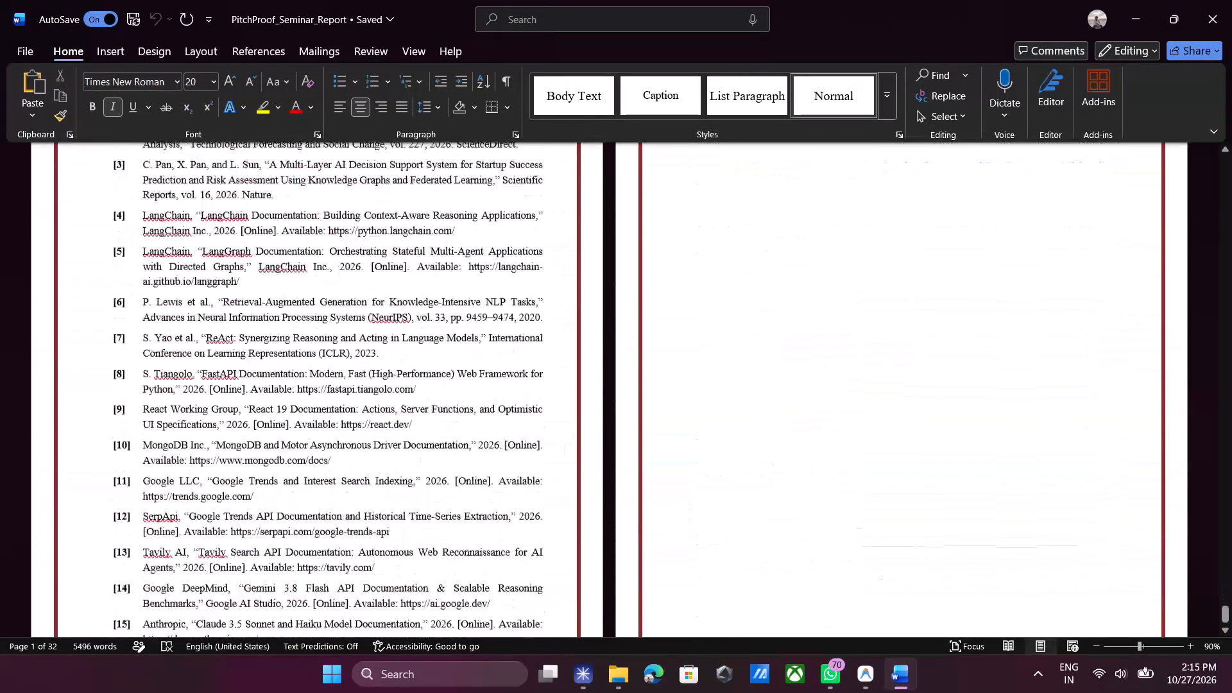
{"action": "scroll", "coordinate": [800, 373], "scroll_direction": "up", "scroll_amount": 2}
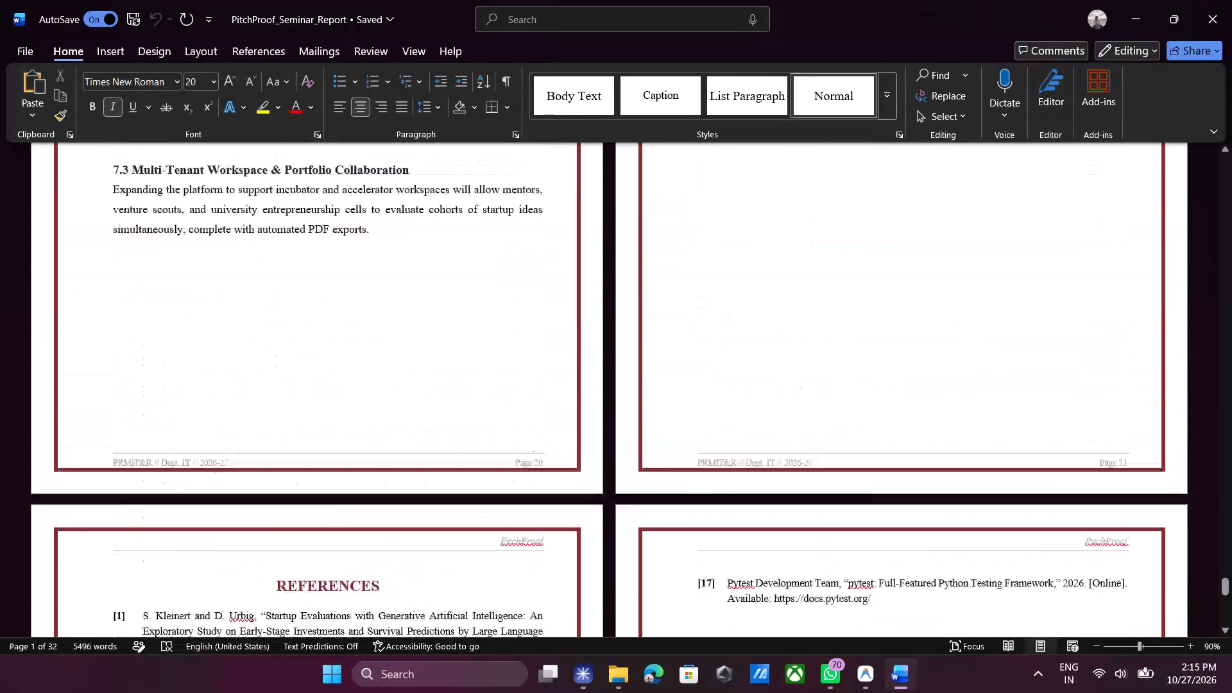
{"action": "scroll", "coordinate": [800, 373], "scroll_direction": "up", "scroll_amount": 3}
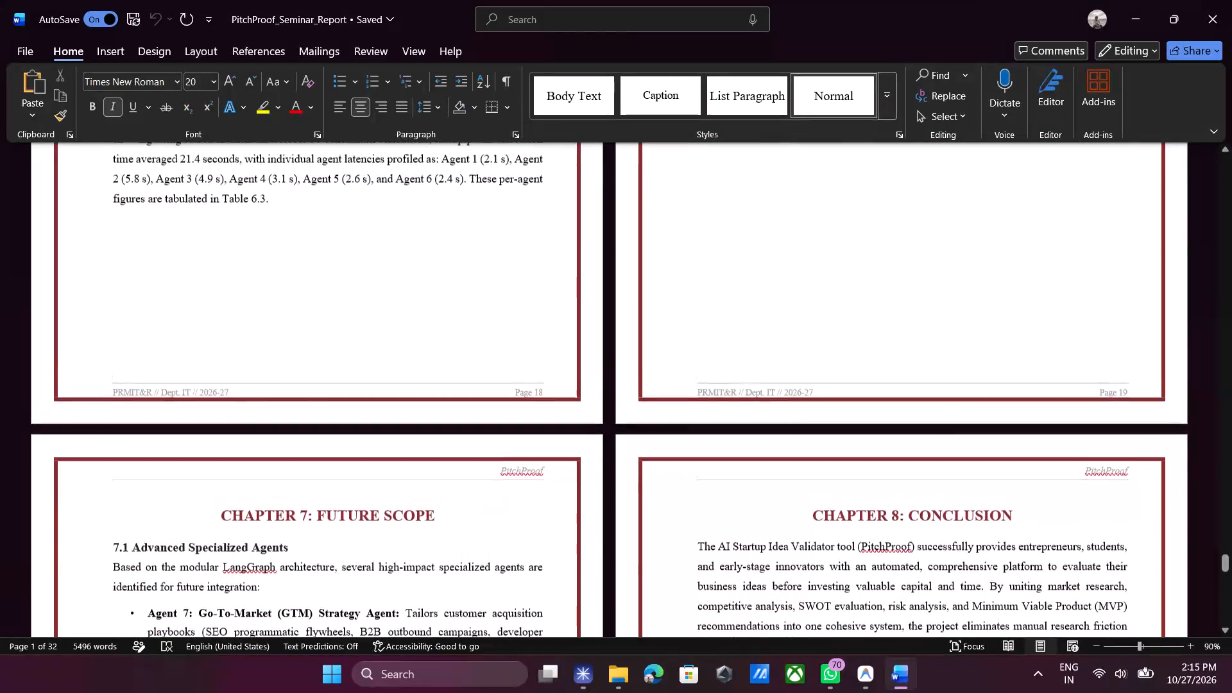
{"action": "scroll", "coordinate": [800, 373], "scroll_direction": "up", "scroll_amount": 3}
{"action": "scroll", "coordinate": [800, 373], "scroll_direction": "down", "scroll_amount": 3}
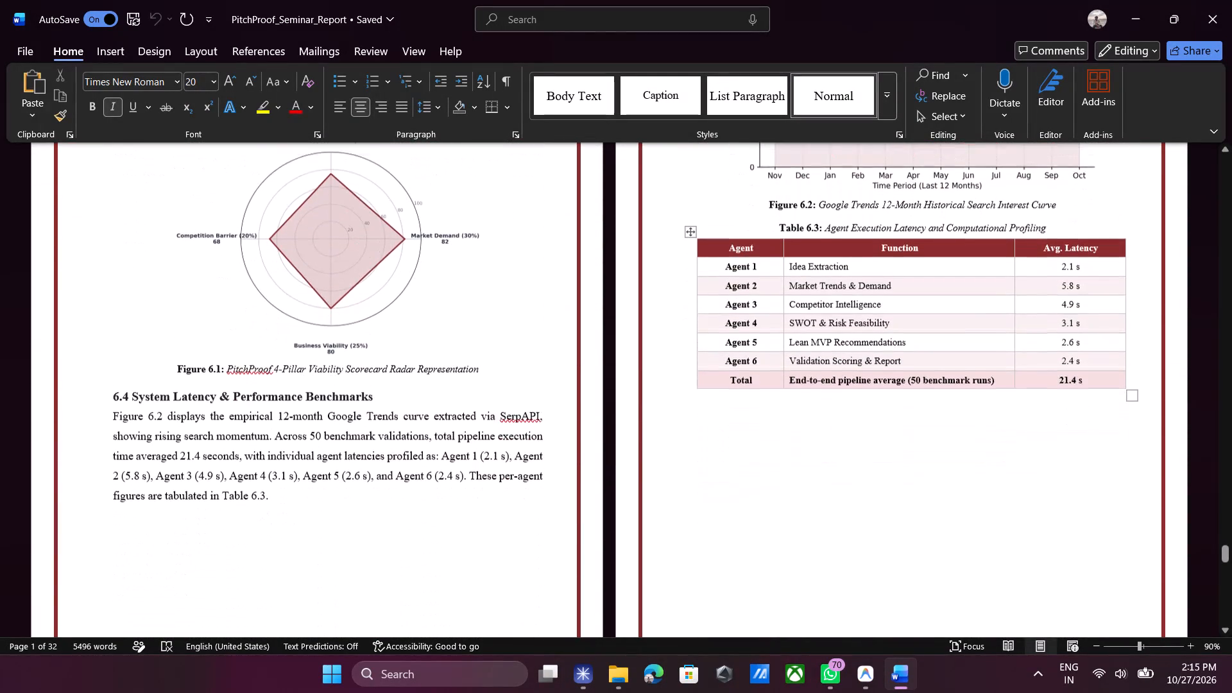
{"action": "scroll", "coordinate": [800, 373], "scroll_direction": "up", "scroll_amount": 2}
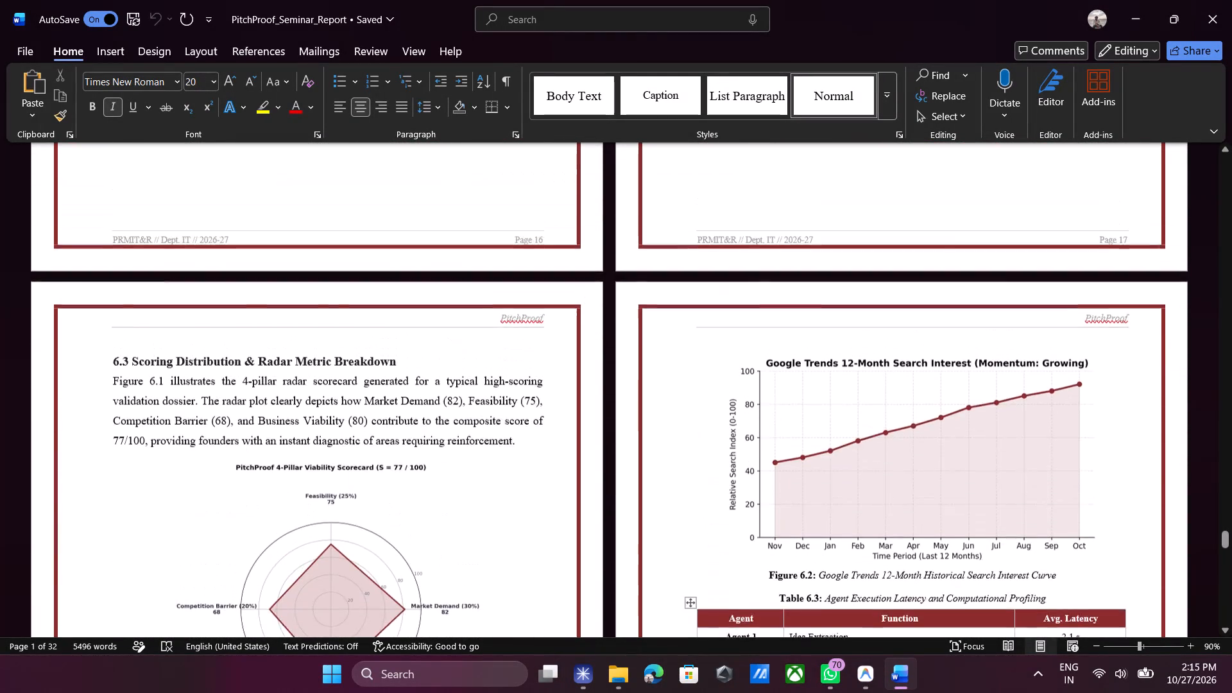
{"action": "scroll", "coordinate": [800, 373], "scroll_direction": "up", "scroll_amount": 4}
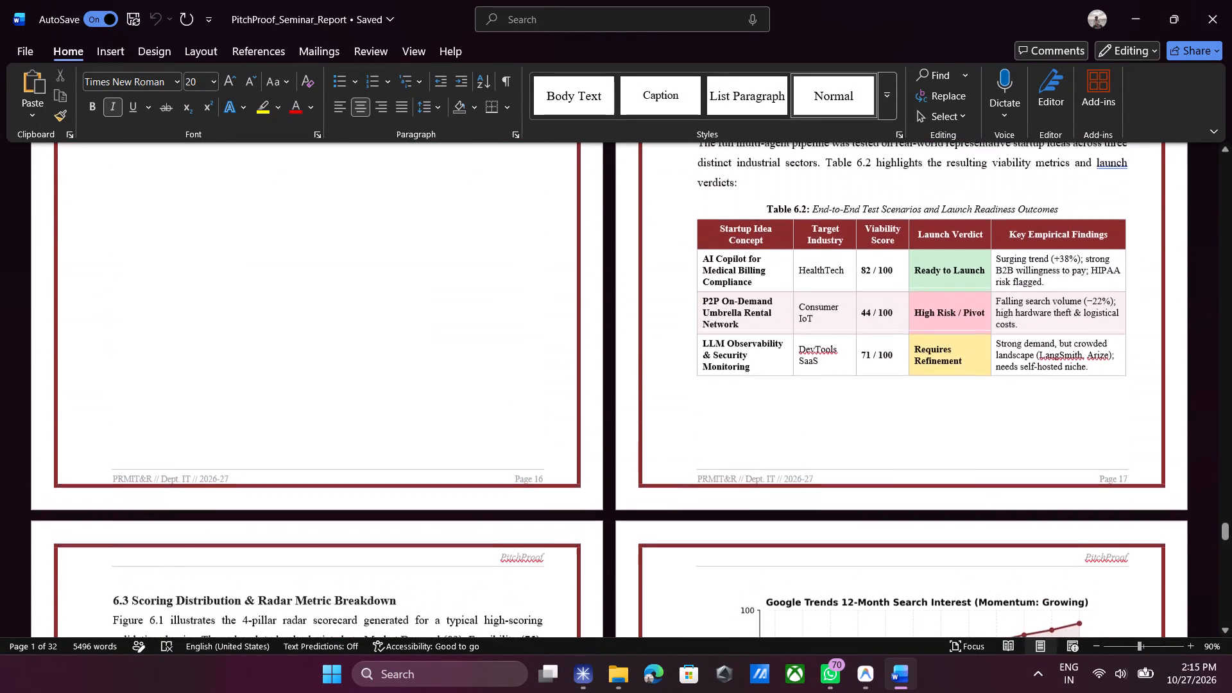
{"action": "scroll", "coordinate": [800, 373], "scroll_direction": "up", "scroll_amount": 3}
{"action": "scroll", "coordinate": [881, 320], "scroll_direction": "up", "scroll_amount": 3}
{"action": "scroll", "coordinate": [869, 385], "scroll_direction": "down", "scroll_amount": 1}
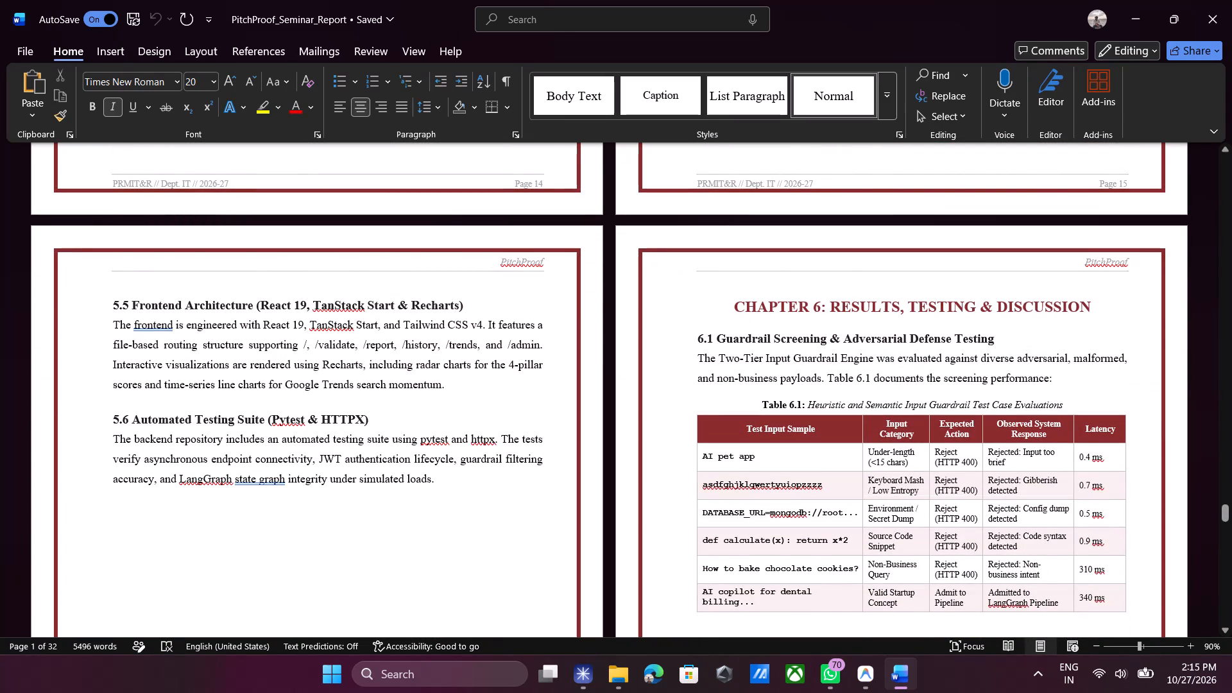
Review the report backwards from the Implementation chapter through Methodology and Literature Review to the abstract and table of contents.
{"action": "scroll", "coordinate": [869, 385], "scroll_direction": "up", "scroll_amount": 4}
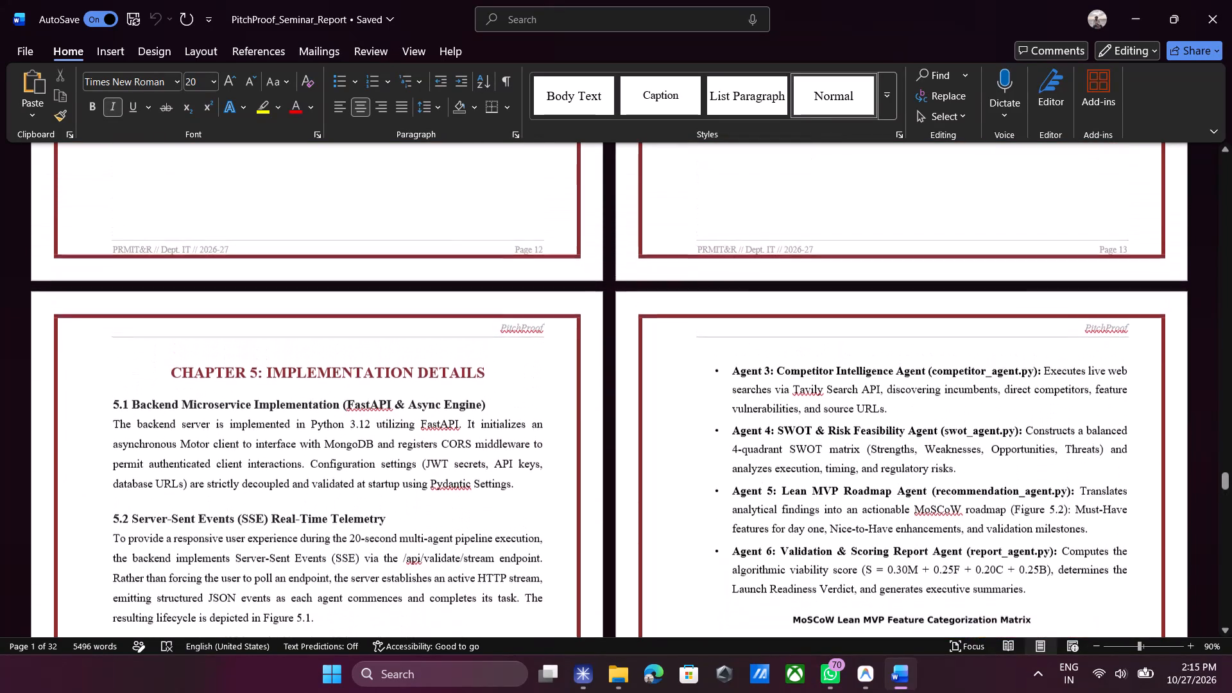
{"action": "scroll", "coordinate": [614, 311], "scroll_direction": "up", "scroll_amount": 7}
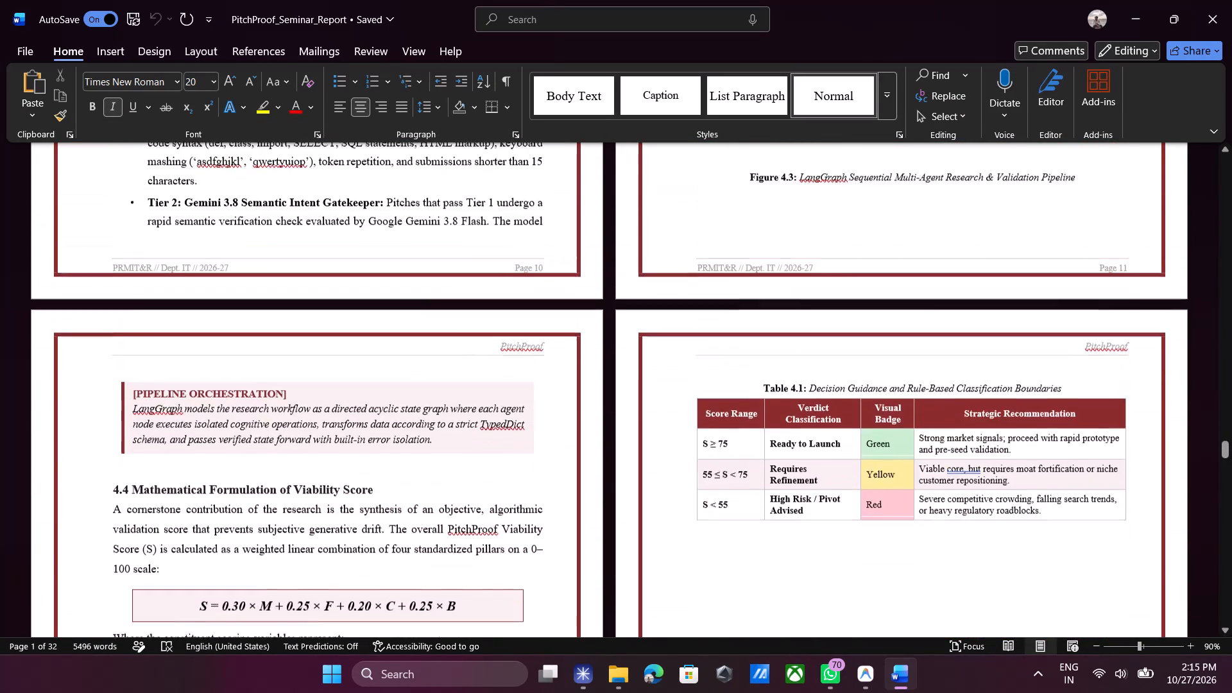
{"action": "scroll", "coordinate": [614, 311], "scroll_direction": "up", "scroll_amount": 7}
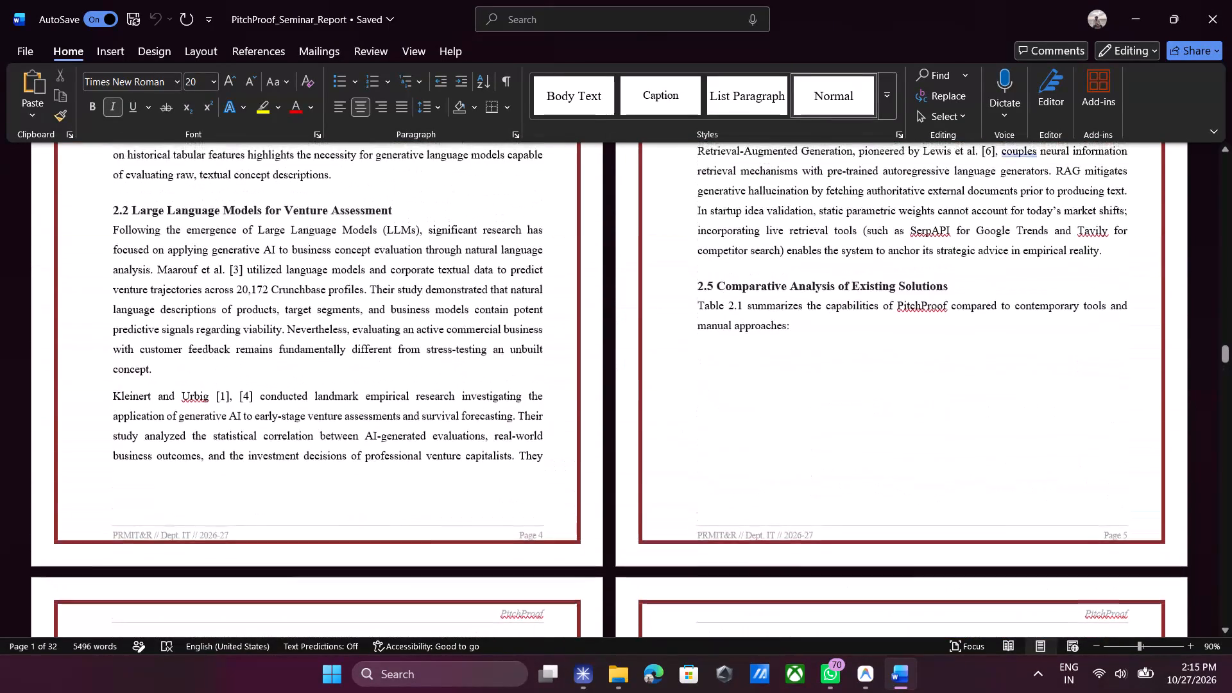
{"action": "scroll", "coordinate": [614, 311], "scroll_direction": "down", "scroll_amount": 1}
{"action": "scroll", "coordinate": [614, 311], "scroll_direction": "up", "scroll_amount": 4}
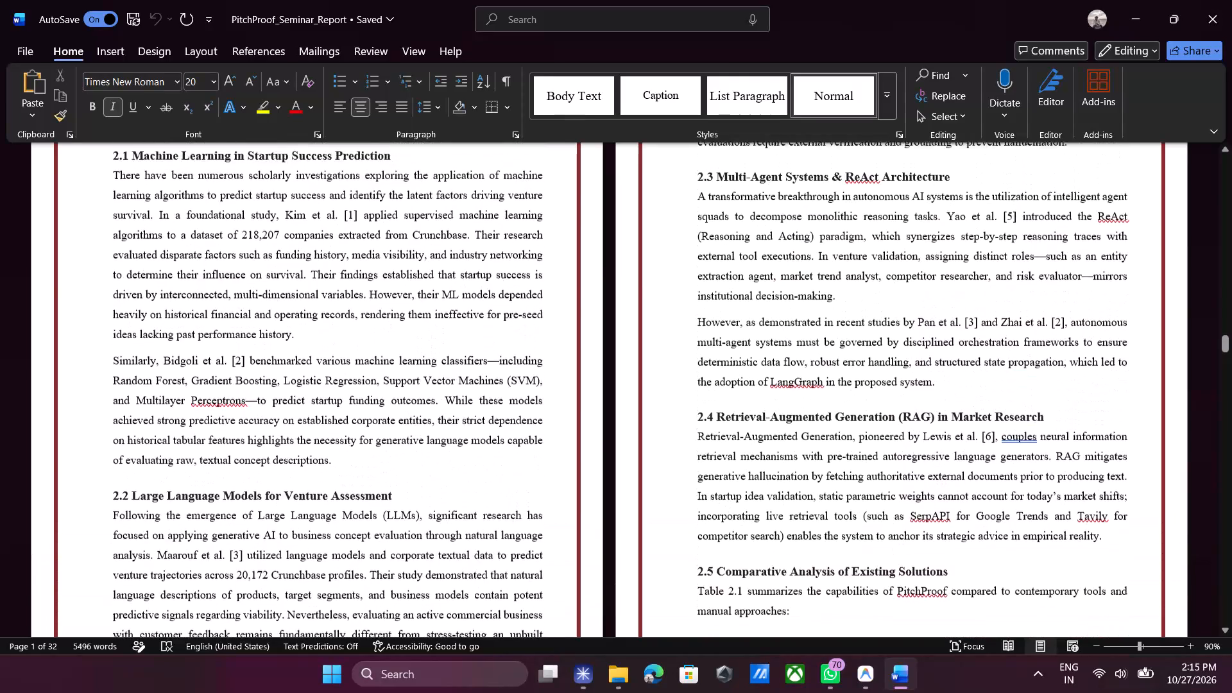
{"action": "scroll", "coordinate": [614, 311], "scroll_direction": "up", "scroll_amount": 3}
{"action": "scroll", "coordinate": [614, 311], "scroll_direction": "down", "scroll_amount": 1}
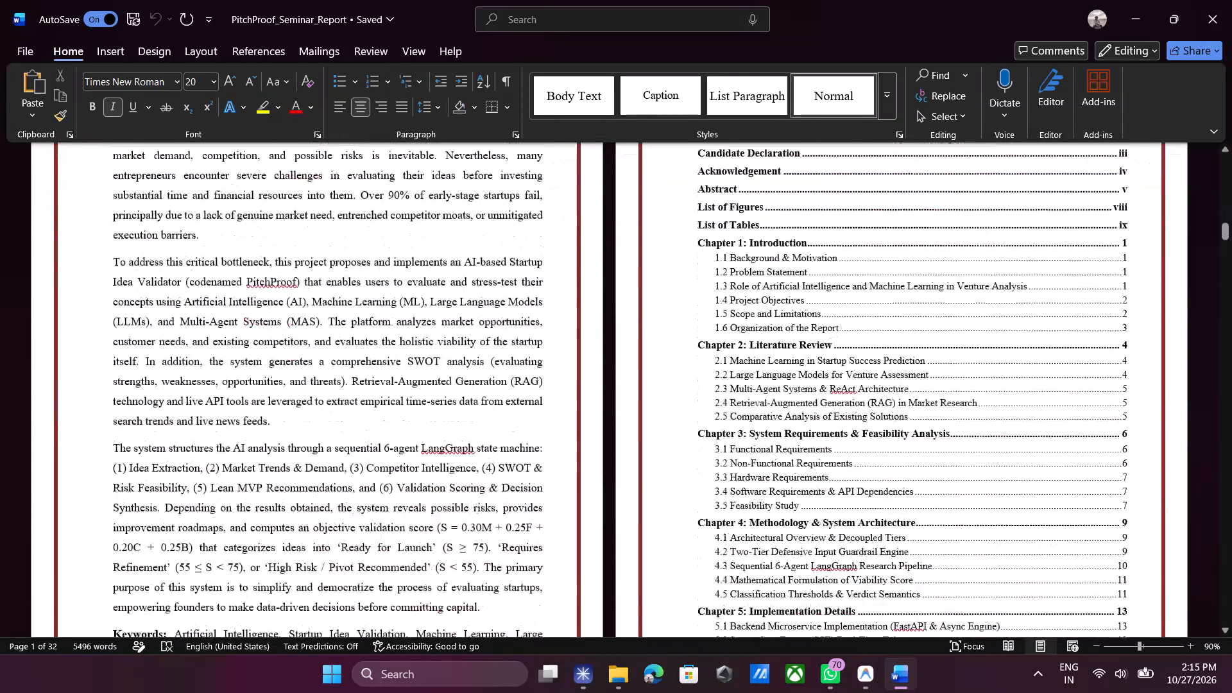
Examine the lists of figures and tables, the opening of Chapter 1, and the page headers across the front matter.
{"action": "scroll", "coordinate": [614, 311], "scroll_direction": "down", "scroll_amount": 5}
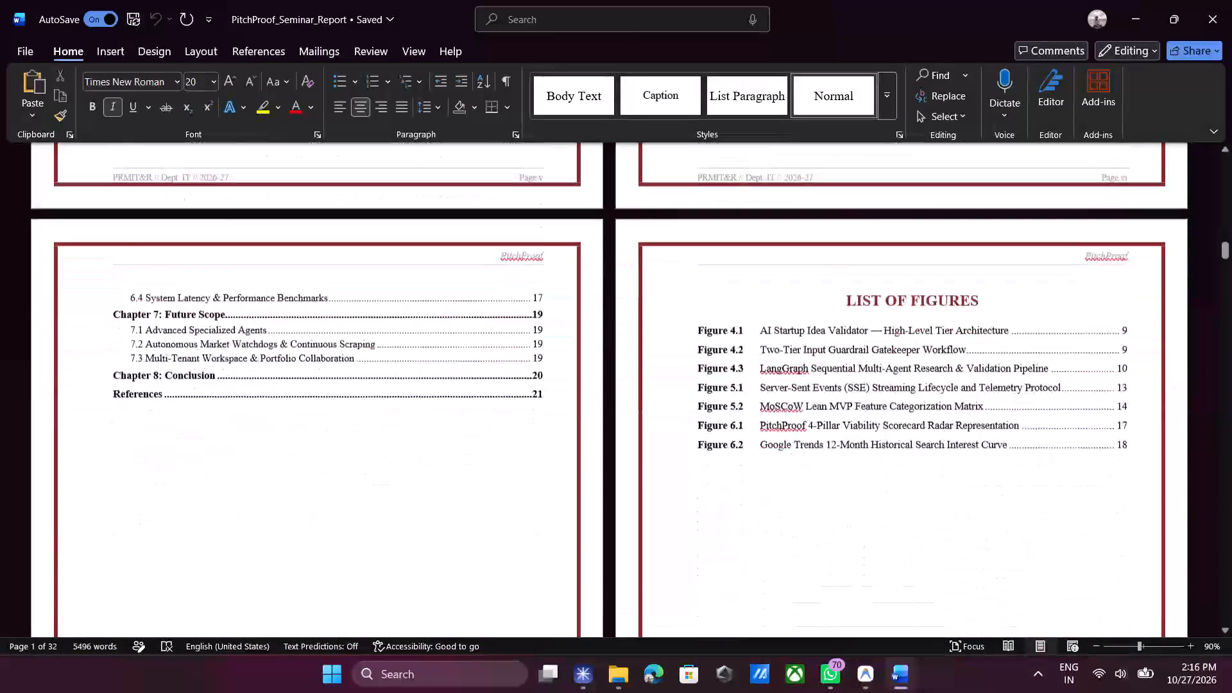
{"action": "scroll", "coordinate": [614, 311], "scroll_direction": "down", "scroll_amount": 9}
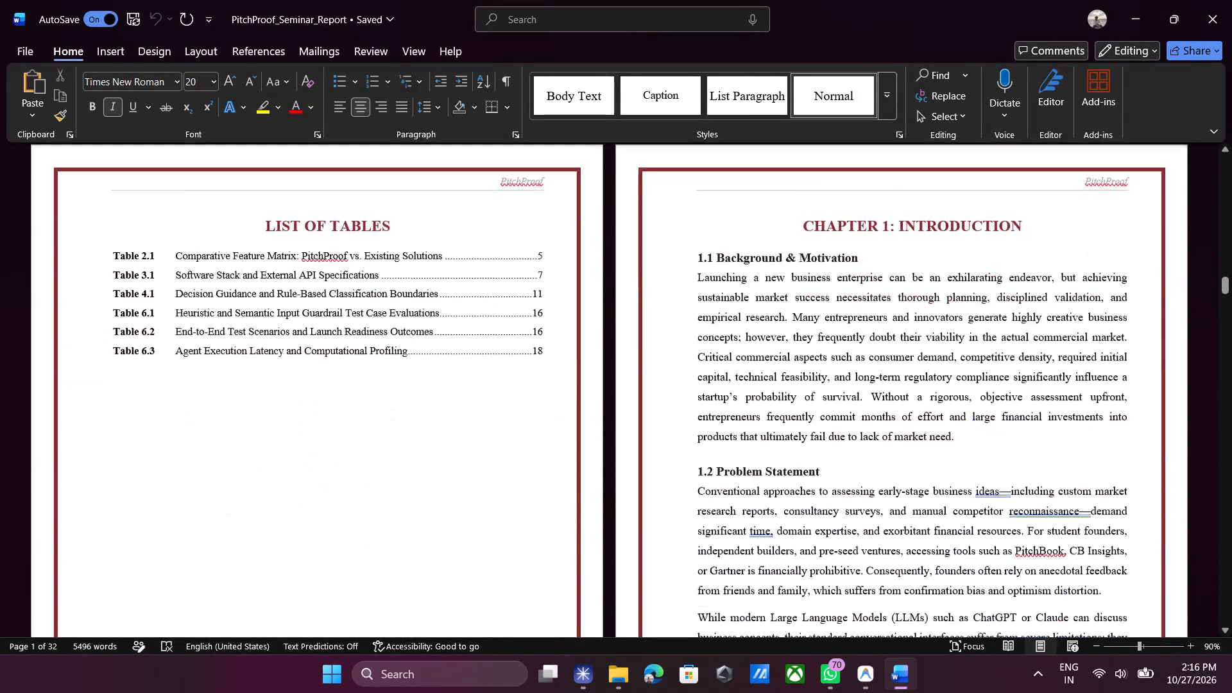
{"action": "scroll", "coordinate": [614, 311], "scroll_direction": "down", "scroll_amount": 5}
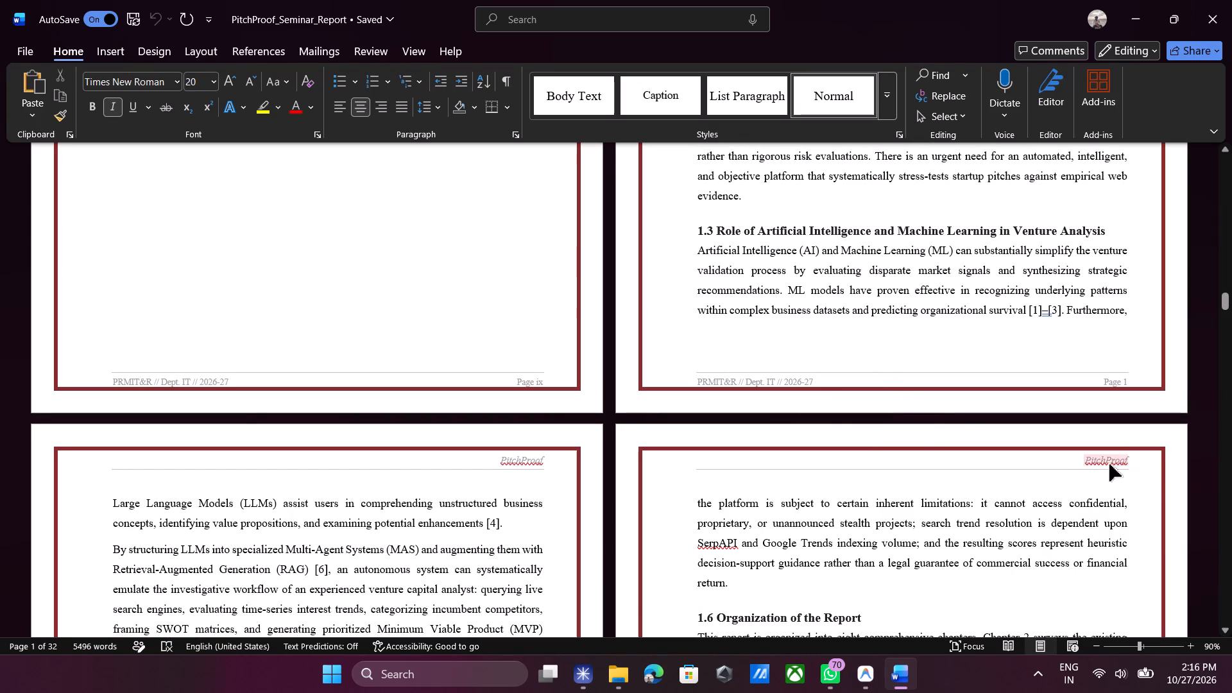
{"action": "scroll", "coordinate": [889, 246], "scroll_direction": "up", "scroll_amount": 8}
{"action": "scroll", "coordinate": [889, 246], "scroll_direction": "down", "scroll_amount": 3}
{"action": "scroll", "coordinate": [889, 246], "scroll_direction": "up", "scroll_amount": 19}
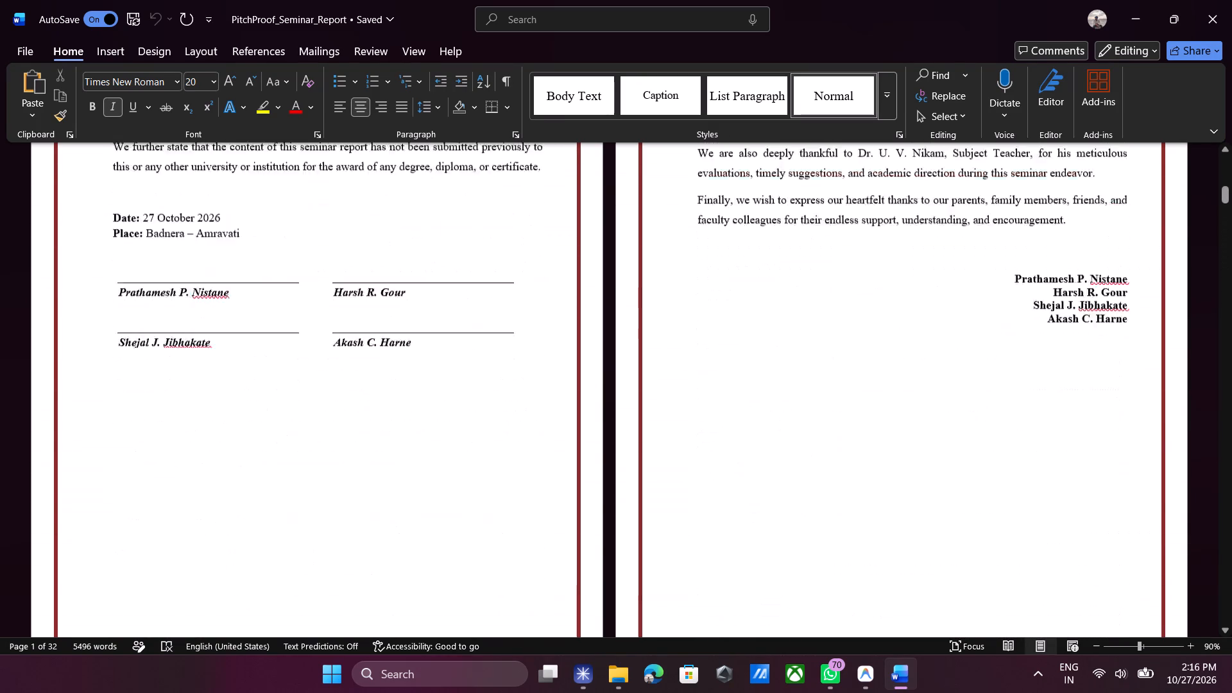
{"action": "scroll", "coordinate": [889, 246], "scroll_direction": "up", "scroll_amount": 3}
{"action": "scroll", "coordinate": [916, 346], "scroll_direction": "down", "scroll_amount": 7}
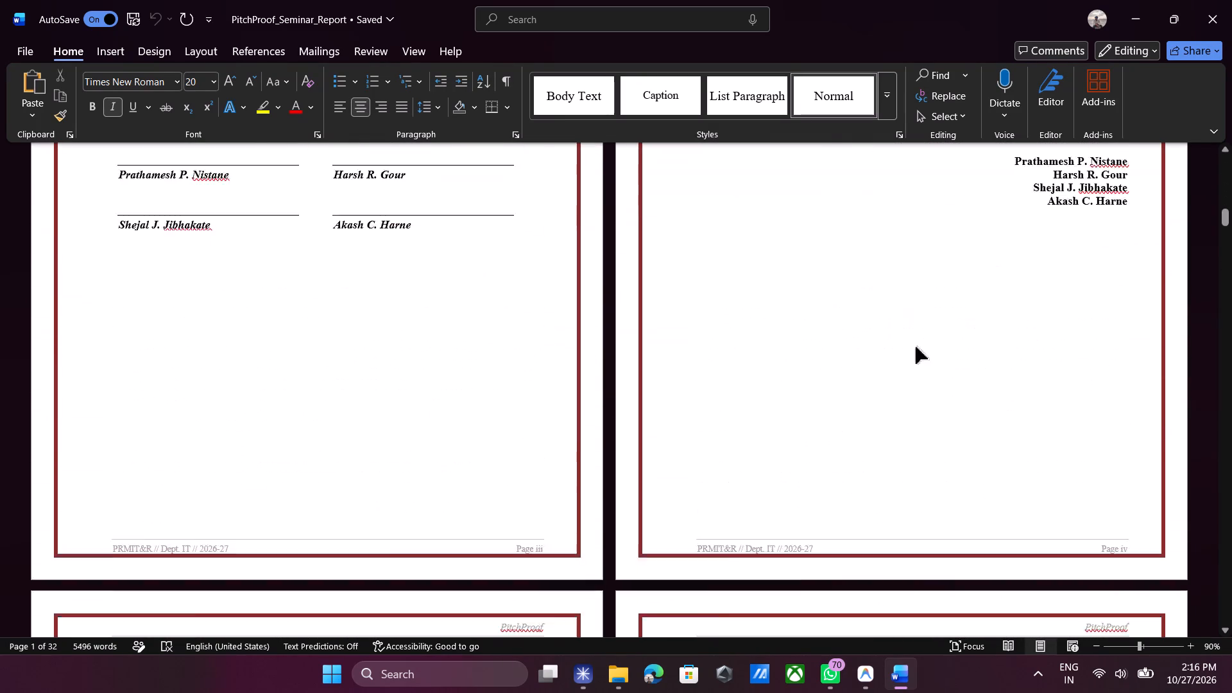
{"action": "scroll", "coordinate": [916, 346], "scroll_direction": "down", "scroll_amount": 6}
{"action": "scroll", "coordinate": [1045, 278], "scroll_direction": "up", "scroll_amount": 1}
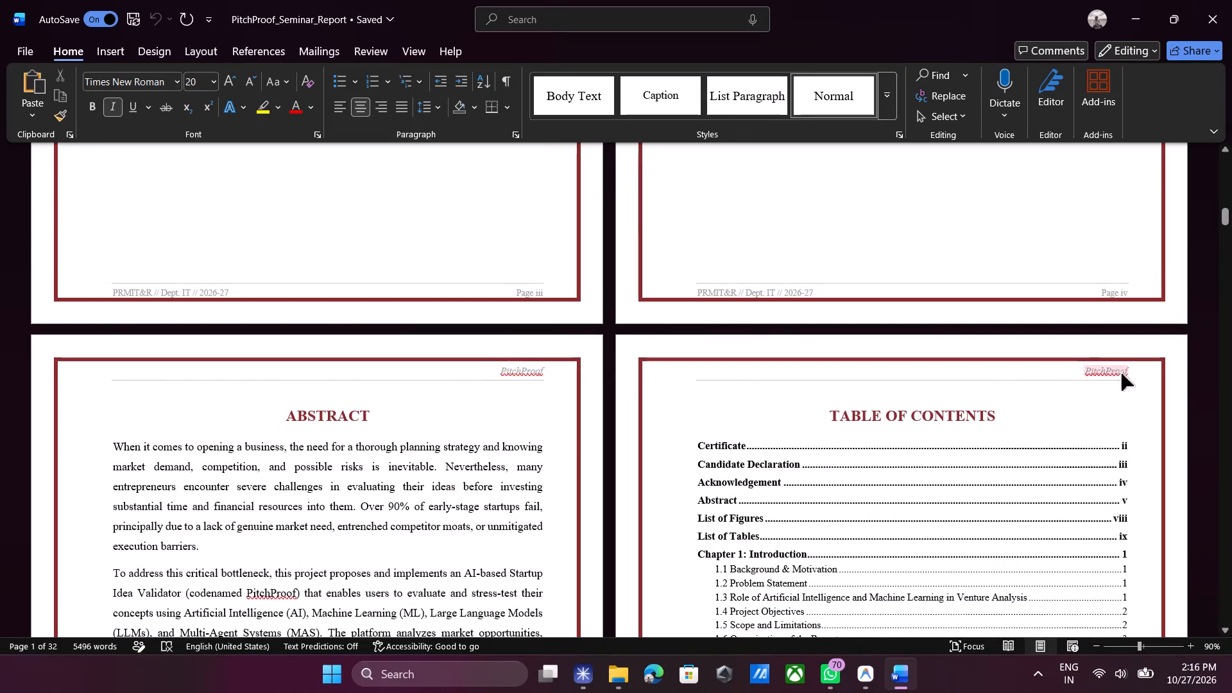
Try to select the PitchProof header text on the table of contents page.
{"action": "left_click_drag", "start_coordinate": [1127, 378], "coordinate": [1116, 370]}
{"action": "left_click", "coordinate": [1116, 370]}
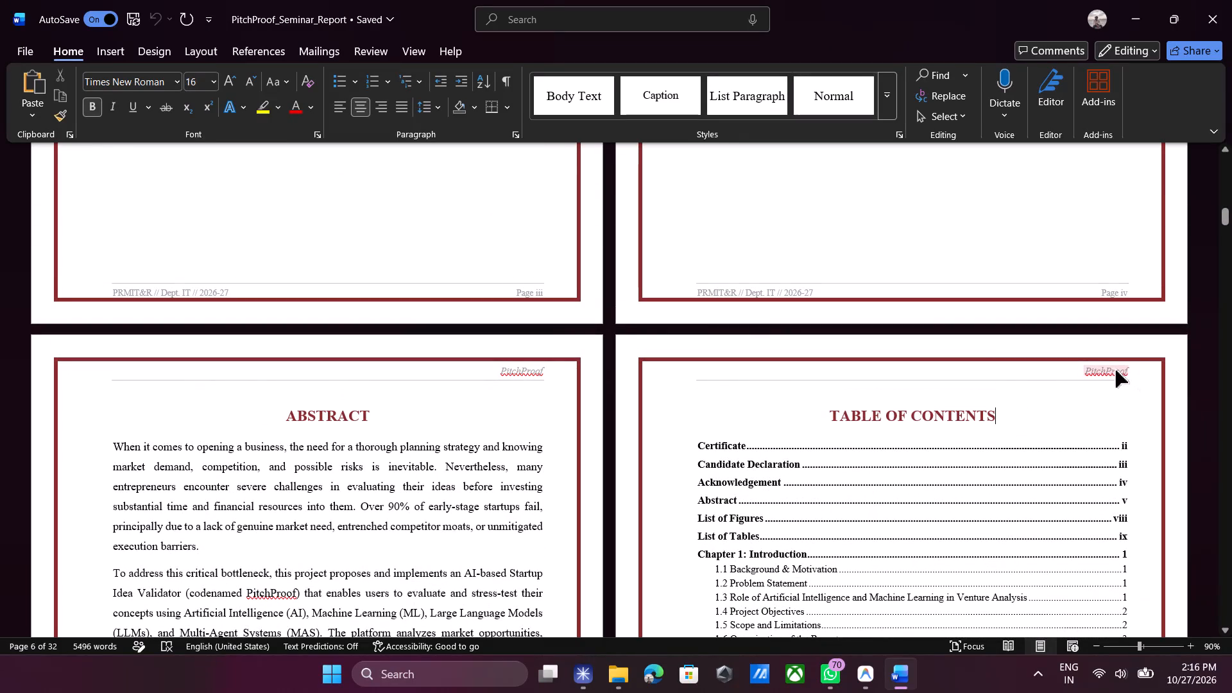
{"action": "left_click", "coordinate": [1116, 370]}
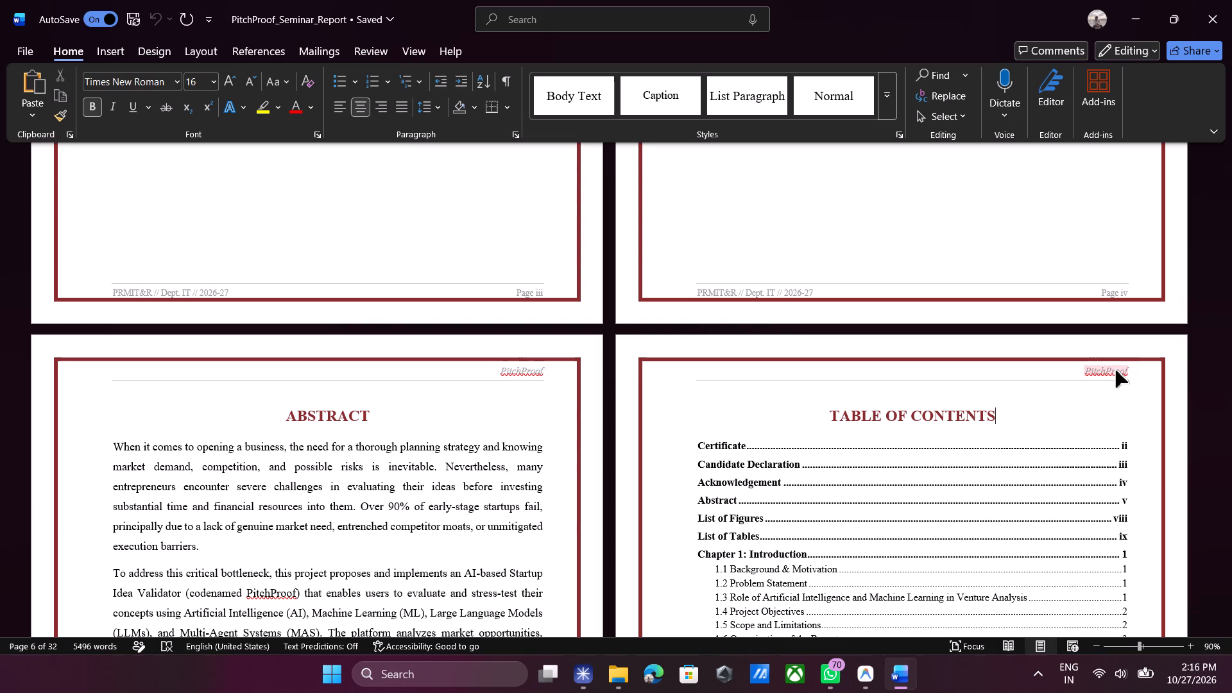
Examine the title, certificate, candidate declaration and acknowledgement pages, including the student names and signature blocks.
{"action": "scroll", "coordinate": [937, 348], "scroll_direction": "up", "scroll_amount": 12}
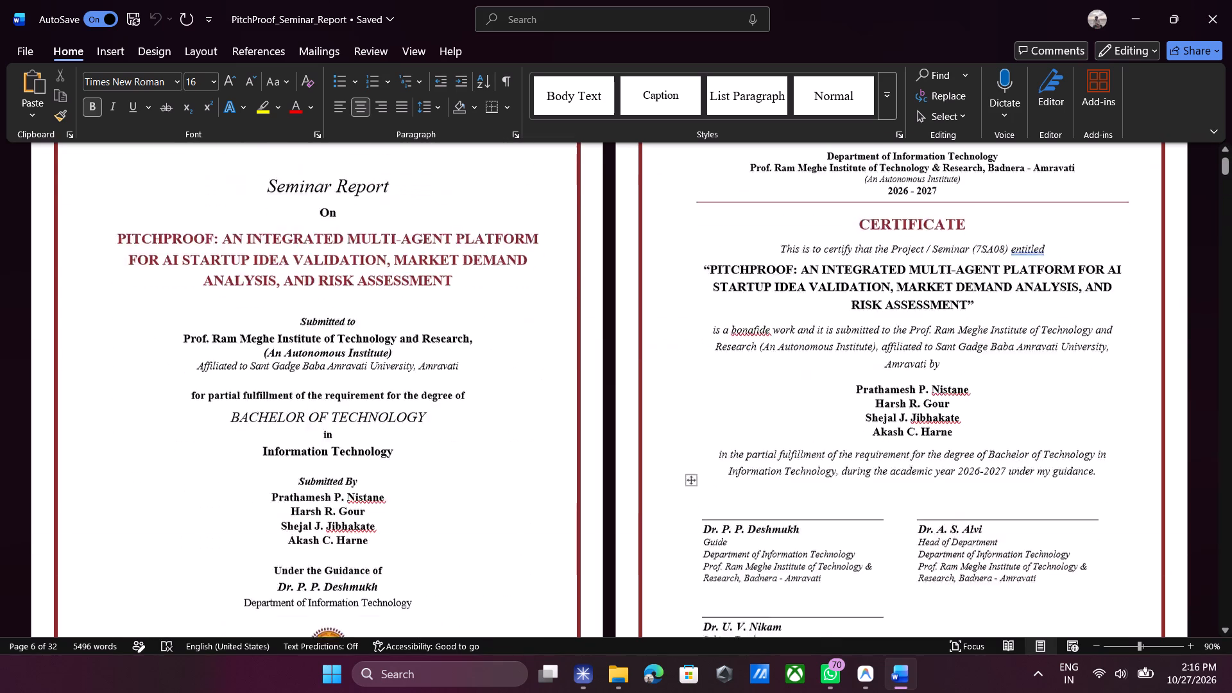
{"action": "scroll", "coordinate": [937, 348], "scroll_direction": "up", "scroll_amount": 2}
{"action": "scroll", "coordinate": [937, 348], "scroll_direction": "down", "scroll_amount": 2}
{"action": "scroll", "coordinate": [937, 348], "scroll_direction": "up", "scroll_amount": 6}
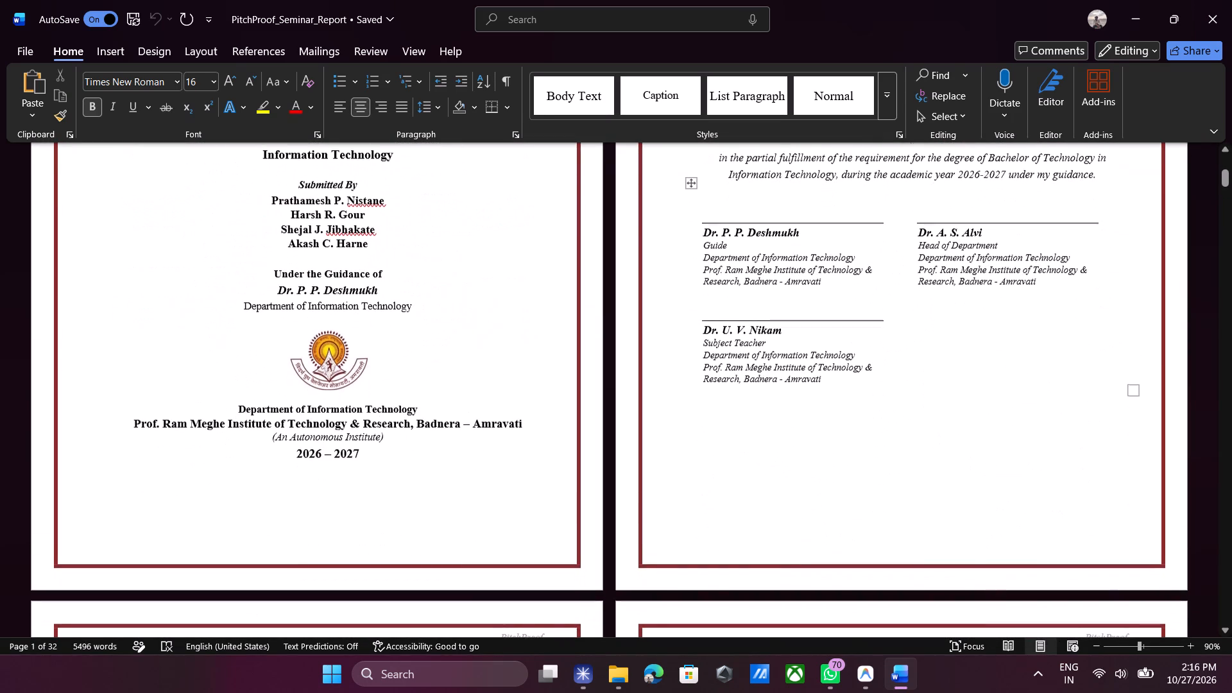
{"action": "scroll", "coordinate": [937, 348], "scroll_direction": "up", "scroll_amount": 1}
{"action": "scroll", "coordinate": [937, 348], "scroll_direction": "down", "scroll_amount": 1}
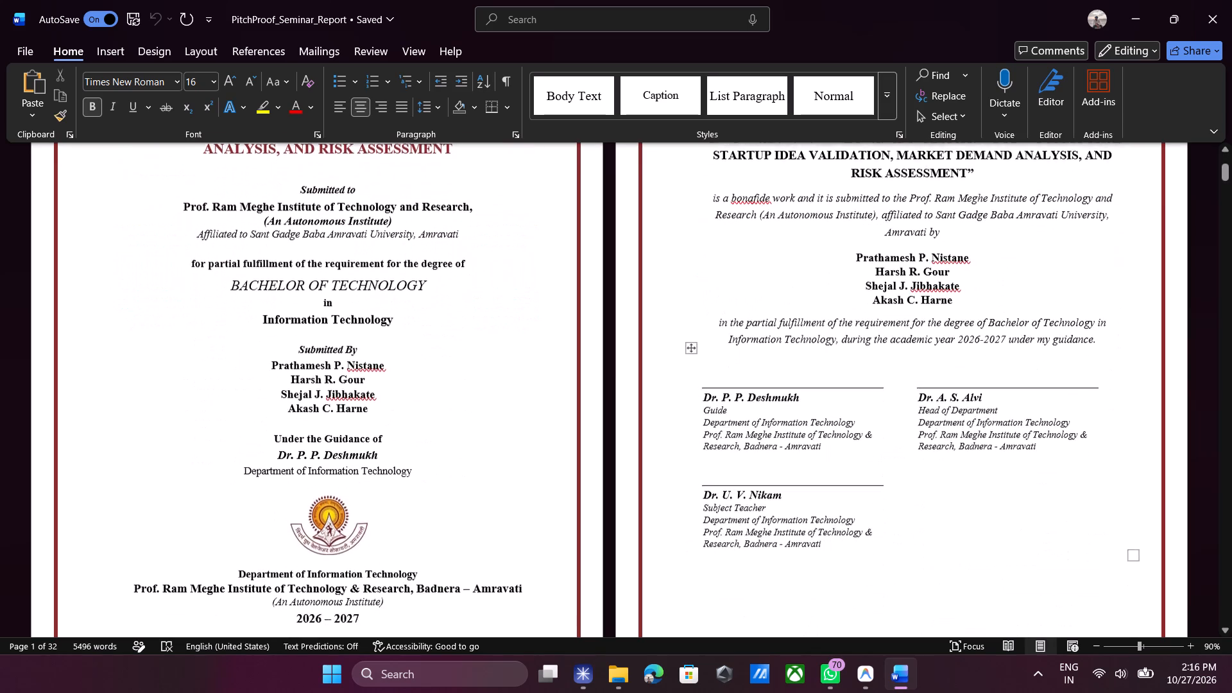
{"action": "scroll", "coordinate": [937, 348], "scroll_direction": "down", "scroll_amount": 4}
{"action": "scroll", "coordinate": [937, 348], "scroll_direction": "right", "scroll_amount": 1}
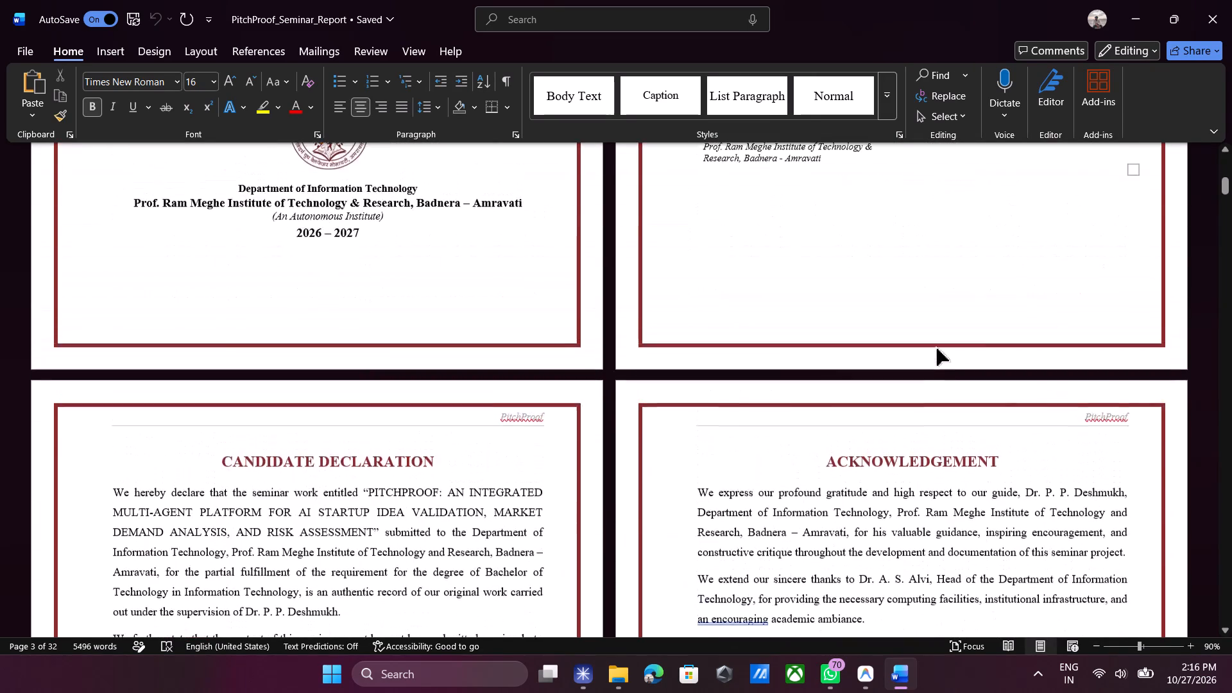
{"action": "scroll", "coordinate": [937, 348], "scroll_direction": "right", "scroll_amount": 1}
{"action": "scroll", "coordinate": [937, 348], "scroll_direction": "up", "scroll_amount": 1}
{"action": "scroll", "coordinate": [937, 348], "scroll_direction": "right", "scroll_amount": 1}
{"action": "scroll", "coordinate": [937, 348], "scroll_direction": "up", "scroll_amount": 1}
{"action": "scroll", "coordinate": [937, 348], "scroll_direction": "right", "scroll_amount": 1}
{"action": "scroll", "coordinate": [937, 348], "scroll_direction": "up", "scroll_amount": 1}
{"action": "scroll", "coordinate": [937, 348], "scroll_direction": "down", "scroll_amount": 3}
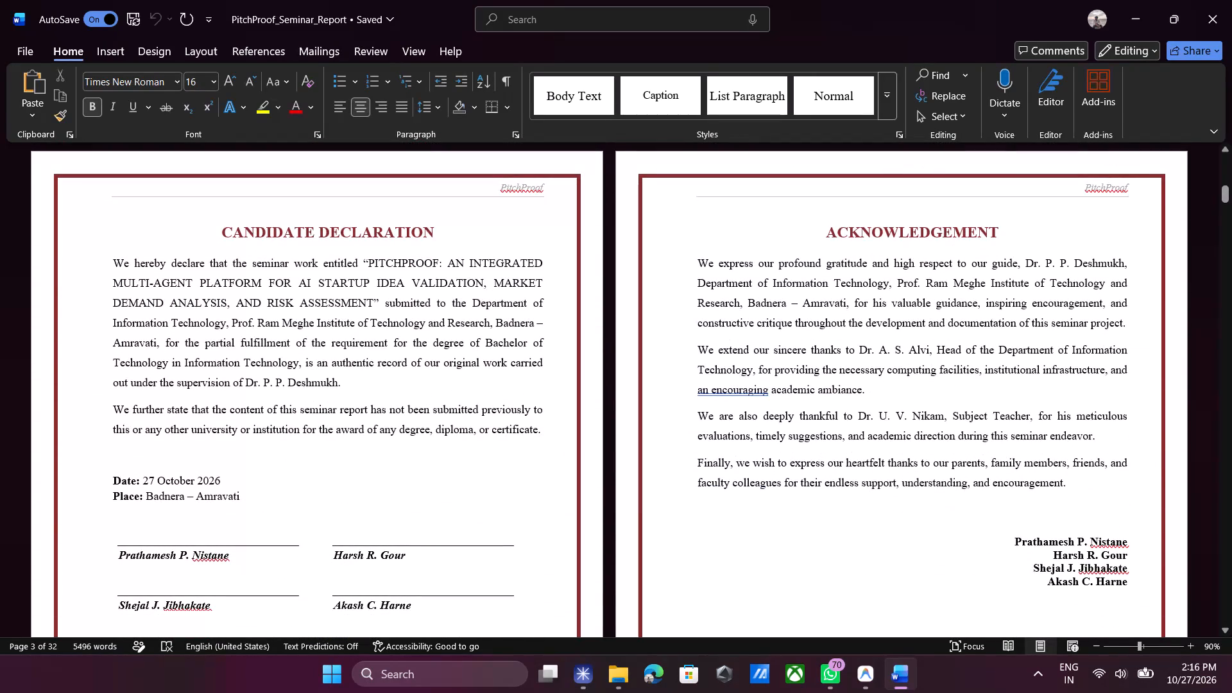
{"action": "scroll", "coordinate": [938, 300], "scroll_direction": "down", "scroll_amount": 1}
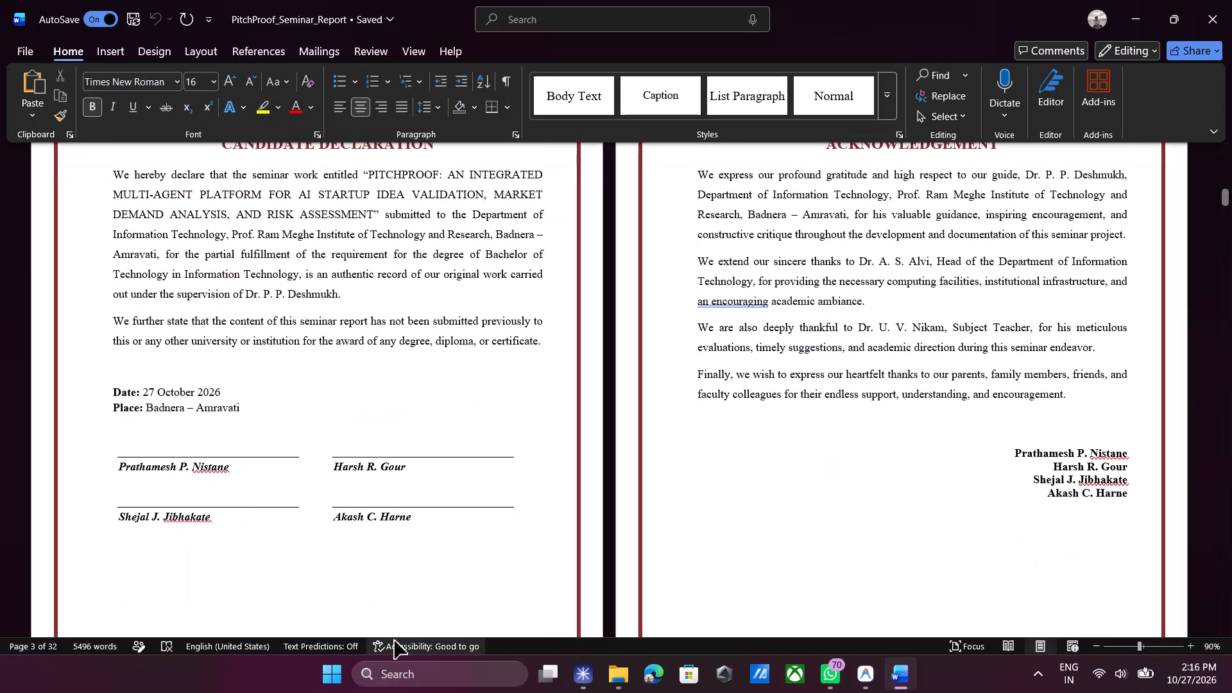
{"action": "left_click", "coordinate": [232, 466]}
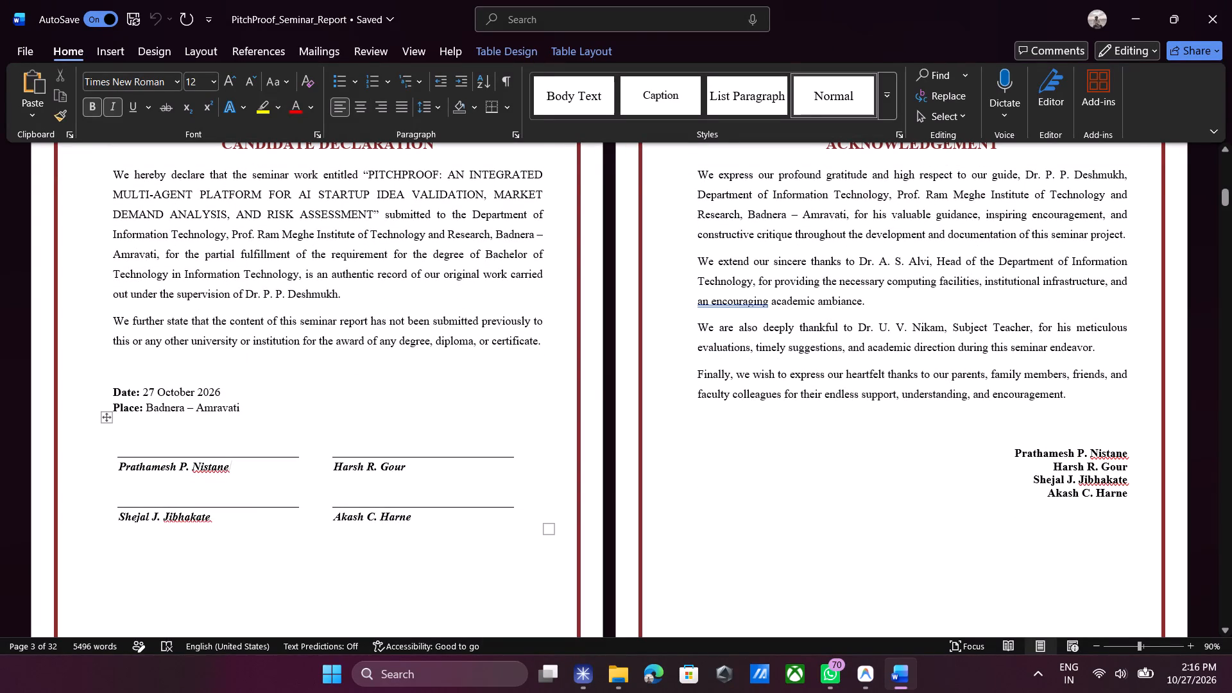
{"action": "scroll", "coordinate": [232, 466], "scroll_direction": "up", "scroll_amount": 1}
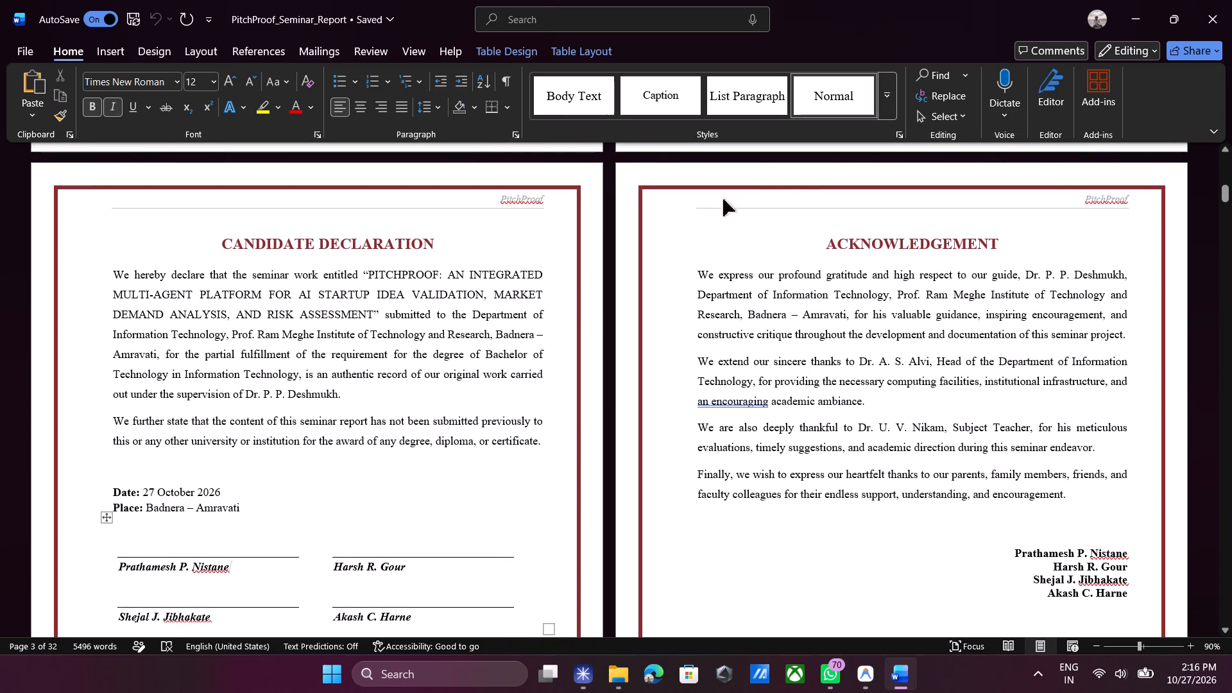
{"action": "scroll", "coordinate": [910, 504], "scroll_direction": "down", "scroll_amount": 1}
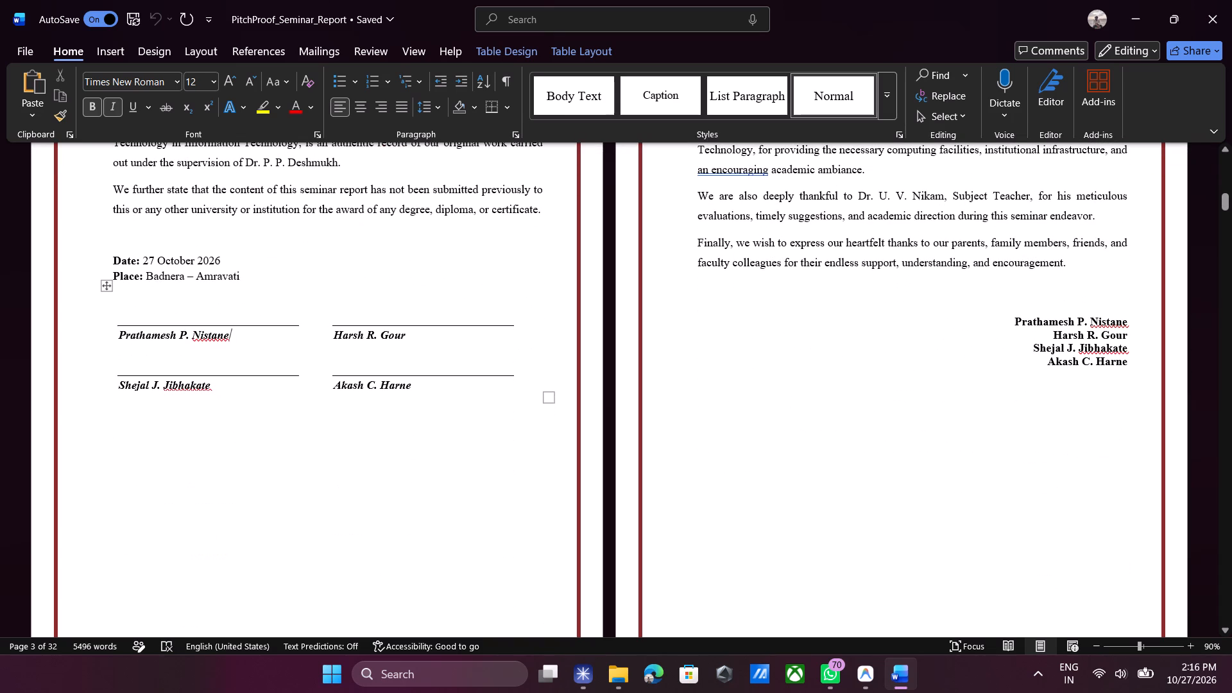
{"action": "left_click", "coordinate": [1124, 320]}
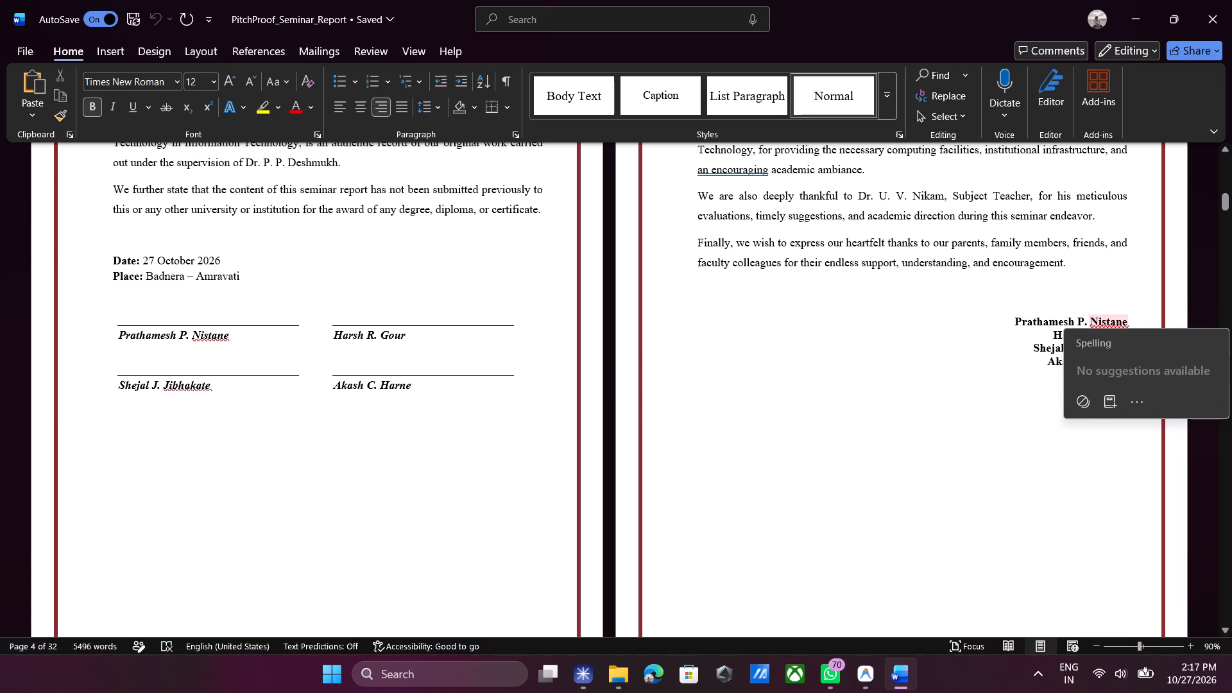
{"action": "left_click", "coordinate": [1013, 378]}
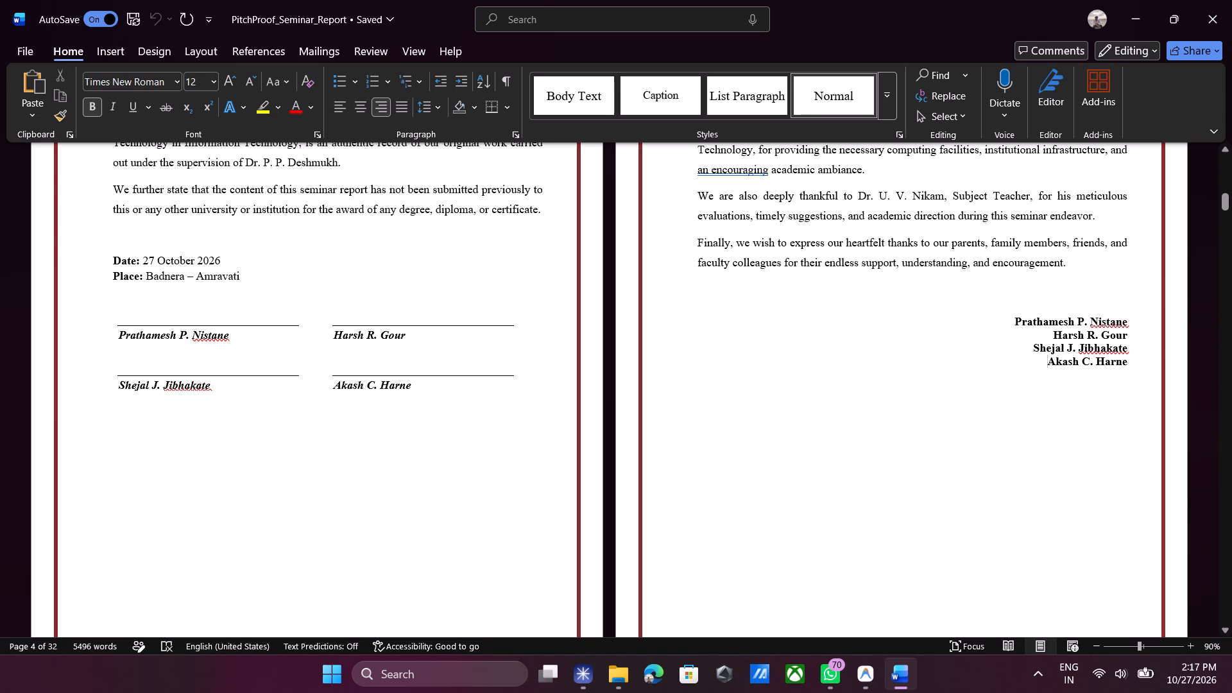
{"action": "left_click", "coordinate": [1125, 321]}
Replace the first student's name under "Submitted By" on the title page with the new student's first name, middle initial and surname.
{"action": "scroll", "coordinate": [749, 428], "scroll_direction": "up", "scroll_amount": 9}
{"action": "scroll", "coordinate": [749, 428], "scroll_direction": "down", "scroll_amount": 3}
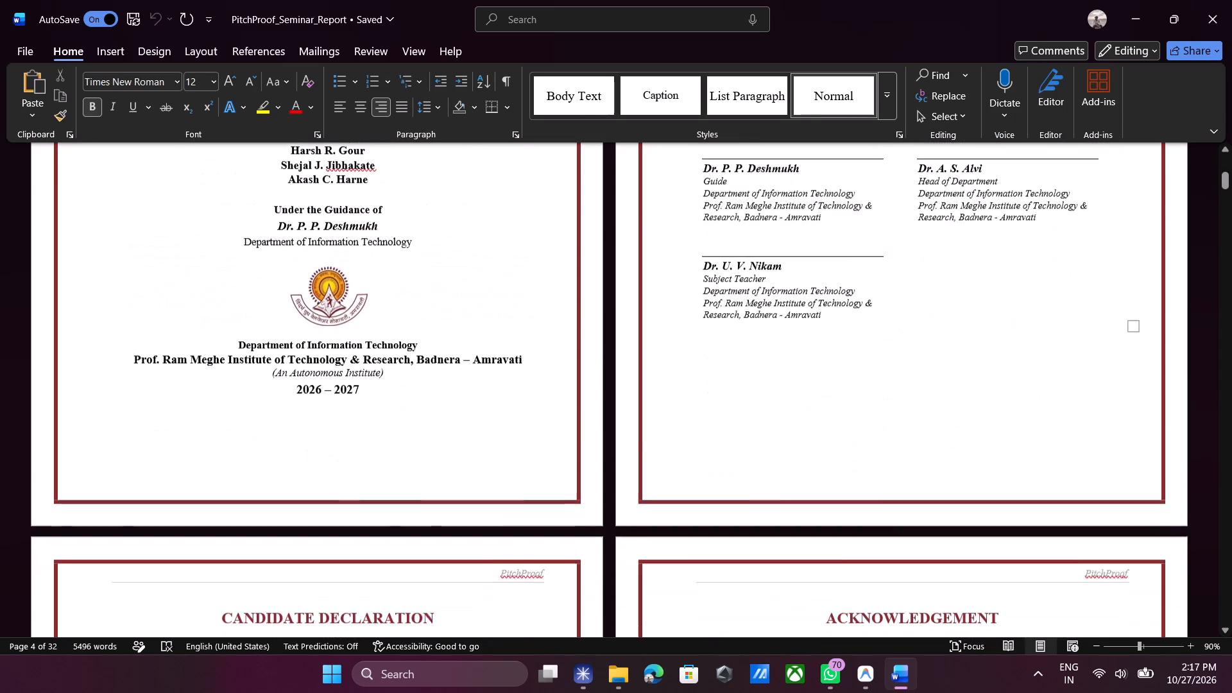
{"action": "scroll", "coordinate": [749, 428], "scroll_direction": "down", "scroll_amount": 1}
{"action": "scroll", "coordinate": [749, 428], "scroll_direction": "up", "scroll_amount": 4}
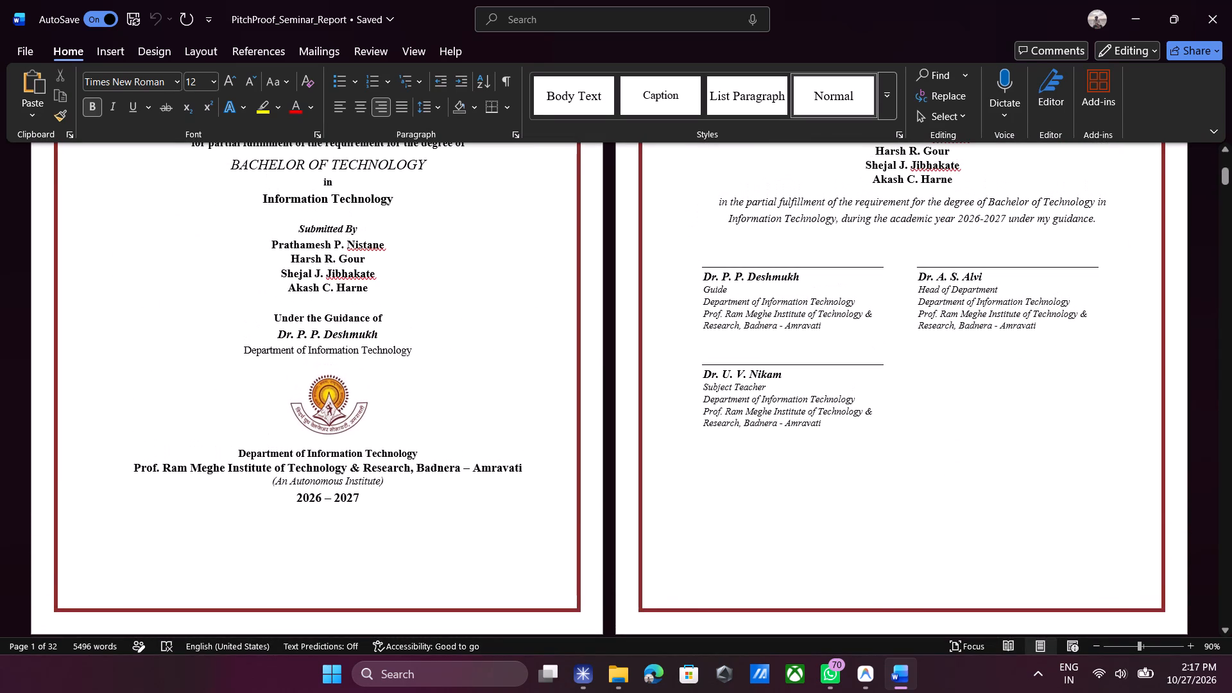
{"action": "left_click", "coordinate": [386, 242]}
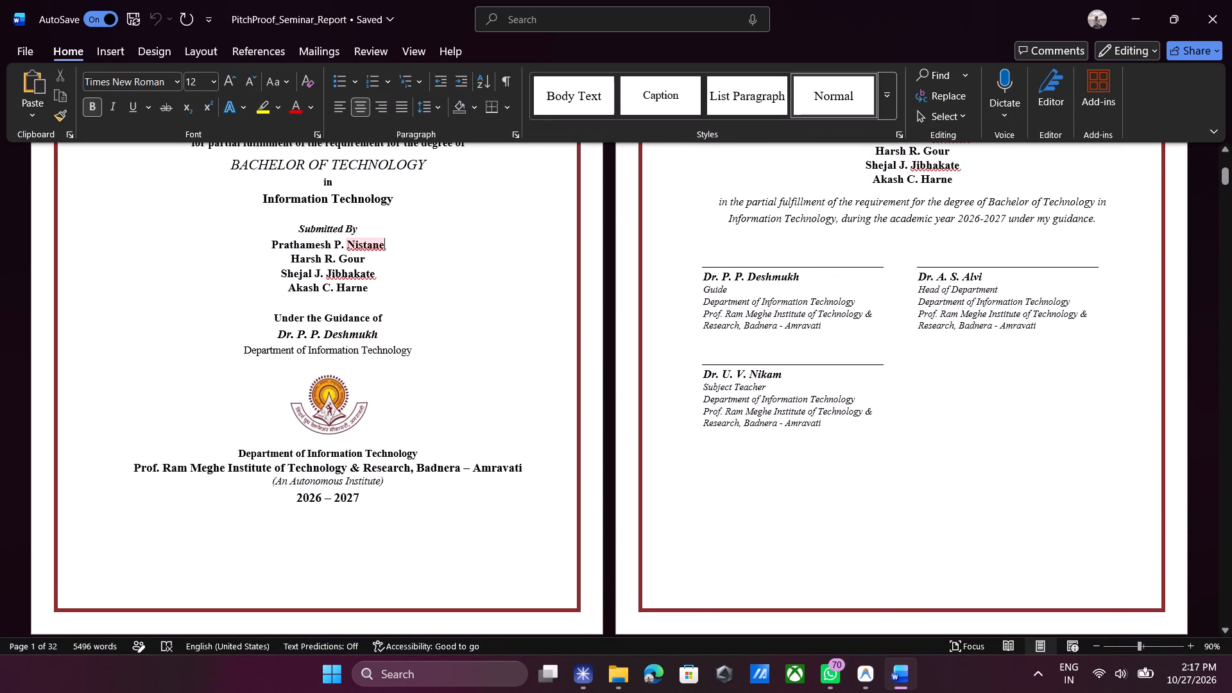
{"action": "key", "text": "BackSpace"}
{"action": "key", "text": "BackSpace"}
{"action": "key", "text": "BackSpace"}
{"action": "key", "text": "BackSpace"}
{"action": "key", "text": "BackSpace"}
{"action": "key", "text": "BackSpace"}
{"action": "key", "text": "BackSpace"}
{"action": "key", "text": "BackSpace"}
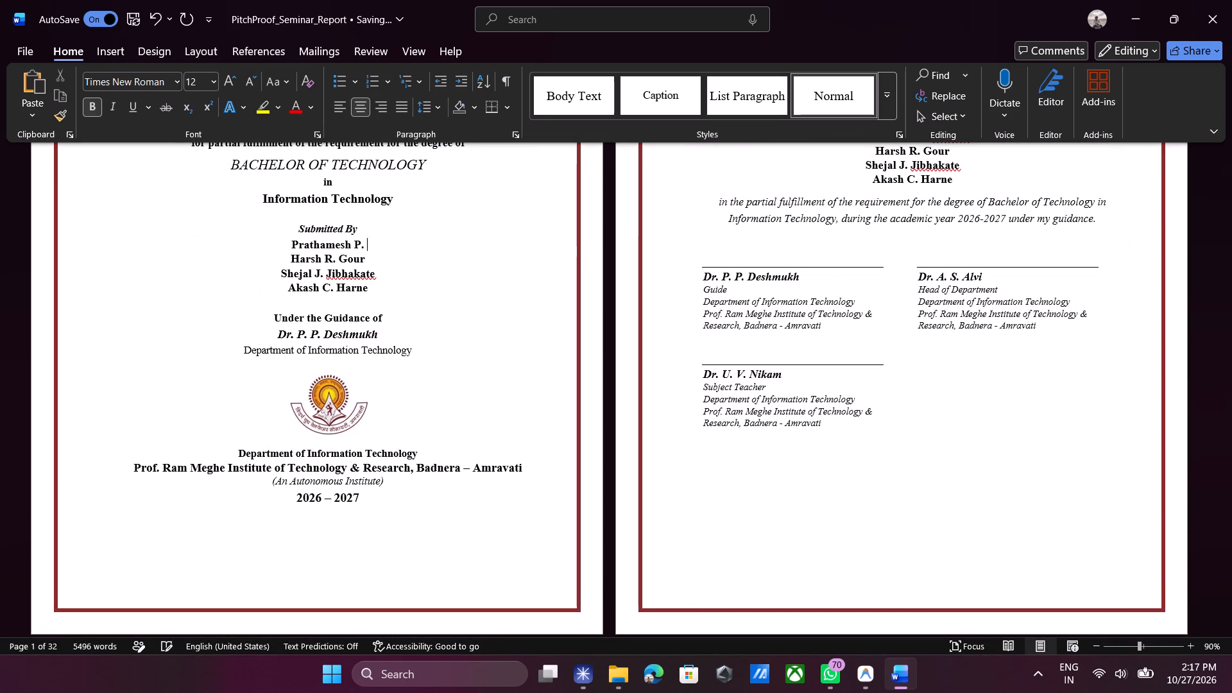
{"action": "key", "text": "BackSpace"}
{"action": "key", "text": "BackSpace"}
{"action": "key", "text": "BackSpace"}
{"action": "key", "text": "BackSpace"}
{"action": "key", "text": "BackSpace"}
{"action": "key", "text": "BackSpace"}
{"action": "key", "text": "BackSpace"}
{"action": "key", "text": "BackSpace"}
{"action": "key", "text": "BackSpace"}
{"action": "key", "text": "BackSpace"}
{"action": "key", "text": "BackSpace"}
{"action": "key", "text": "BackSpace"}
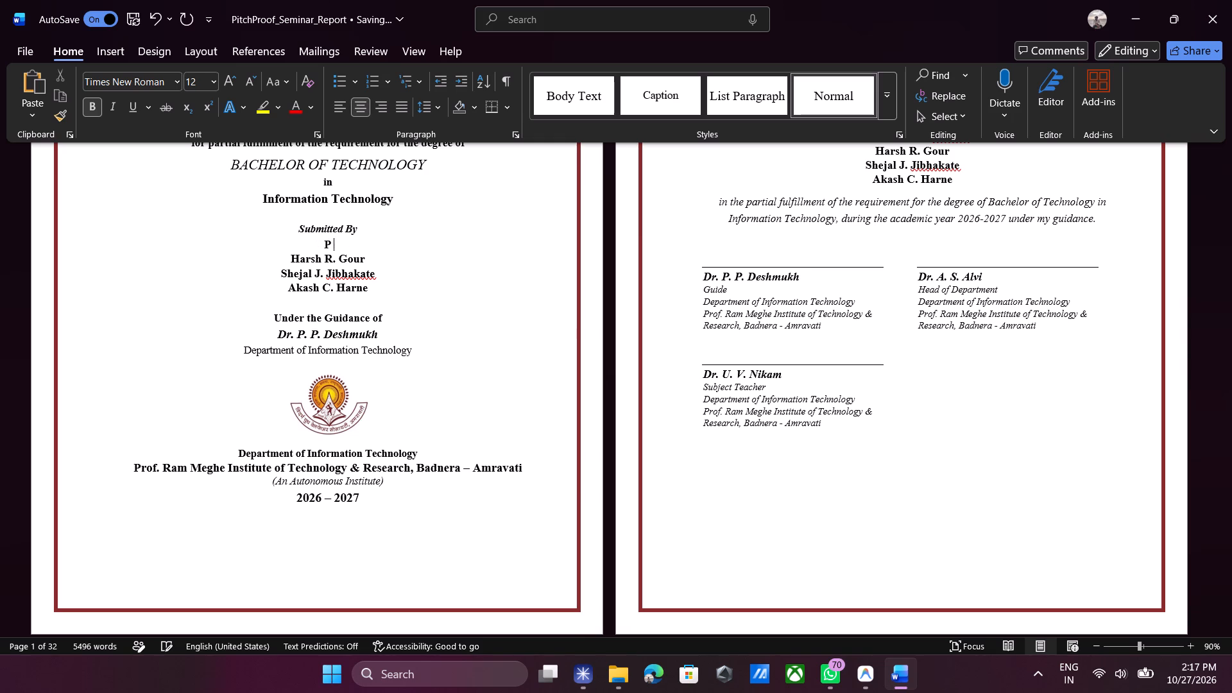
{"action": "key", "text": "BackSpace"}
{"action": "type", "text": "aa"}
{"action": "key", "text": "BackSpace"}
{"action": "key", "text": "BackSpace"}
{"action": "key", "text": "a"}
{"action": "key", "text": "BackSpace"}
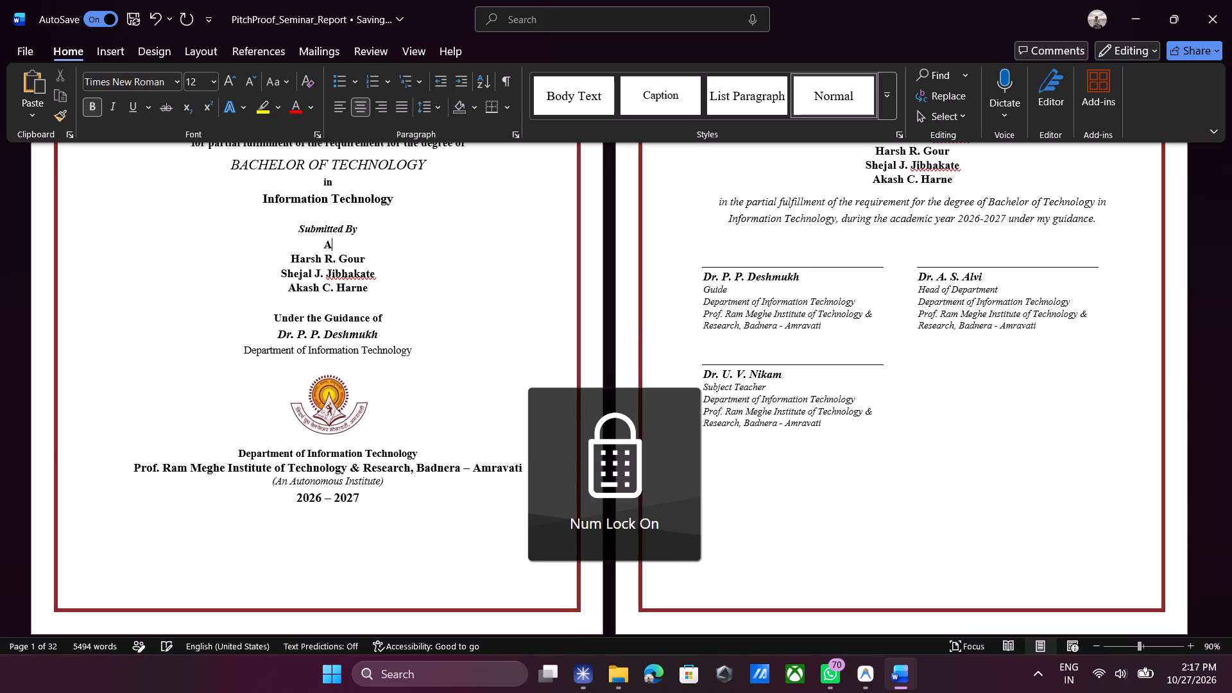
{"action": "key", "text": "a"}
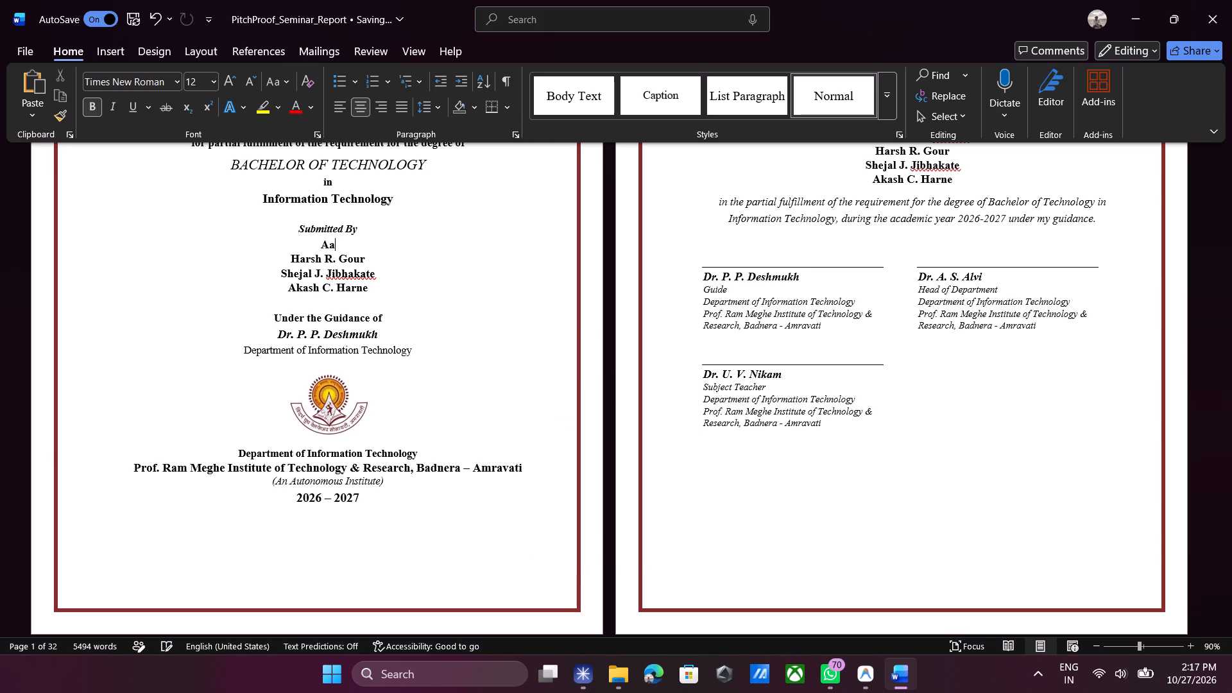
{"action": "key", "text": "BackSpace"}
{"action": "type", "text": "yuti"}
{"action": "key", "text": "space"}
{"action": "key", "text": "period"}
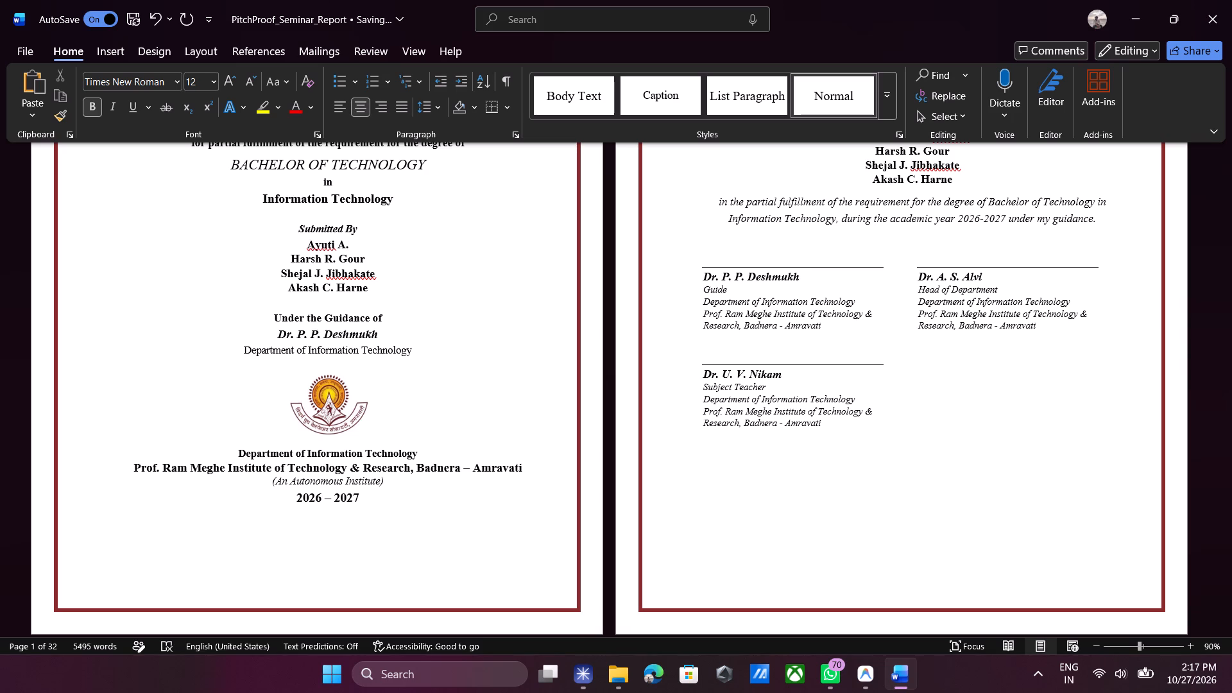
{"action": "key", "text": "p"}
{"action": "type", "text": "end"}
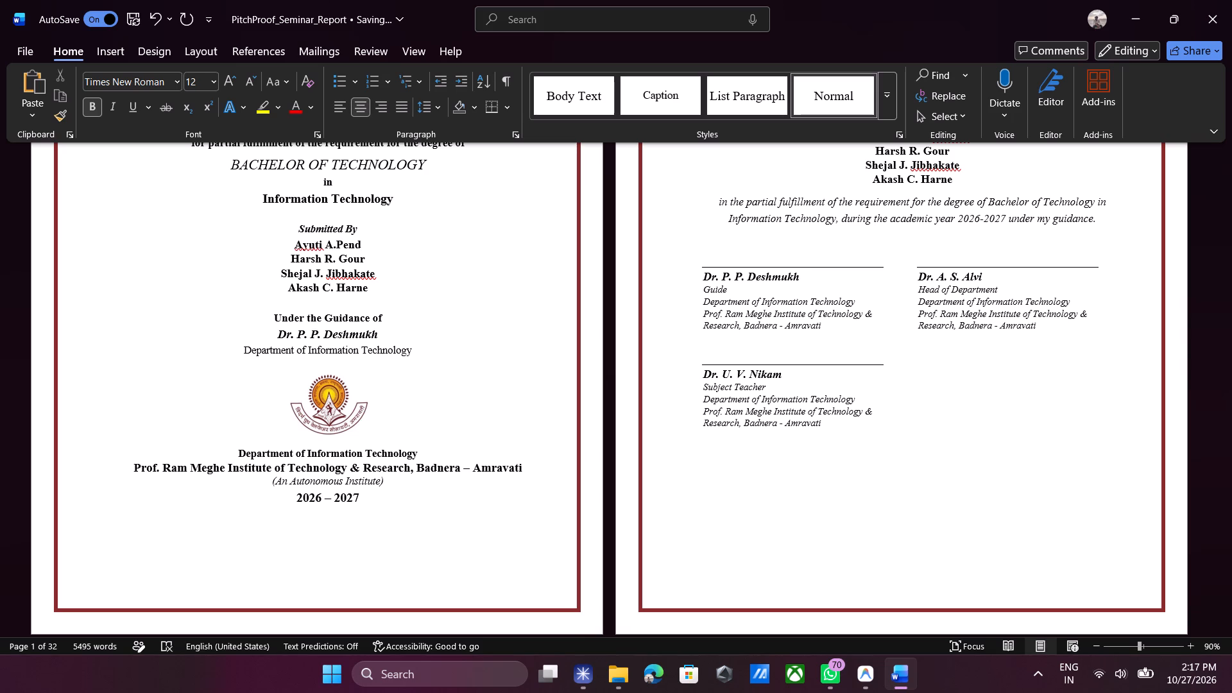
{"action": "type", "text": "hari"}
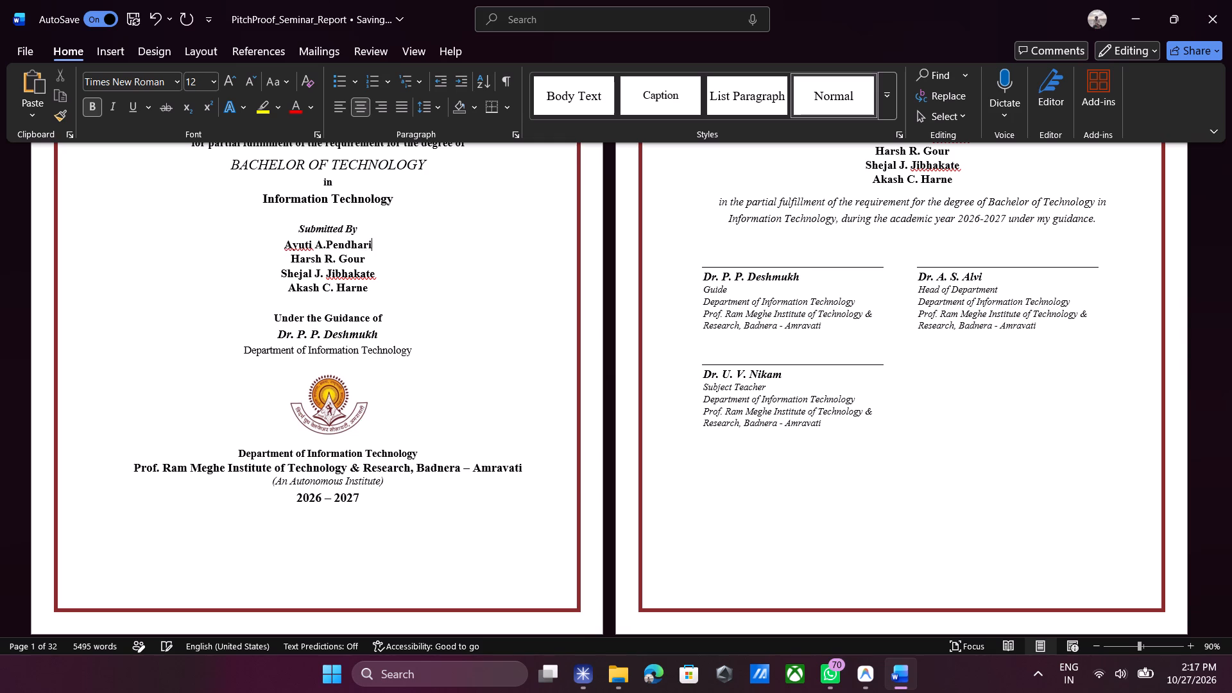
Replace the second student's name under Submitted By on the title page with the new student's first name and middle initial.
{"action": "left_click", "coordinate": [364, 257]}
{"action": "key", "text": "BackSpace"}
{"action": "key", "text": "BackSpace"}
{"action": "key", "text": "BackSpace"}
{"action": "key", "text": "BackSpace"}
{"action": "key", "text": "BackSpace"}
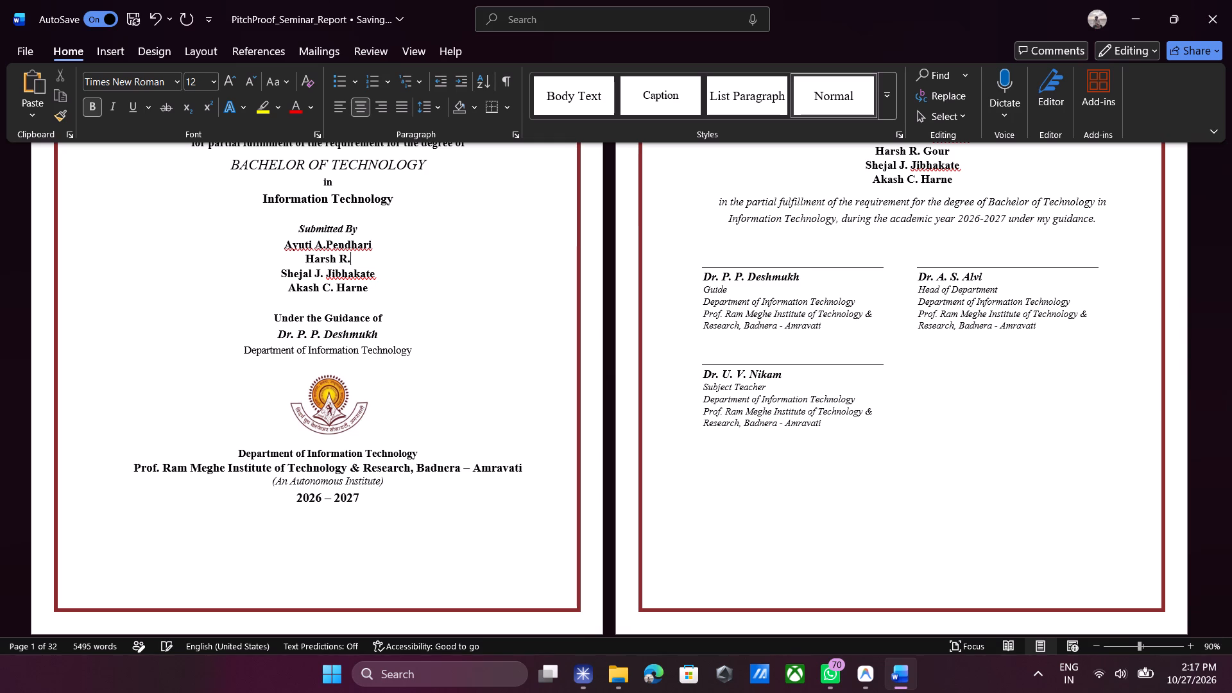
{"action": "key", "text": "BackSpace"}
{"action": "key", "text": "BackSpace"}
{"action": "key", "text": "BackSpace"}
{"action": "key", "text": "BackSpace"}
{"action": "key", "text": "BackSpace"}
{"action": "key", "text": "BackSpace"}
{"action": "key", "text": "BackSpace"}
{"action": "key", "text": "BackSpace"}
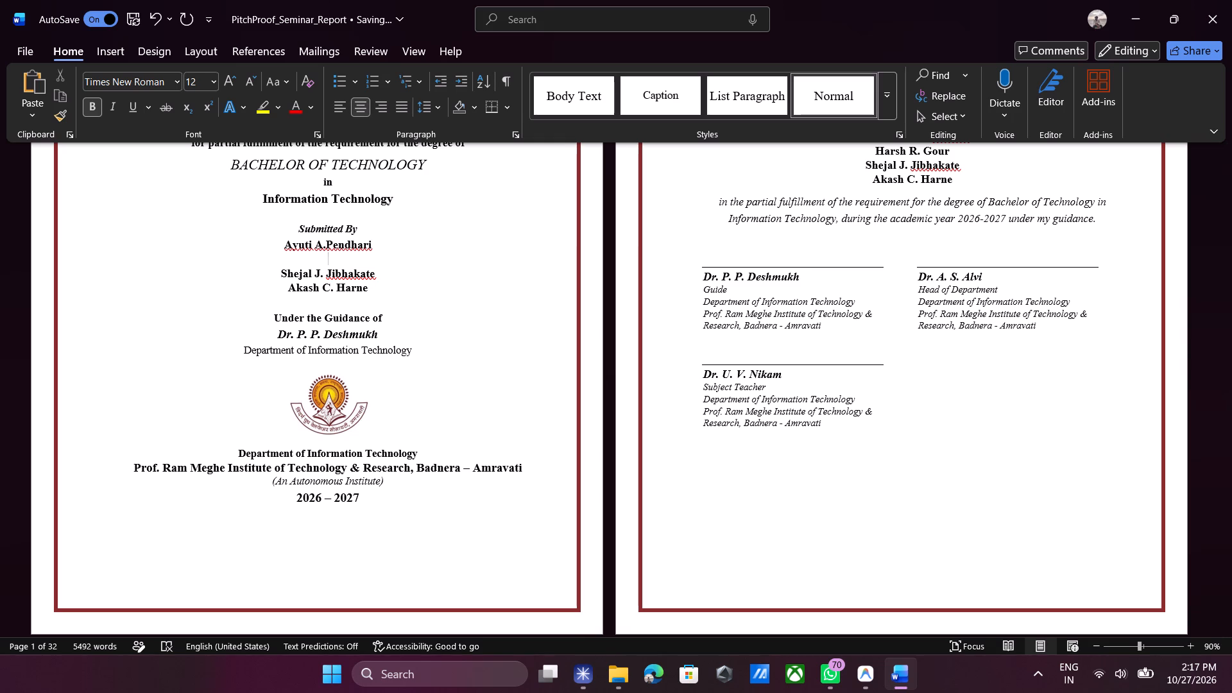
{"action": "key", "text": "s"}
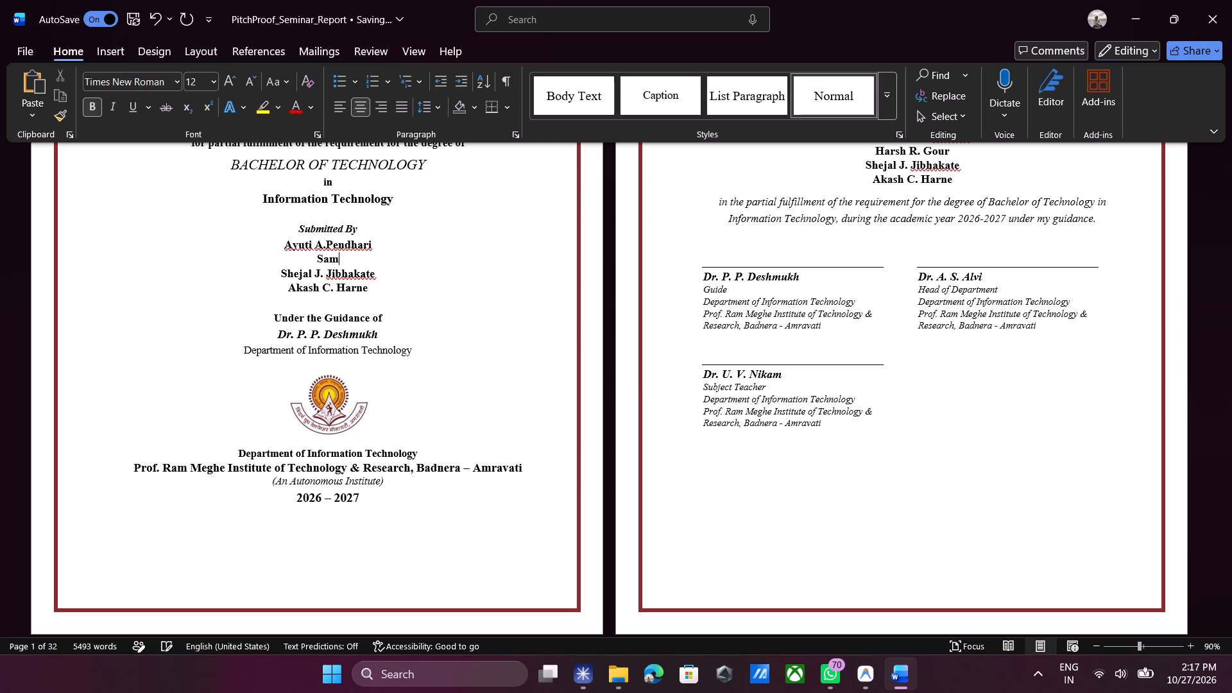
{"action": "key", "text": "BackSpace"}
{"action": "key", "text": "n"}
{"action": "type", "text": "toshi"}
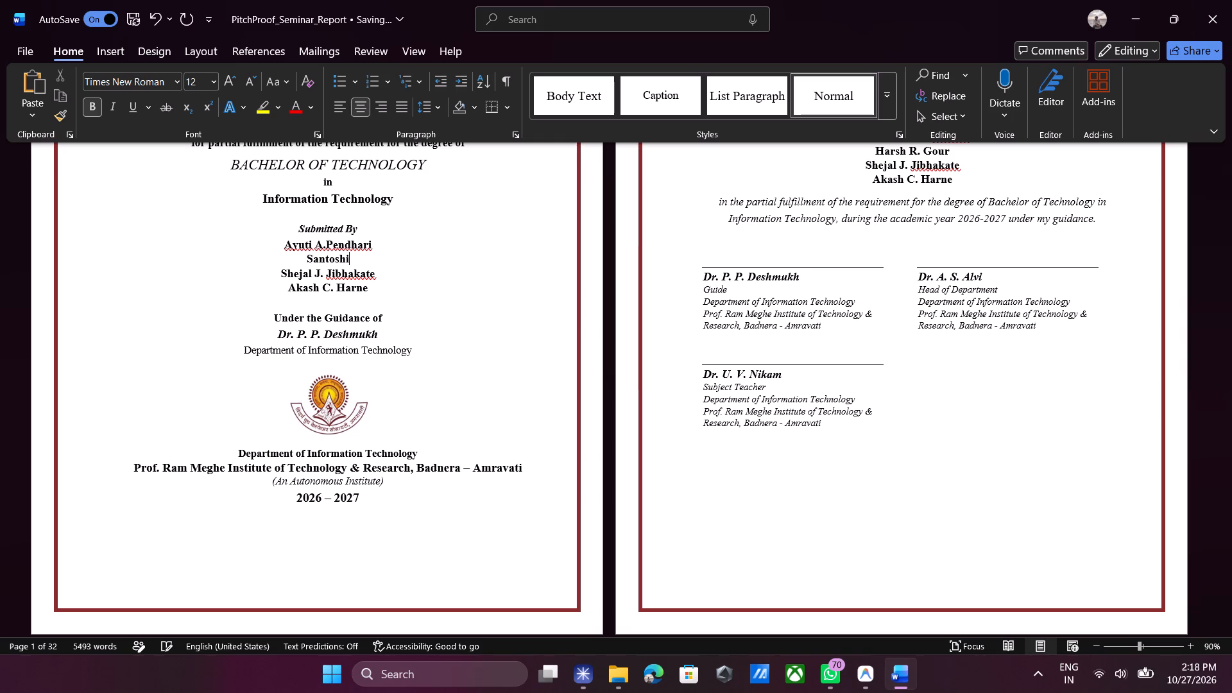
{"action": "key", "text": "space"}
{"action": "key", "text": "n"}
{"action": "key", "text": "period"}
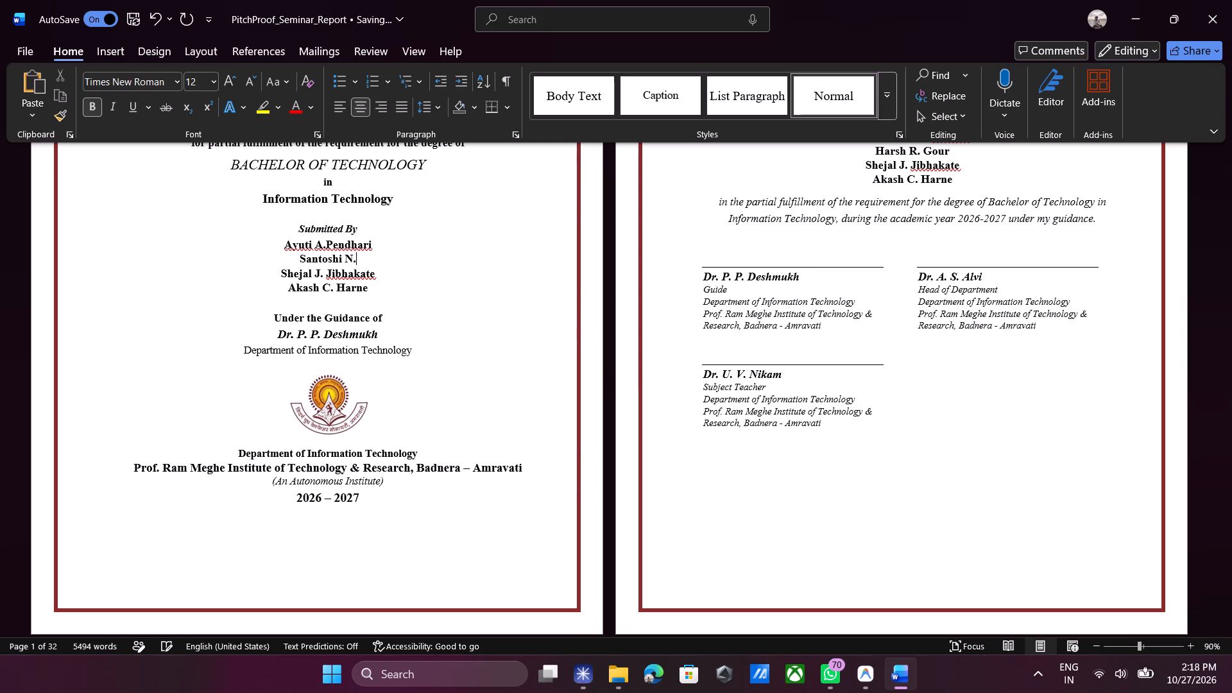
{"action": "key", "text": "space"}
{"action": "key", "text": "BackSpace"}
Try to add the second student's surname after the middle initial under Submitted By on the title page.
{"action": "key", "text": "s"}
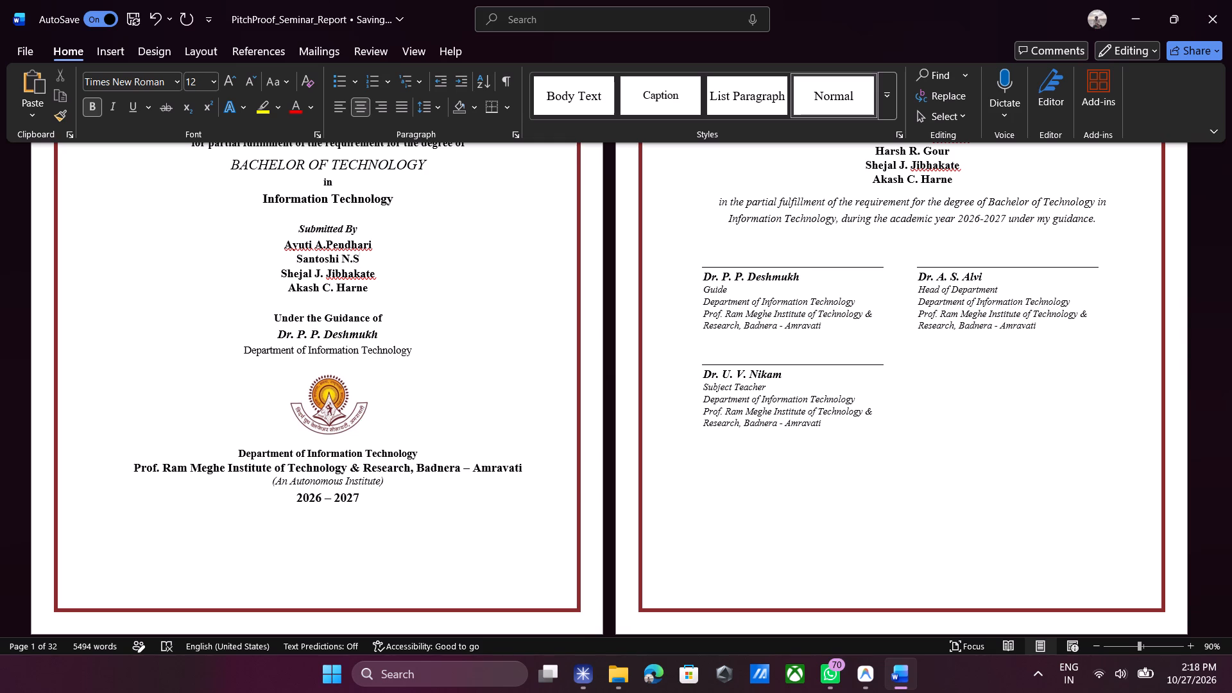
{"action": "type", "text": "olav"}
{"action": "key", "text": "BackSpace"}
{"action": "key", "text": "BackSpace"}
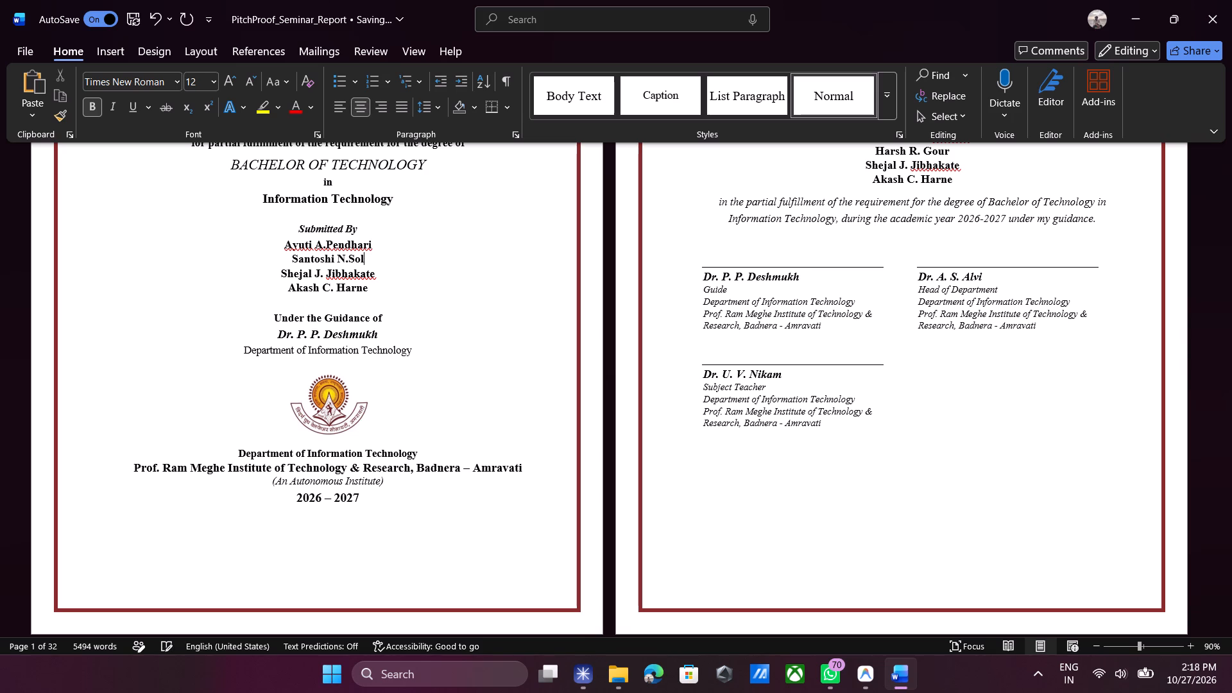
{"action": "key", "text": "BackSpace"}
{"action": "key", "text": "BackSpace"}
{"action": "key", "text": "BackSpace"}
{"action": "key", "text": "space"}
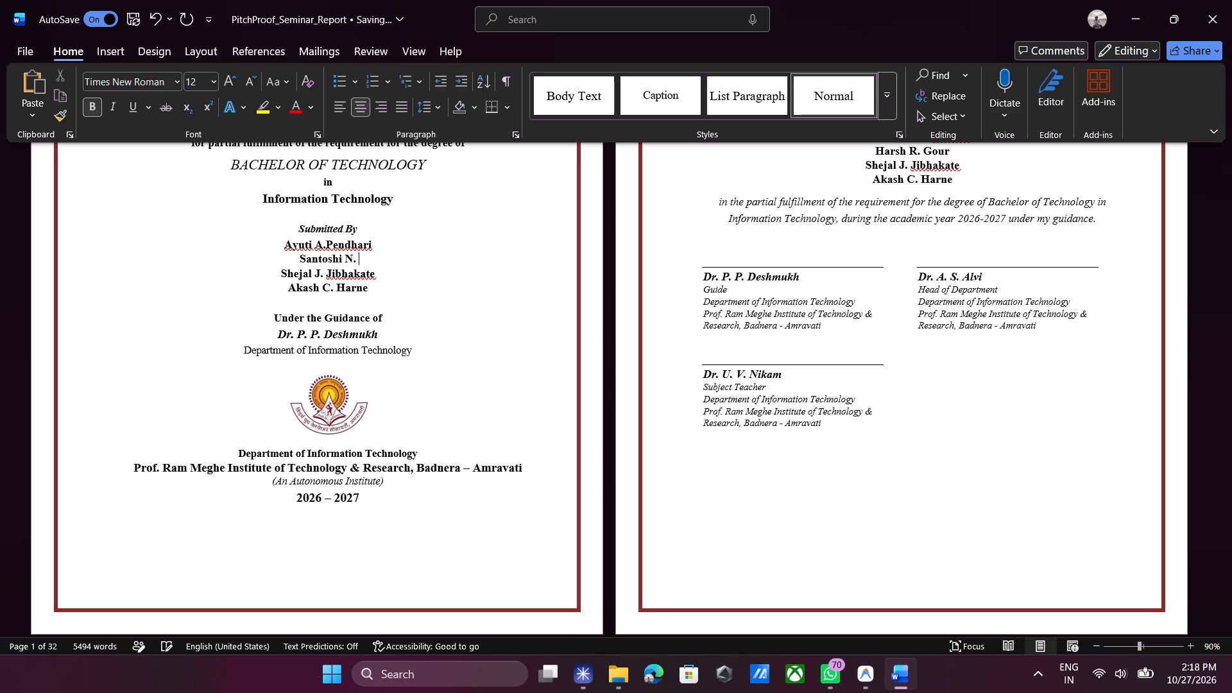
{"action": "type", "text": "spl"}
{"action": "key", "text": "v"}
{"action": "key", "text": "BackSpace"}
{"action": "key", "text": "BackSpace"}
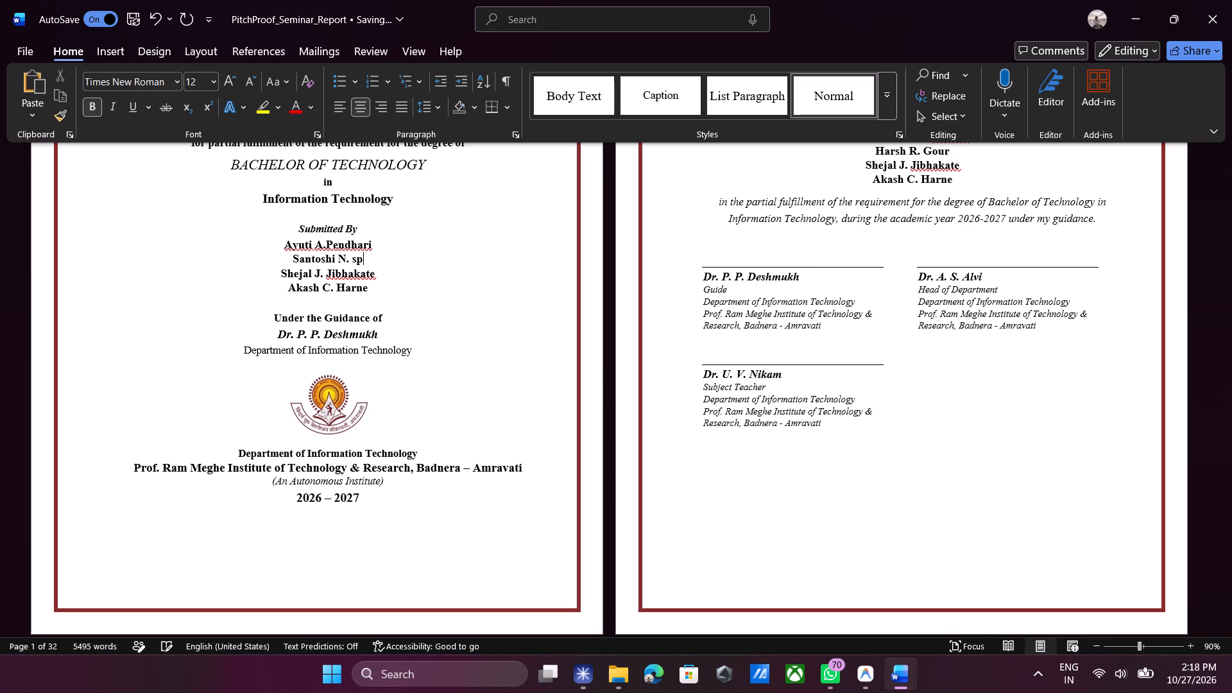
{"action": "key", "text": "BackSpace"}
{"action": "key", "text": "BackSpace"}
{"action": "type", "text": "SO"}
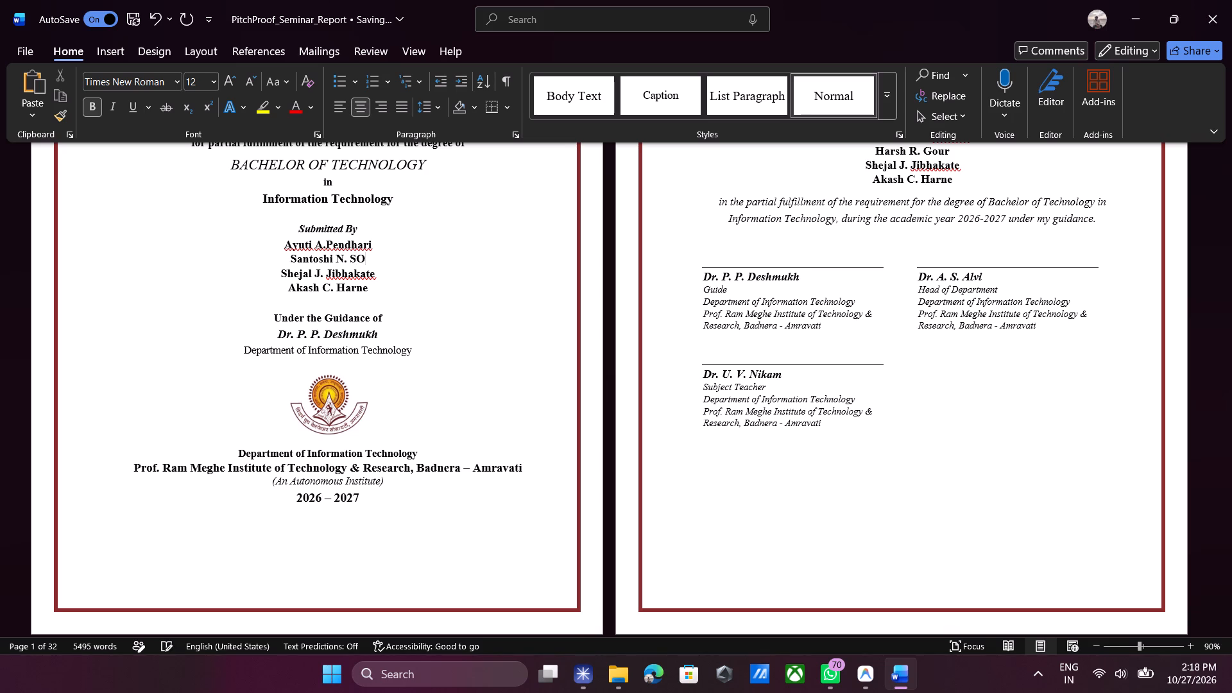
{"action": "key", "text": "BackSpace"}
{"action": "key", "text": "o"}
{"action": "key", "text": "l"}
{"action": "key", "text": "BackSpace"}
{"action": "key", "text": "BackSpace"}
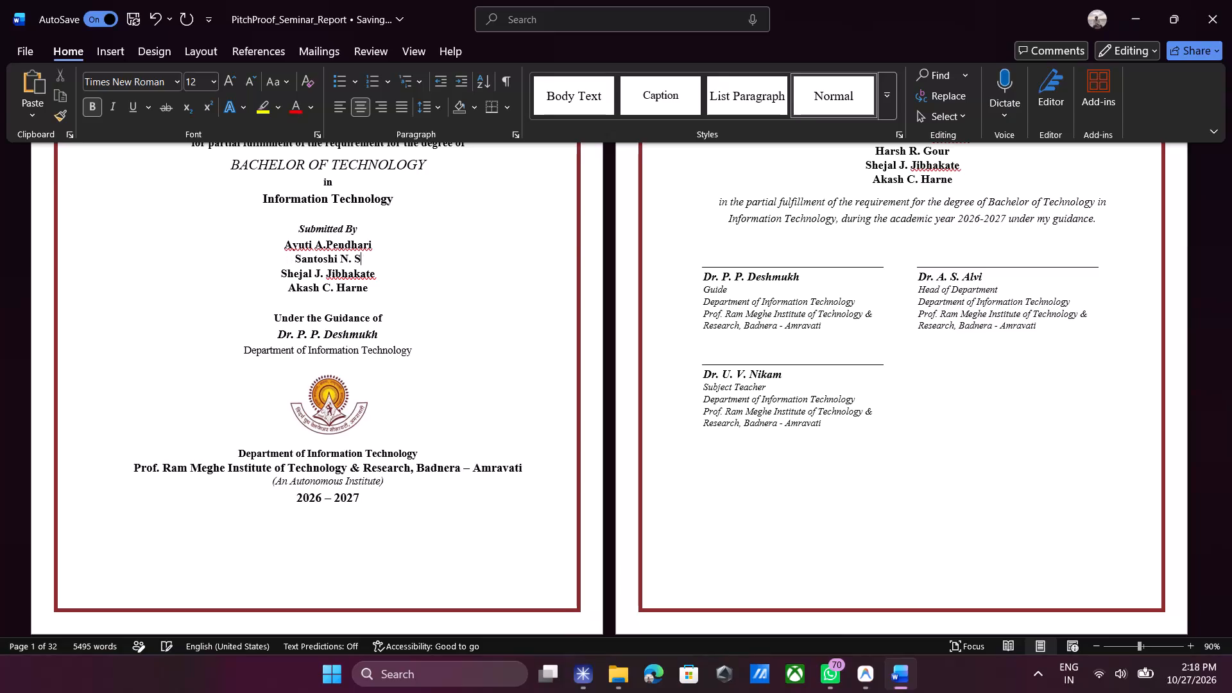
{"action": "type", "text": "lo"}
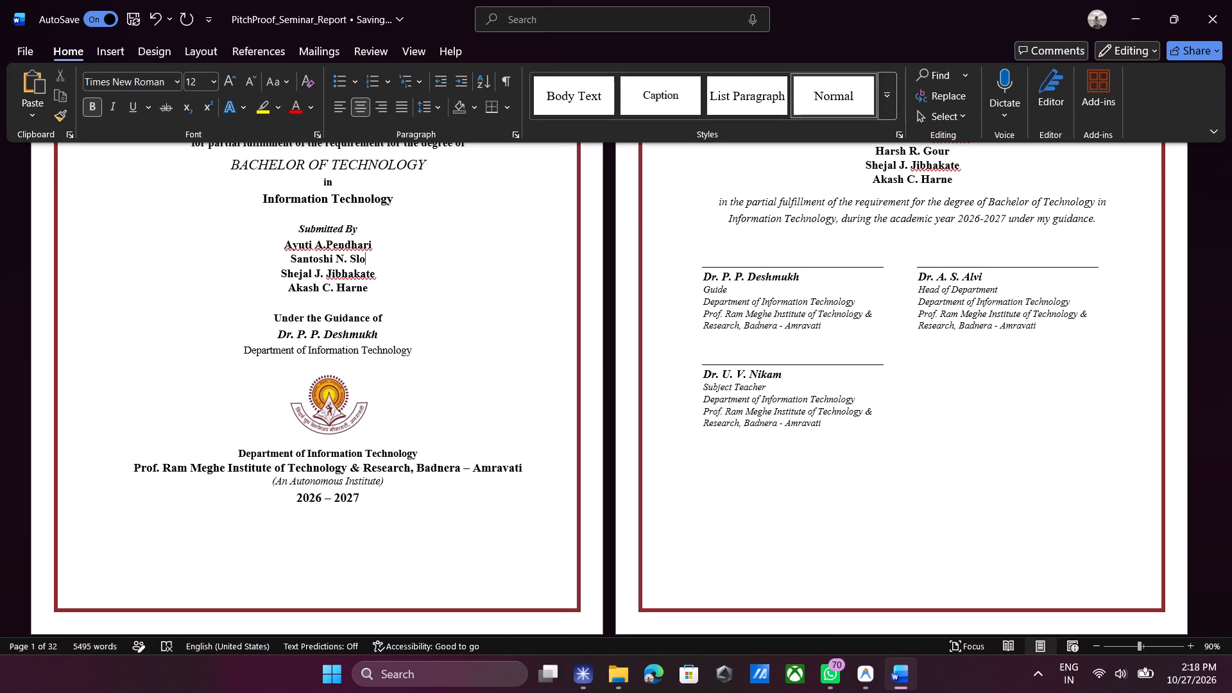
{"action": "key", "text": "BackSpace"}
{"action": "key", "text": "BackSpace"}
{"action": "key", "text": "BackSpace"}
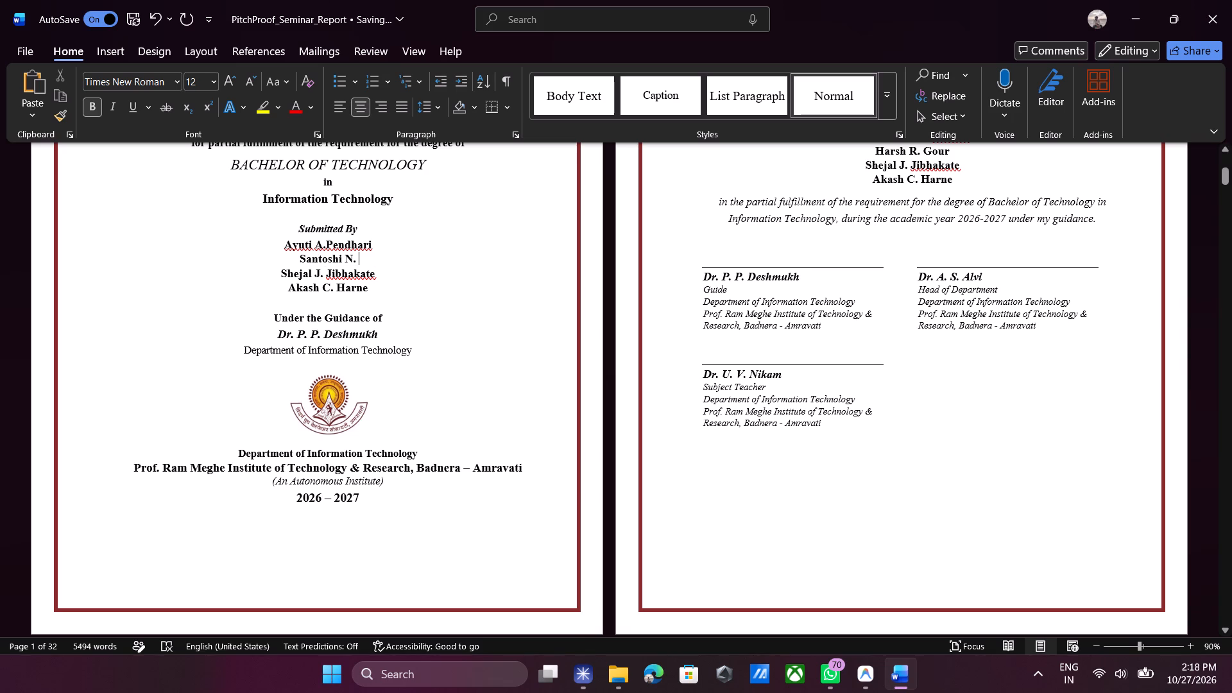
Replace the third student's name under Submitted By on the title page with the new student's first name, middle initial and surname.
{"action": "left_click", "coordinate": [377, 271]}
{"action": "key", "text": "BackSpace"}
{"action": "key", "text": "BackSpace"}
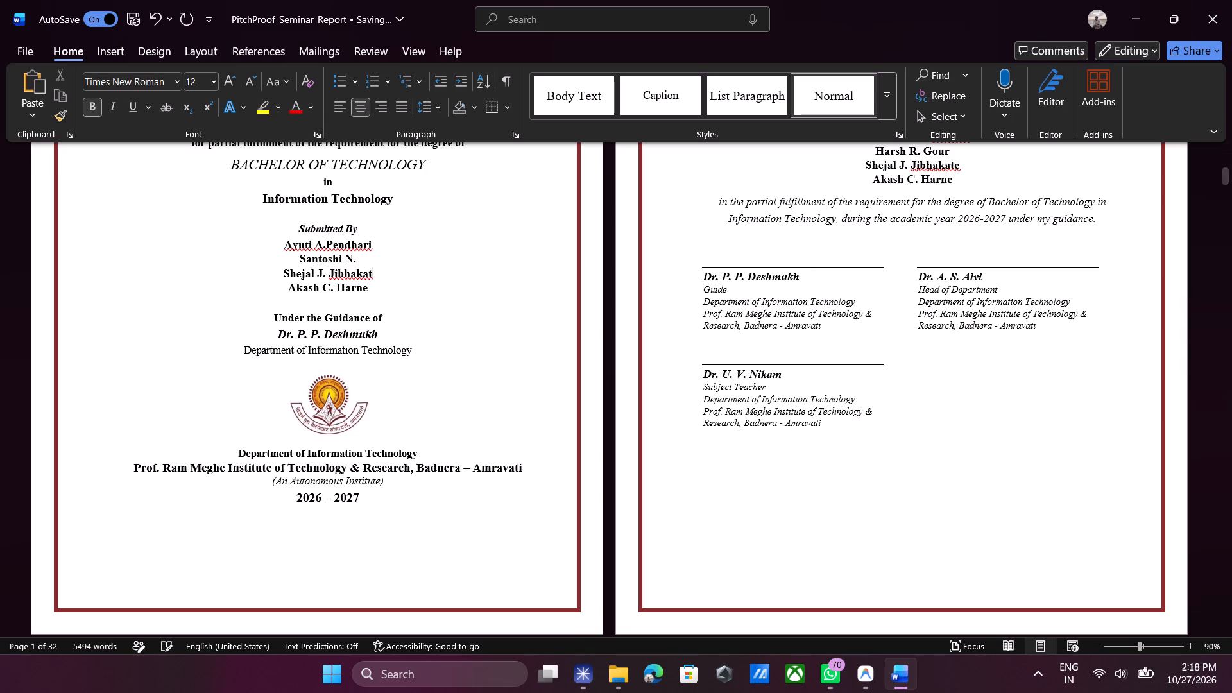
{"action": "key", "text": "BackSpace"}
{"action": "key", "text": "BackSpace"}
{"action": "key", "text": "BackSpace"}
{"action": "key", "text": "BackSpace"}
{"action": "key", "text": "BackSpace"}
{"action": "key", "text": "BackSpace"}
{"action": "key", "text": "BackSpace"}
{"action": "key", "text": "BackSpace"}
{"action": "key", "text": "BackSpace"}
{"action": "key", "text": "BackSpace"}
{"action": "key", "text": "BackSpace"}
{"action": "key", "text": "BackSpace"}
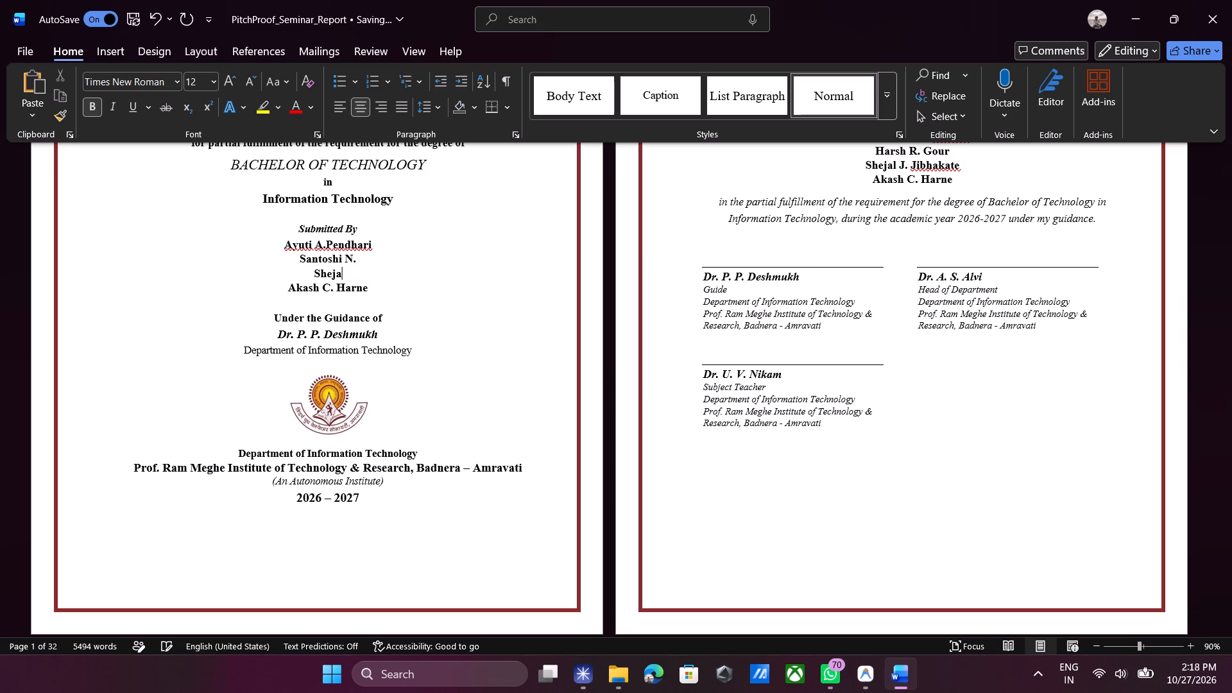
{"action": "key", "text": "BackSpace"}
{"action": "key", "text": "BackSpace"}
{"action": "key", "text": "BackSpace"}
{"action": "key", "text": "BackSpace"}
{"action": "key", "text": "BackSpace"}
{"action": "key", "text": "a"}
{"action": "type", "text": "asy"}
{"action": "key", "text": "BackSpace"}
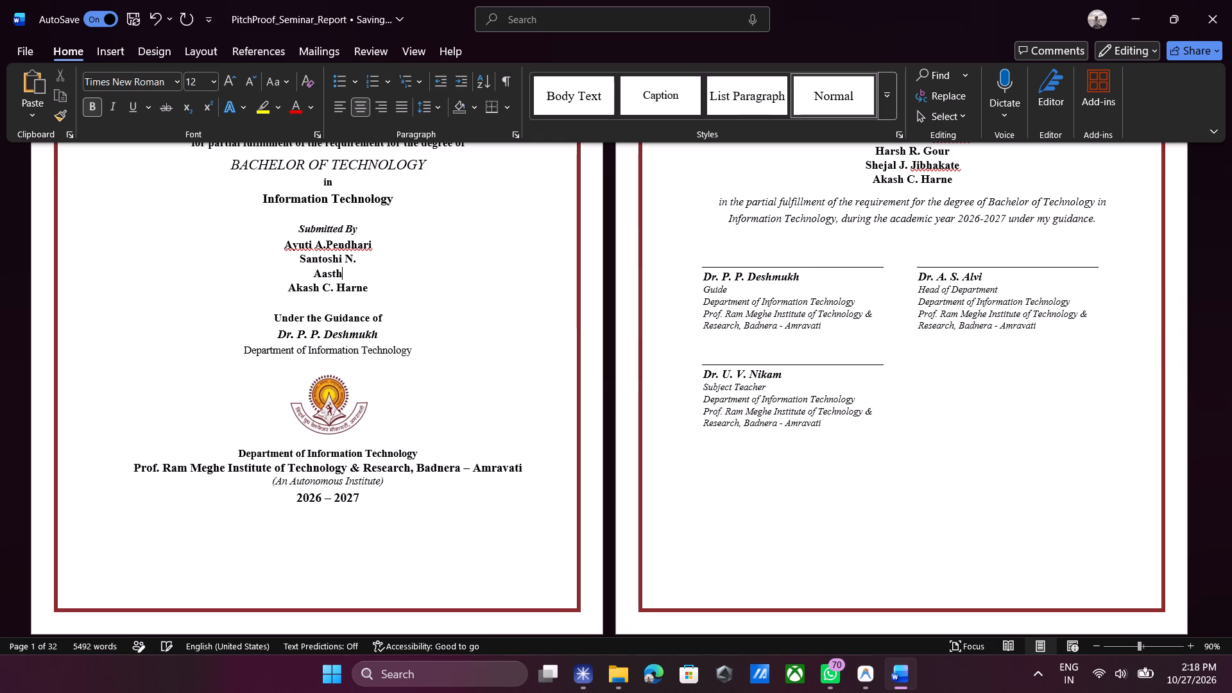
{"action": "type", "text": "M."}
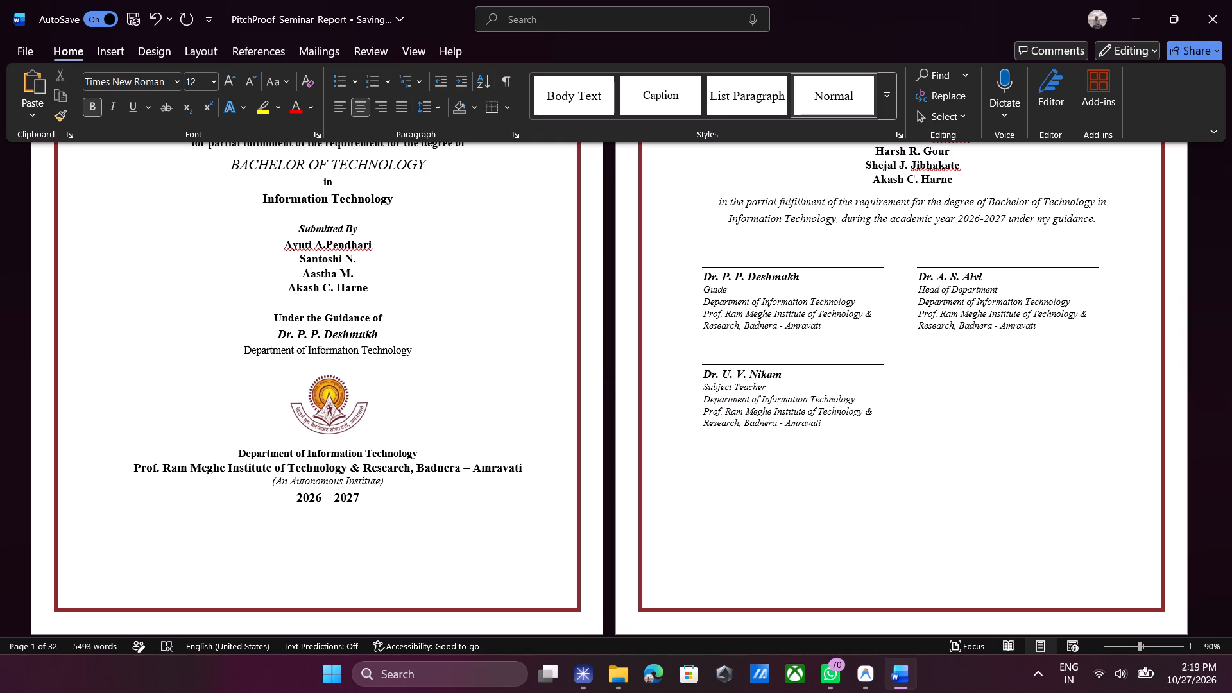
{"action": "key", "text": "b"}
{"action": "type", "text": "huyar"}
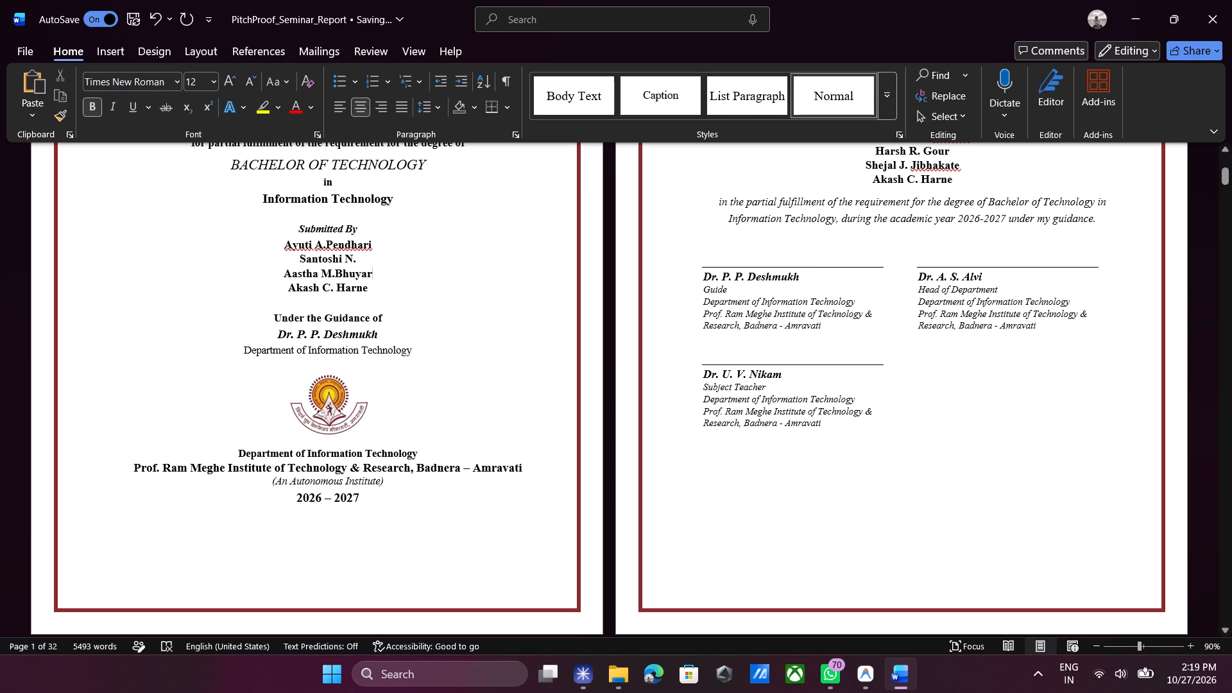
Replace the fourth student's name under Submitted By on the title page with the new student's first name.
{"action": "left_click", "coordinate": [370, 286]}
{"action": "key", "text": "BackSpace"}
{"action": "key", "text": "BackSpace"}
{"action": "key", "text": "BackSpace"}
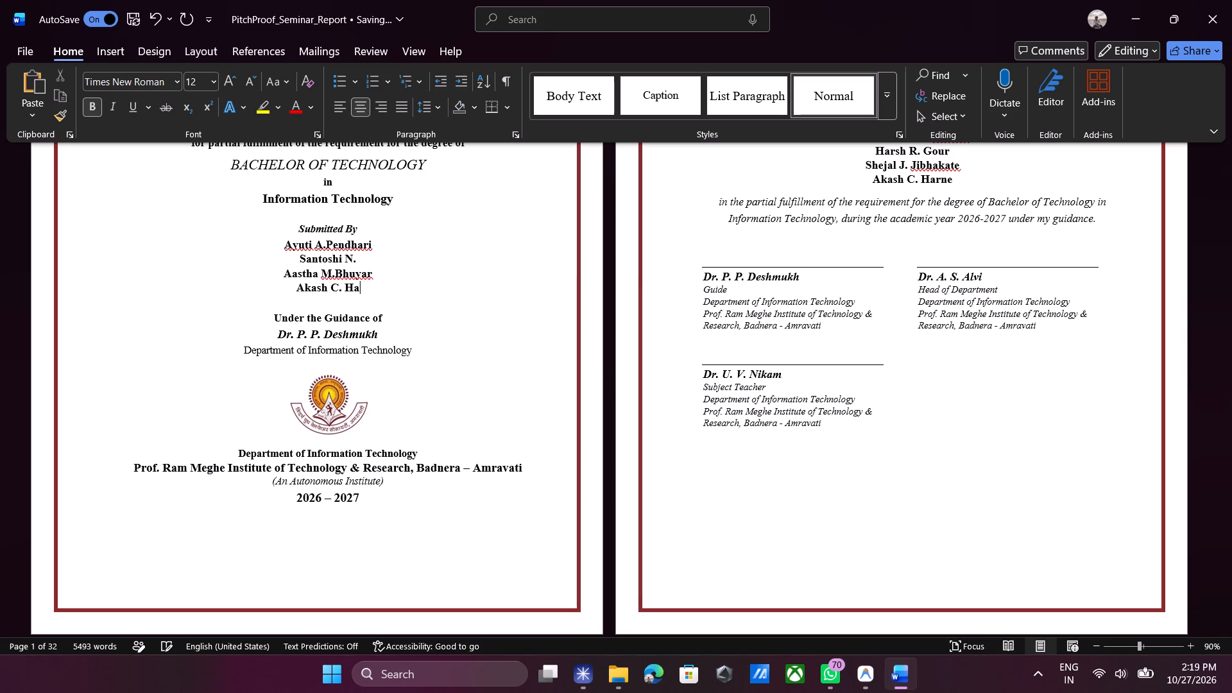
{"action": "key", "text": "BackSpace"}
{"action": "key", "text": "BackSpace"}
{"action": "key", "text": "BackSpace"}
{"action": "key", "text": "BackSpace"}
{"action": "key", "text": "BackSpace"}
{"action": "key", "text": "BackSpace"}
{"action": "key", "text": "BackSpace"}
{"action": "key", "text": "BackSpace"}
{"action": "key", "text": "BackSpace"}
{"action": "key", "text": "BackSpace"}
{"action": "key", "text": "BackSpace"}
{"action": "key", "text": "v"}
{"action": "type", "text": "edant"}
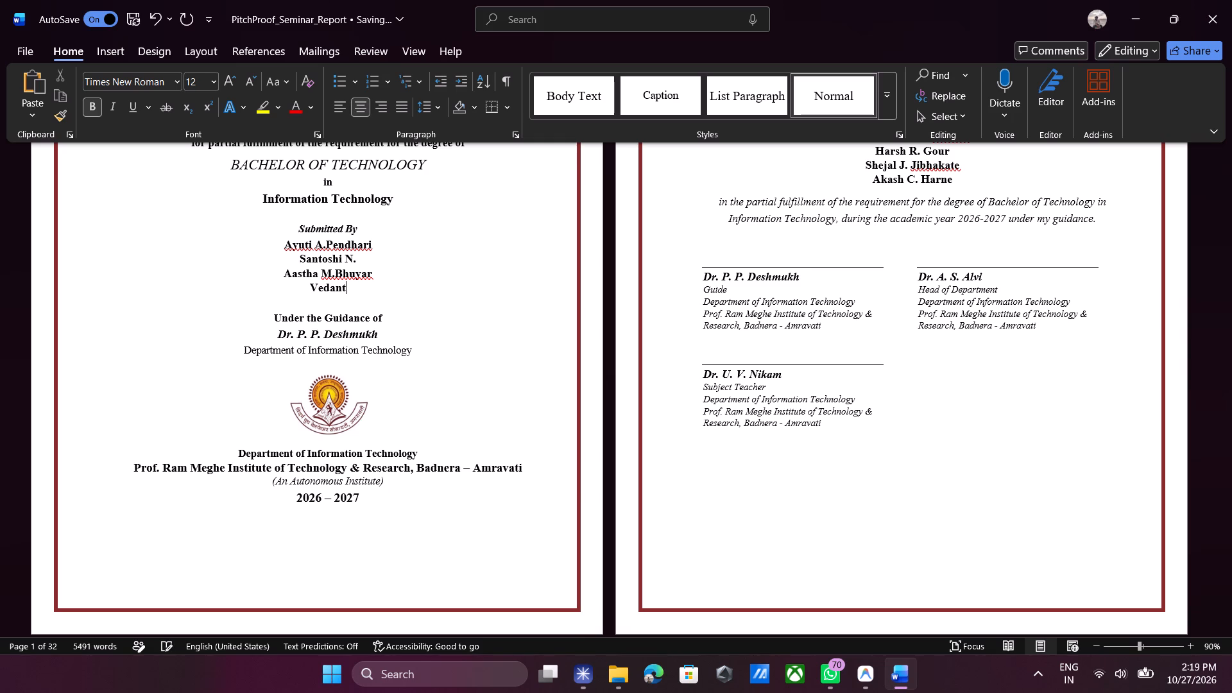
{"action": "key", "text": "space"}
Place the text cursor at the second student's middle initial under Submitted By on the title page.
{"action": "scroll", "coordinate": [370, 286], "scroll_direction": "down", "scroll_amount": 1}
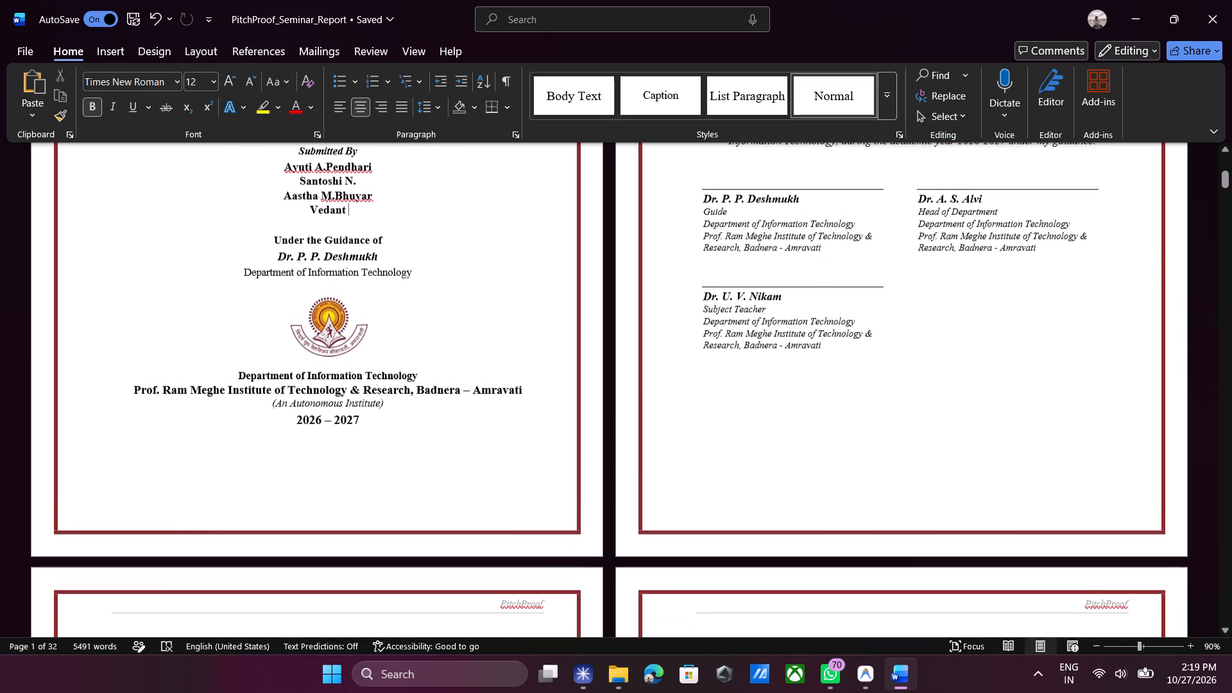
{"action": "scroll", "coordinate": [370, 286], "scroll_direction": "down", "scroll_amount": 1}
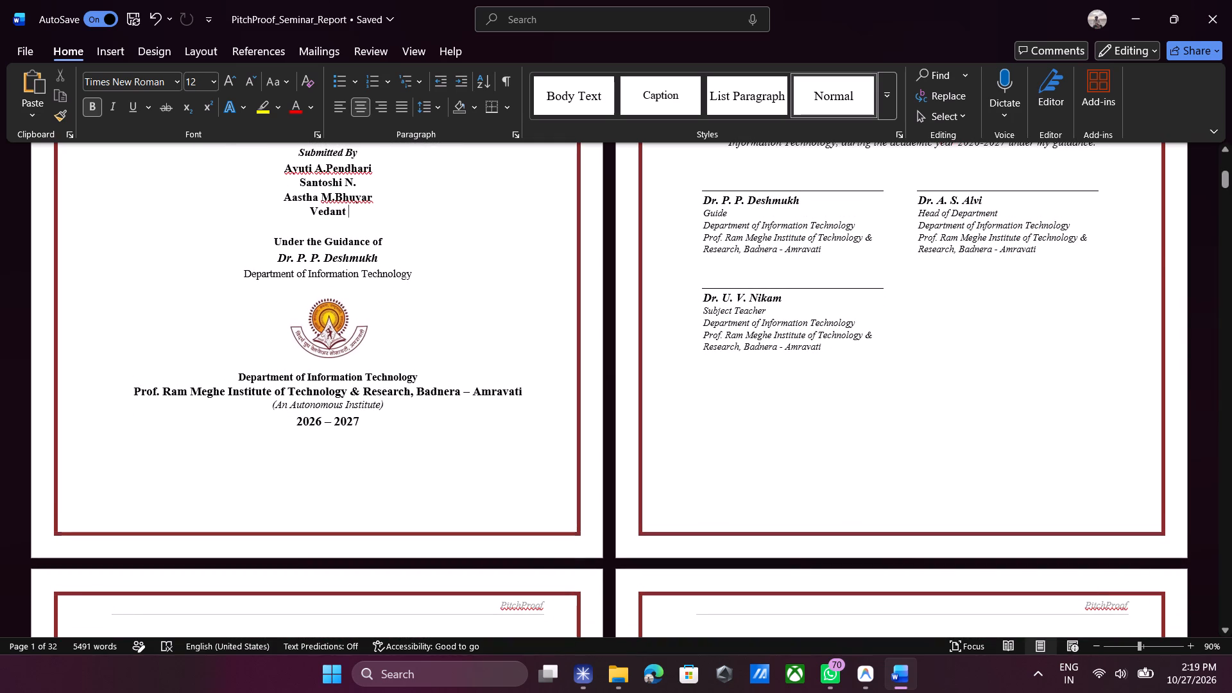
{"action": "left_click", "coordinate": [356, 184]}
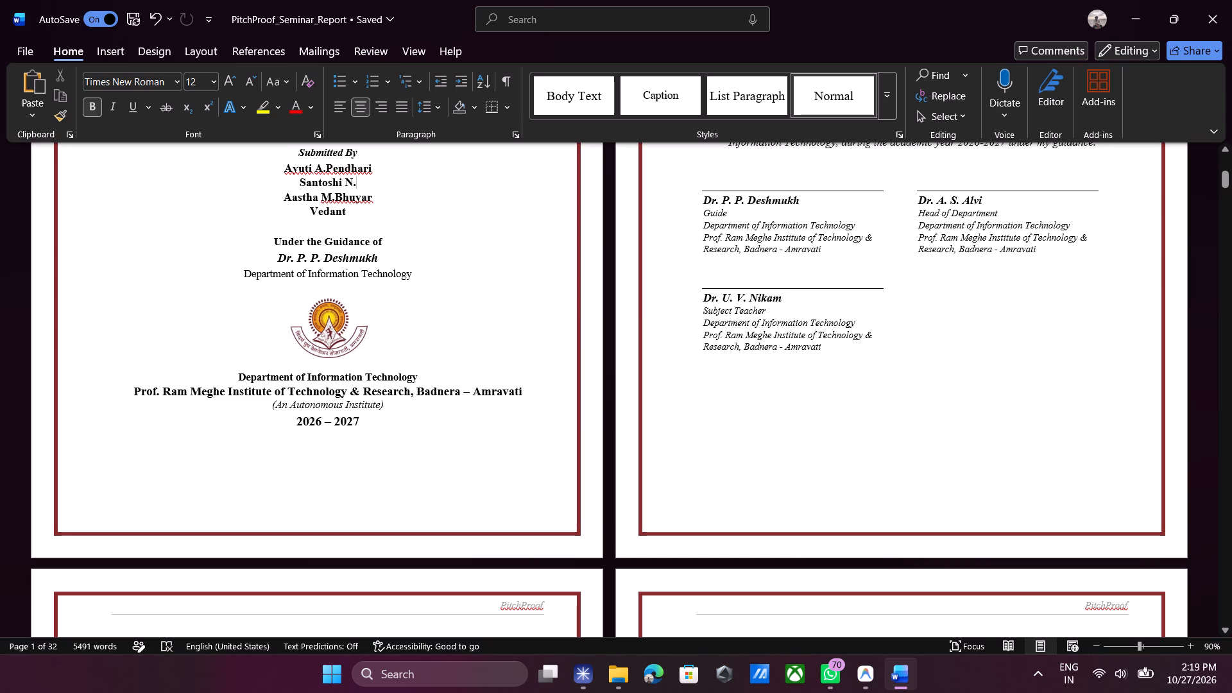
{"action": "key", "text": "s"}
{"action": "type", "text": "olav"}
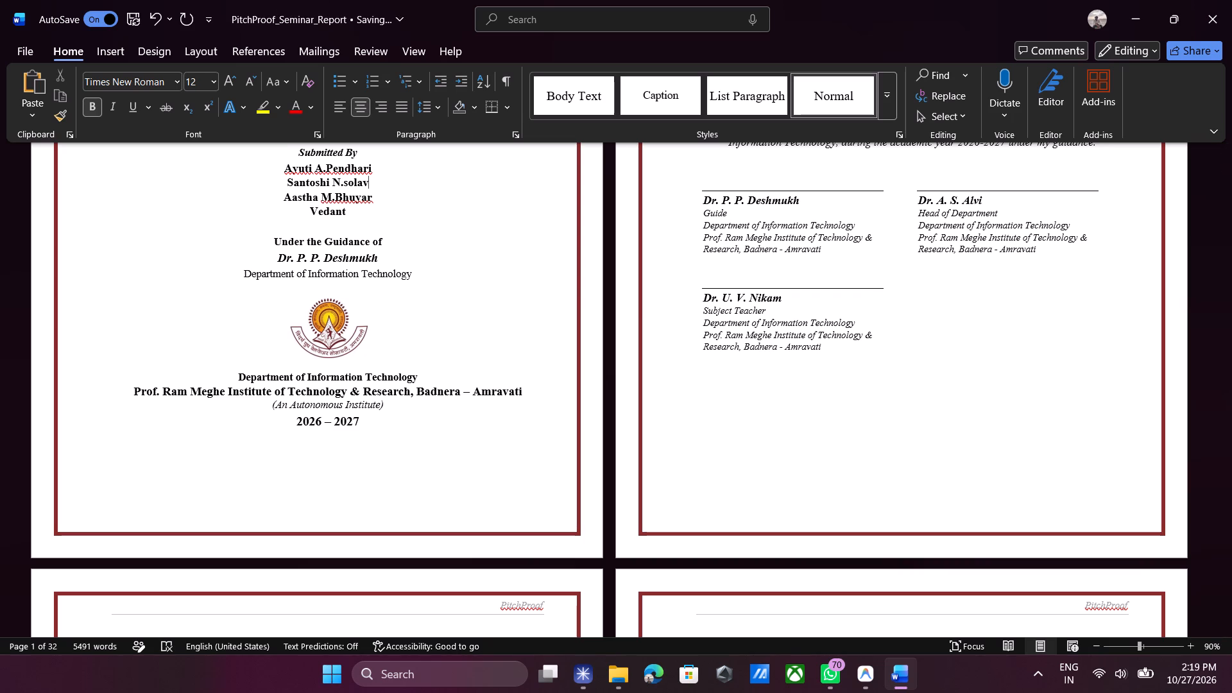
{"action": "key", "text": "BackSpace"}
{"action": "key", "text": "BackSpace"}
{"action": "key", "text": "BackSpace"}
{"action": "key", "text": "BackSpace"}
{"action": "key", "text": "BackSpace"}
Add the second student's surname after the middle initial in the title page's Submitted By list, separated by a space.
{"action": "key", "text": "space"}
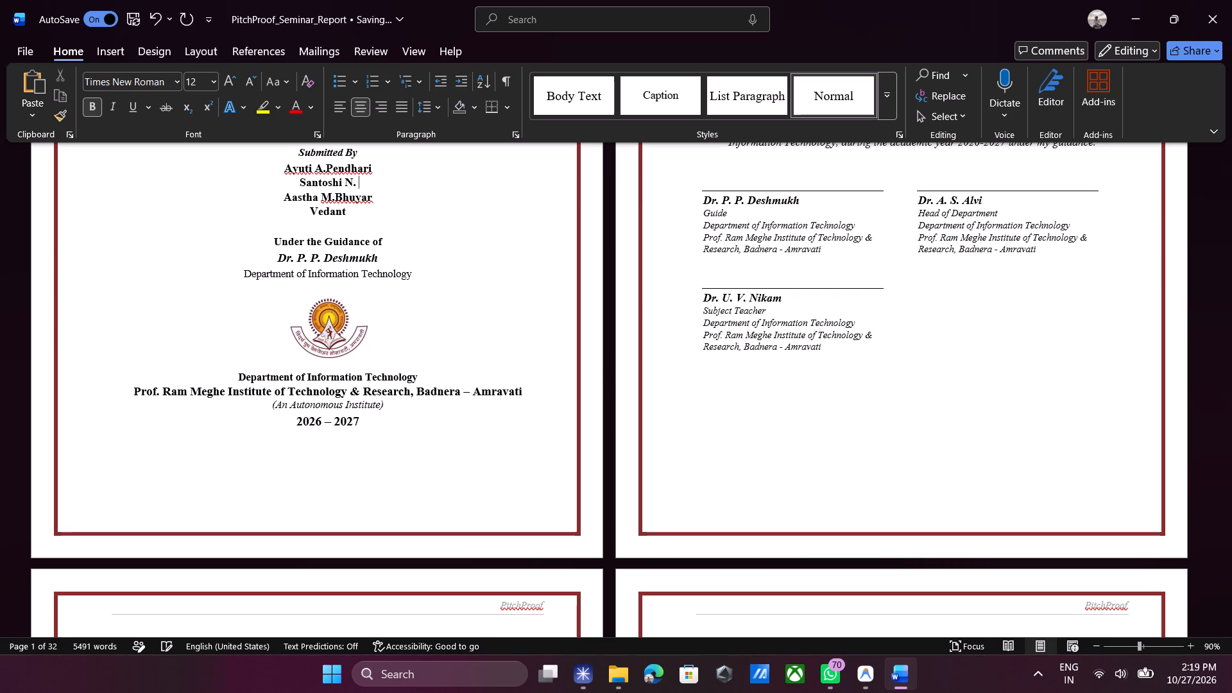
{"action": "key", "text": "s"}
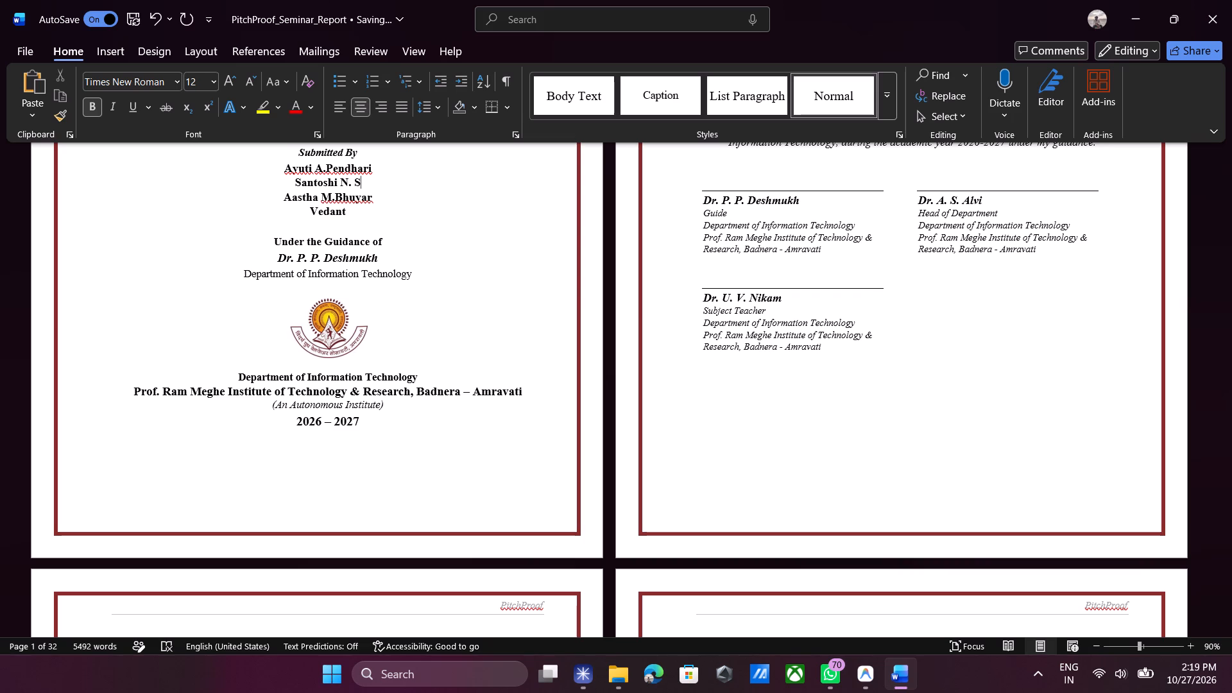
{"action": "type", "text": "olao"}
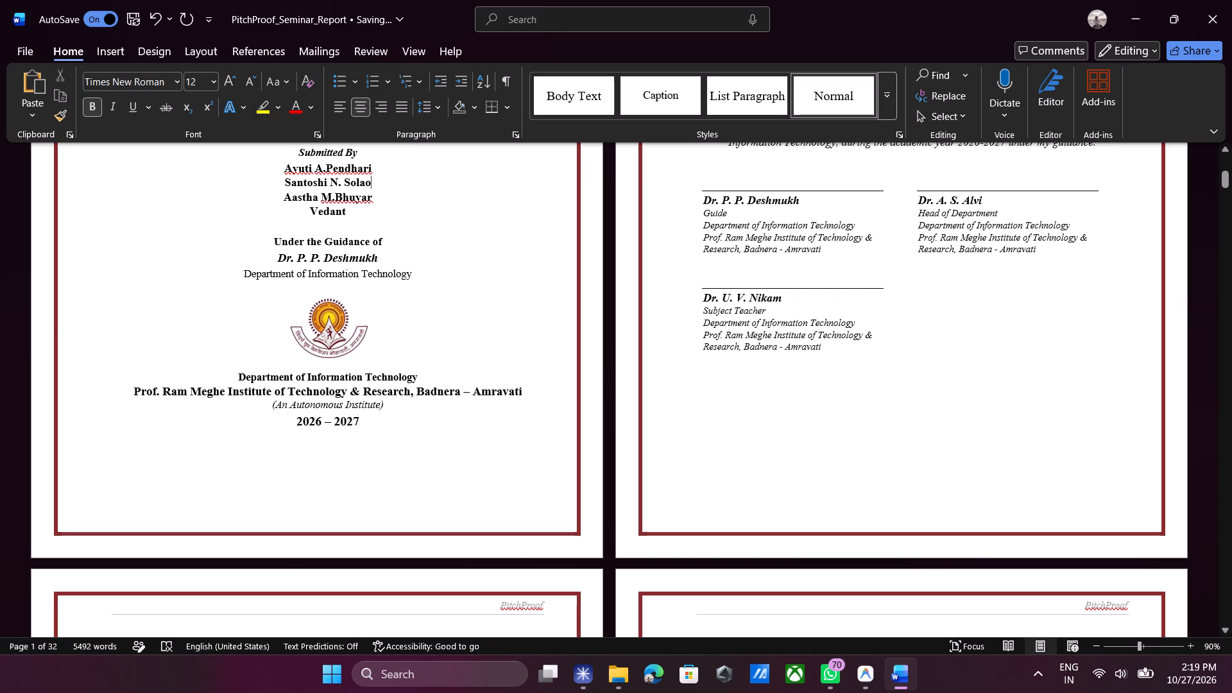
Complete the fourth student's name under Submitted By on the title page with the middle initial and surname.
{"action": "left_click", "coordinate": [350, 216]}
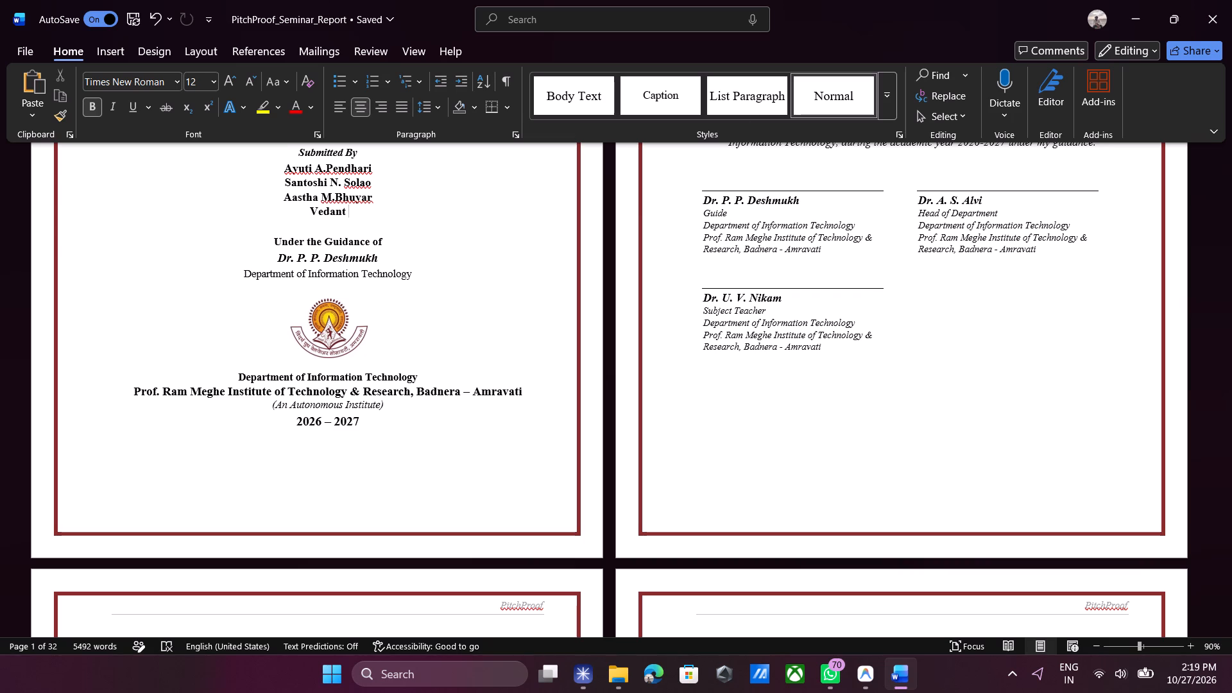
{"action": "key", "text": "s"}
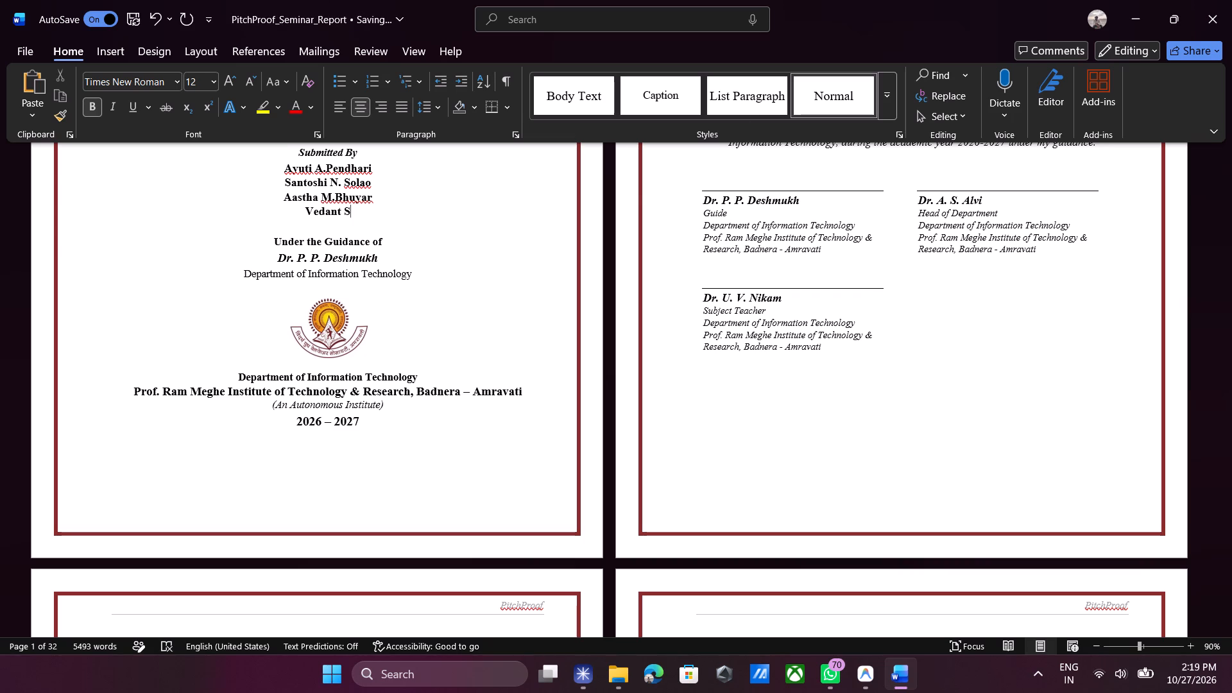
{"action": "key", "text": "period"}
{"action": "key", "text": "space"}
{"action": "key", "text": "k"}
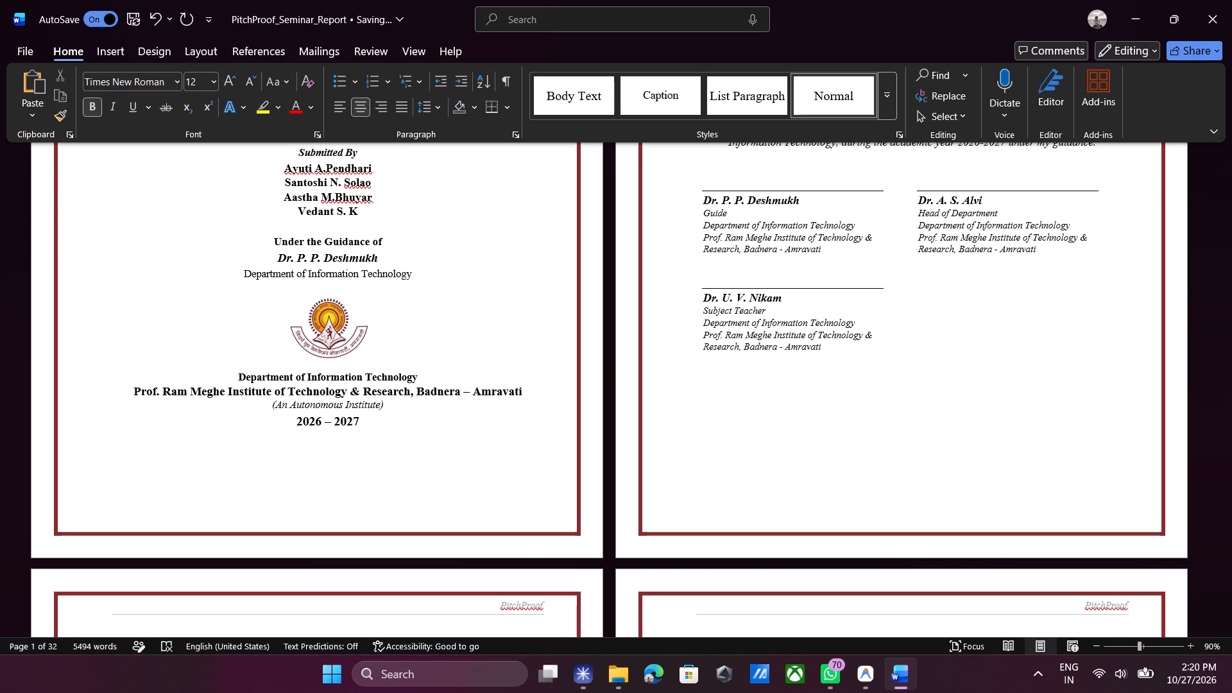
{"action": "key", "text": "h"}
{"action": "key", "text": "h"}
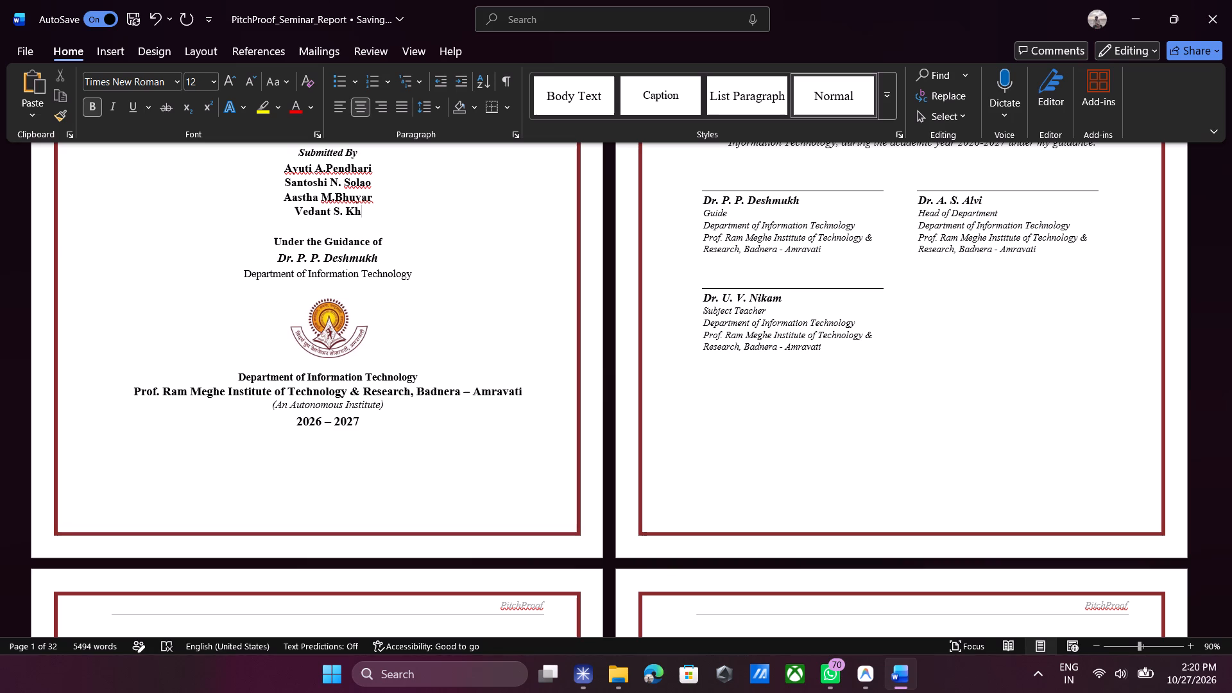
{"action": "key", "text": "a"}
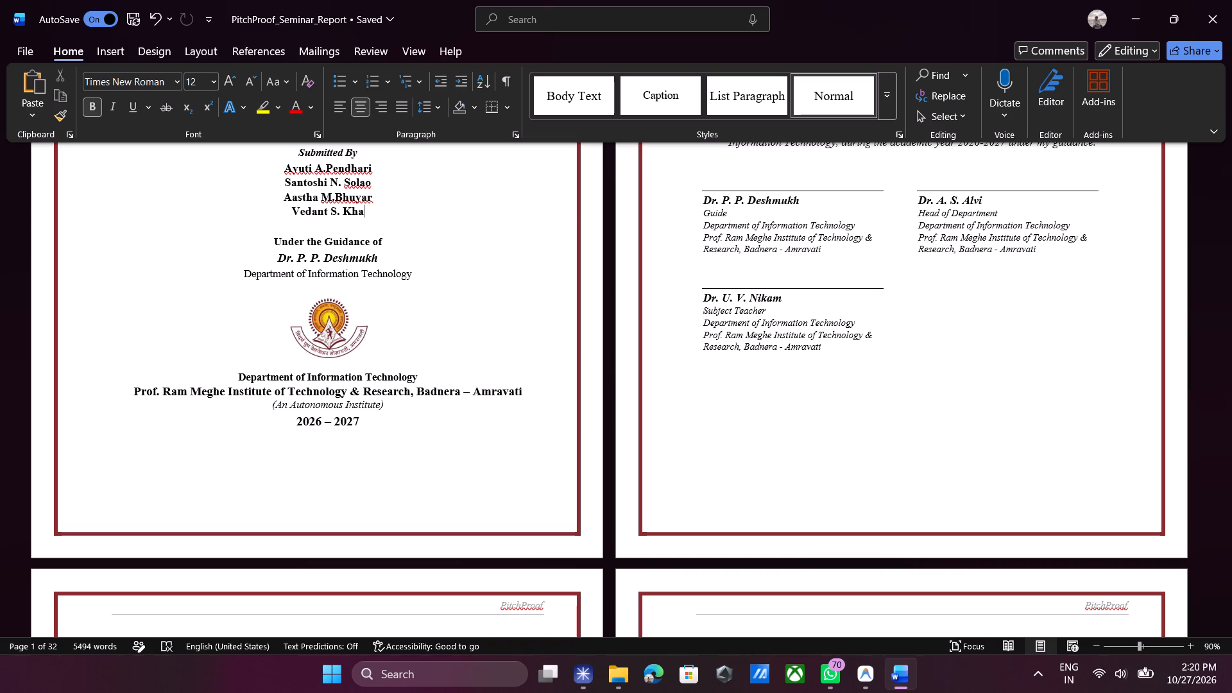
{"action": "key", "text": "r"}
{"action": "key", "text": "BackSpace"}
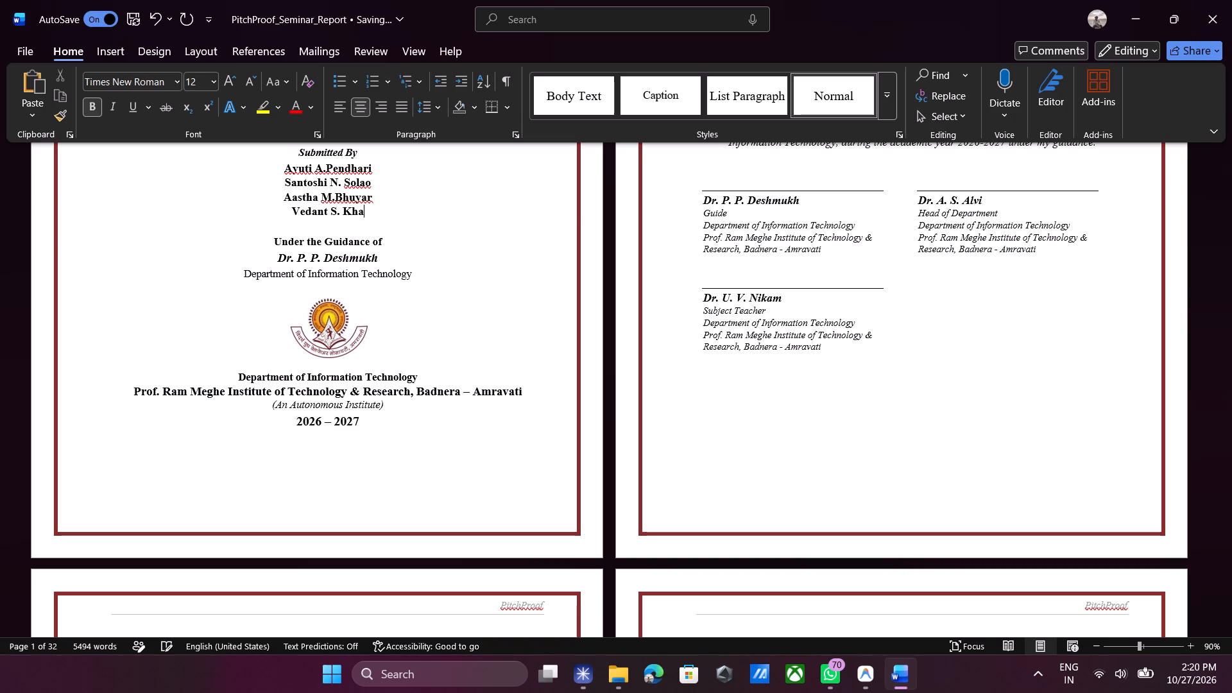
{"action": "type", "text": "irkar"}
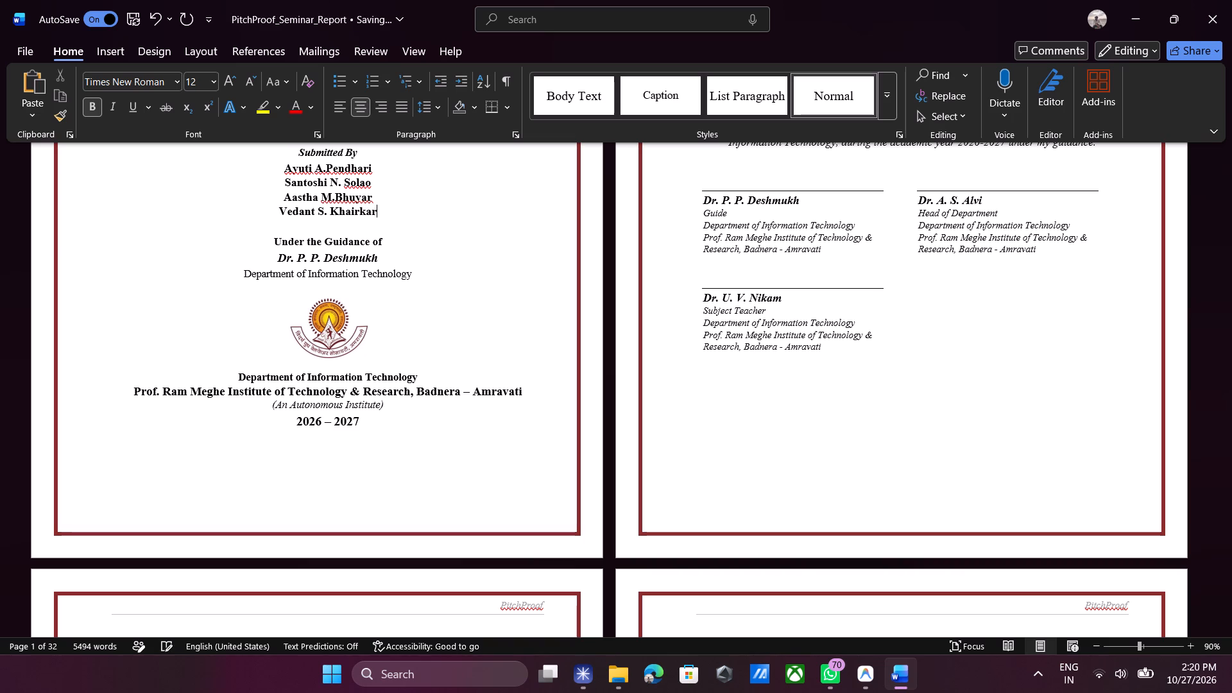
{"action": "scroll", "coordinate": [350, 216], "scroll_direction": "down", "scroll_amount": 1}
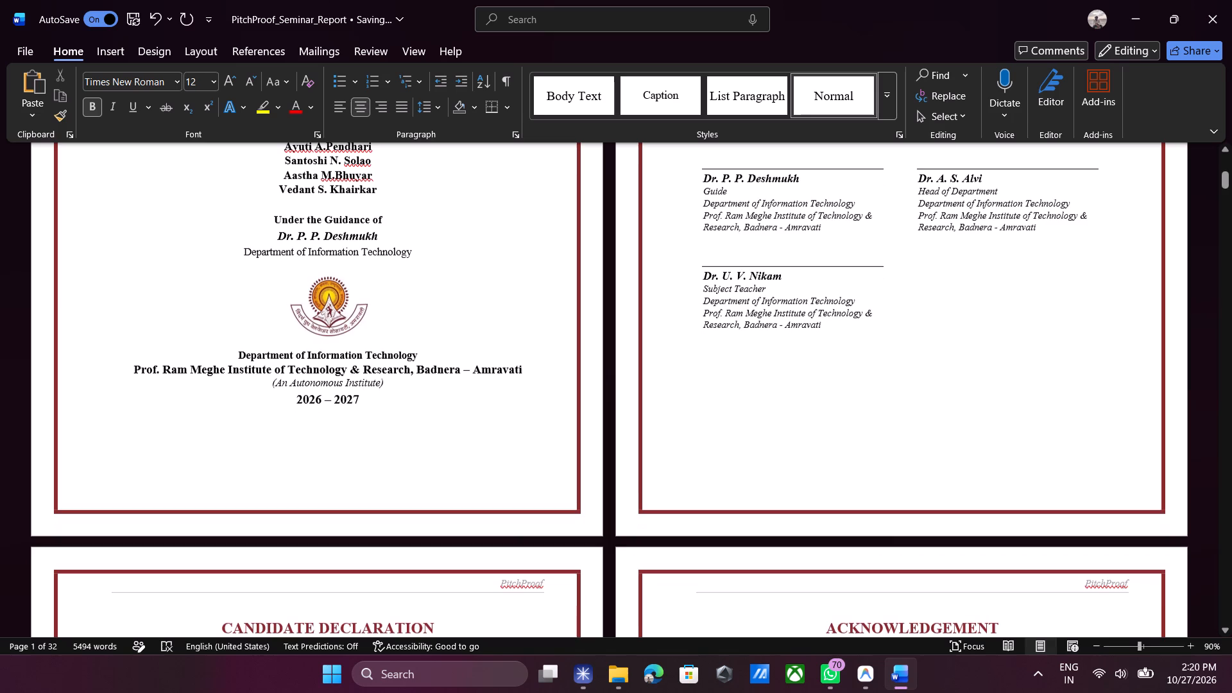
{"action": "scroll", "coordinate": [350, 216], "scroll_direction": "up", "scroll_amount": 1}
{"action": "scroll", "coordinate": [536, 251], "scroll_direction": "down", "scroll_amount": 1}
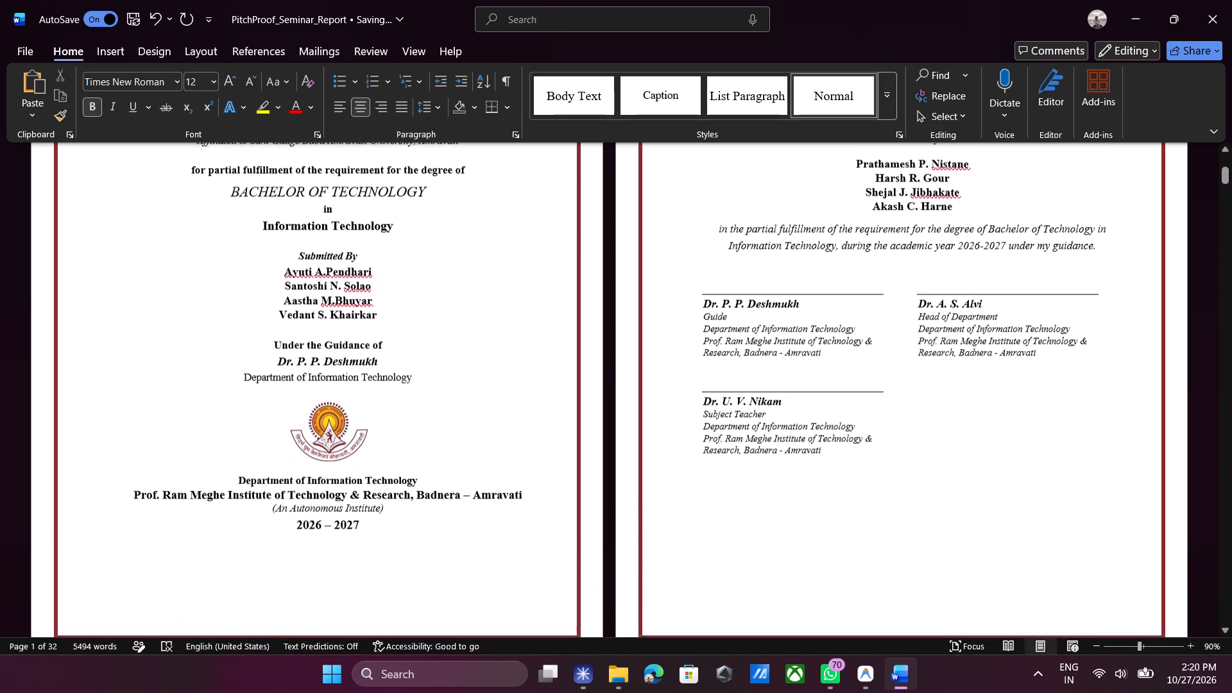
Delete the first student's old name from the first signature slot on the Candidate Declaration page.
{"action": "scroll", "coordinate": [536, 251], "scroll_direction": "down", "scroll_amount": 4}
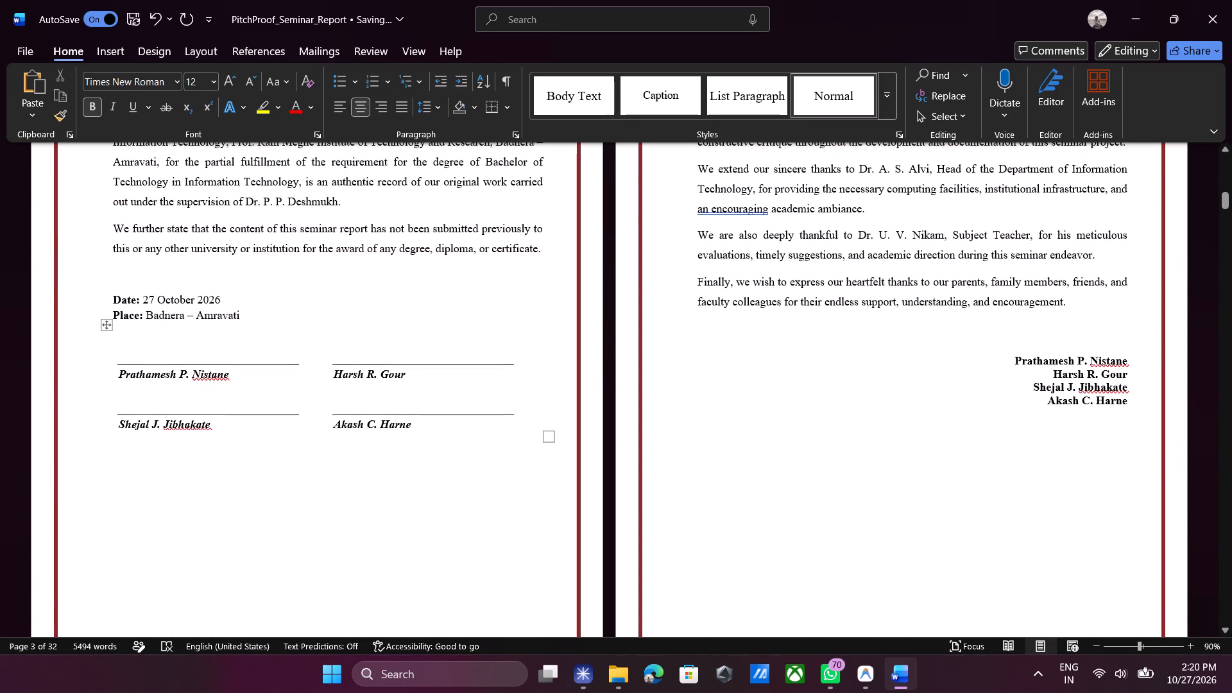
{"action": "left_click", "coordinate": [236, 383]}
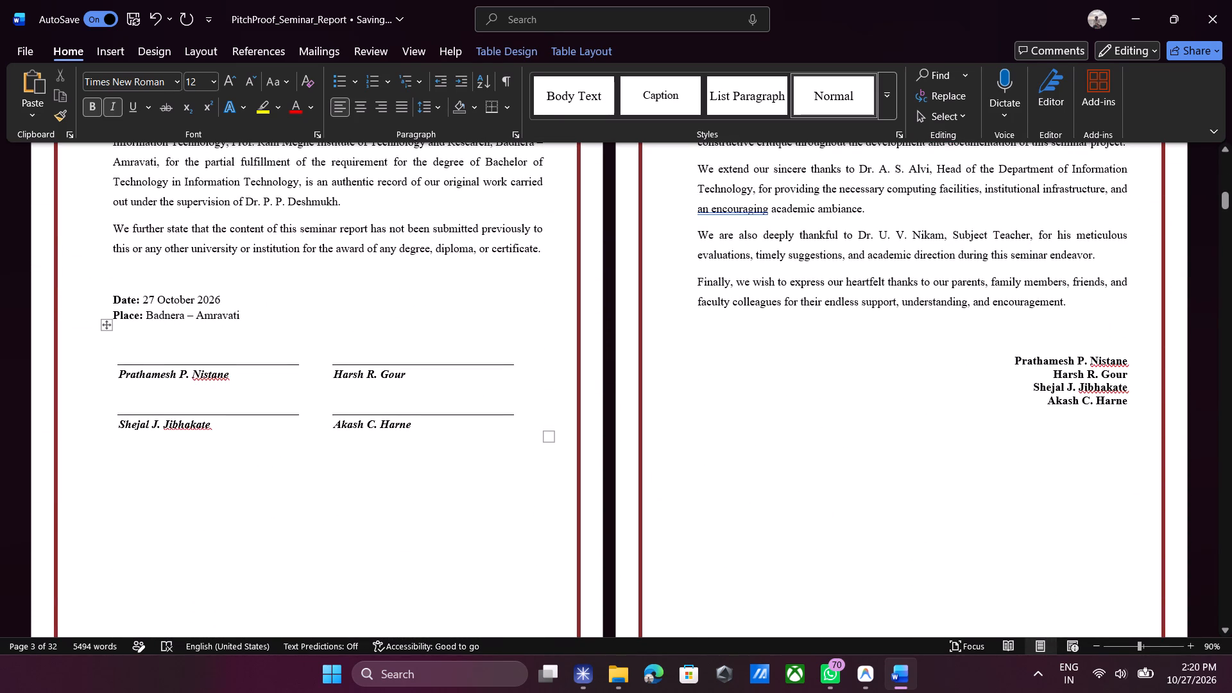
{"action": "left_click", "coordinate": [232, 373]}
{"action": "key", "text": "BackSpace"}
{"action": "key", "text": "BackSpace"}
{"action": "key", "text": "BackSpace"}
{"action": "key", "text": "BackSpace"}
{"action": "key", "text": "BackSpace"}
{"action": "key", "text": "BackSpace"}
{"action": "key", "text": "BackSpace"}
{"action": "key", "text": "BackSpace"}
{"action": "key", "text": "BackSpace"}
{"action": "key", "text": "BackSpace"}
{"action": "key", "text": "BackSpace"}
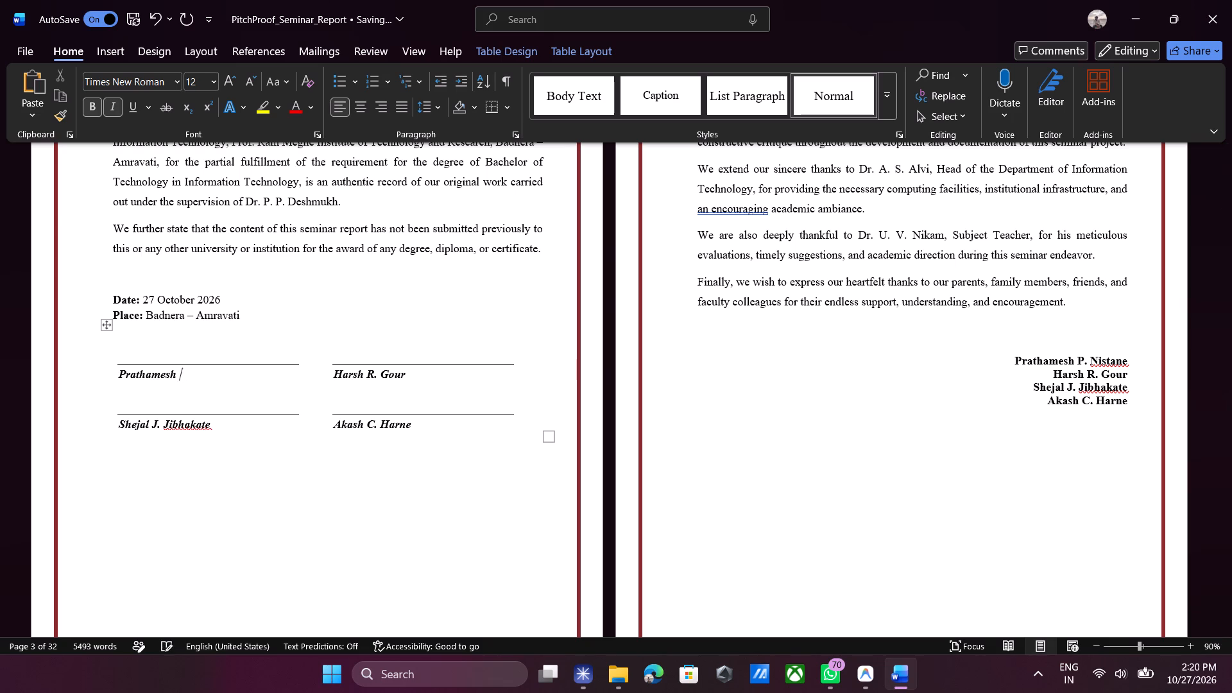
{"action": "key", "text": "BackSpace"}
{"action": "key", "text": "BackSpace"}
{"action": "key", "text": "BackSpace"}
{"action": "key", "text": "BackSpace"}
{"action": "key", "text": "BackSpace"}
{"action": "key", "text": "BackSpace"}
{"action": "key", "text": "BackSpace"}
{"action": "key", "text": "BackSpace"}
{"action": "key", "text": "BackSpace"}
{"action": "key", "text": "BackSpace"}
{"action": "left_click", "coordinate": [343, 200]}
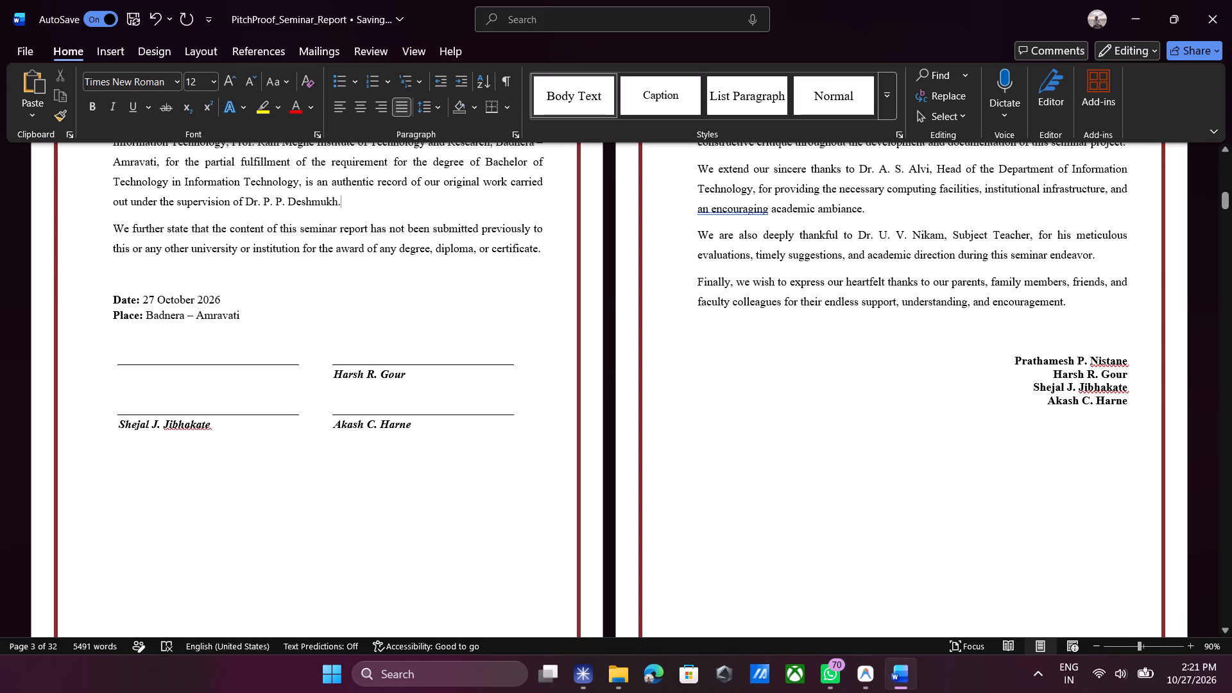
{"action": "left_click", "coordinate": [340, 202]}
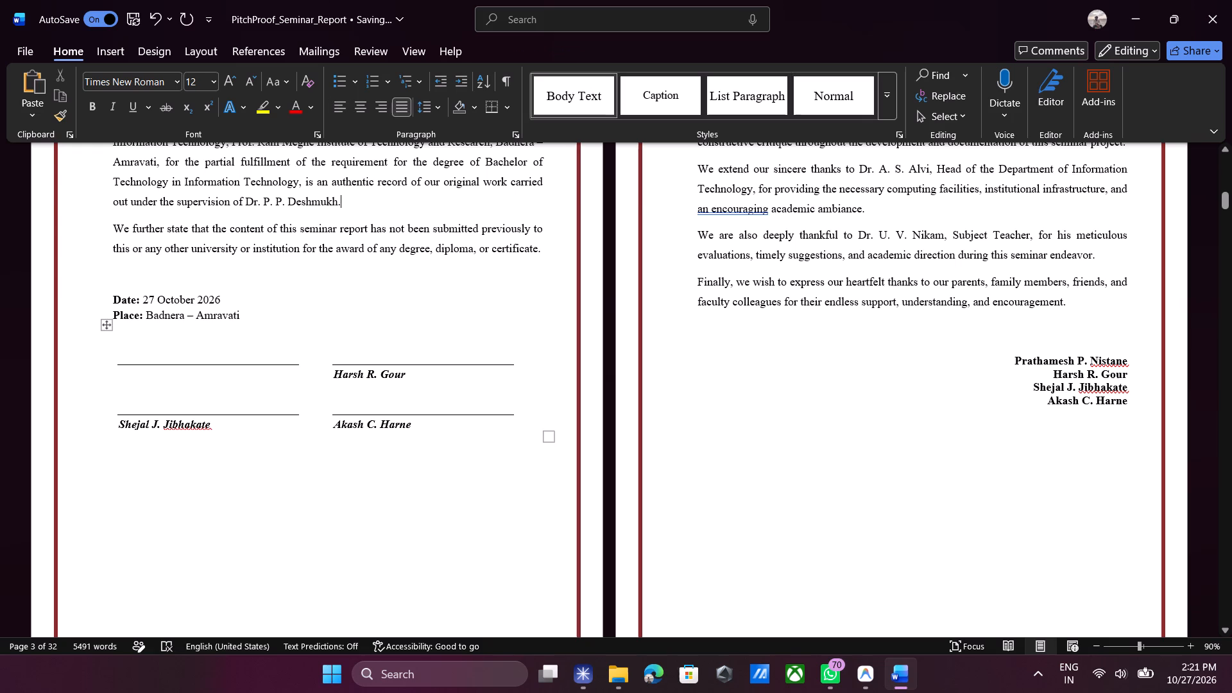
Copy the first student's new name from the title page into the empty first declaration signature slot, removing the extra line after it.
{"action": "scroll", "coordinate": [190, 371], "scroll_direction": "up", "scroll_amount": 4}
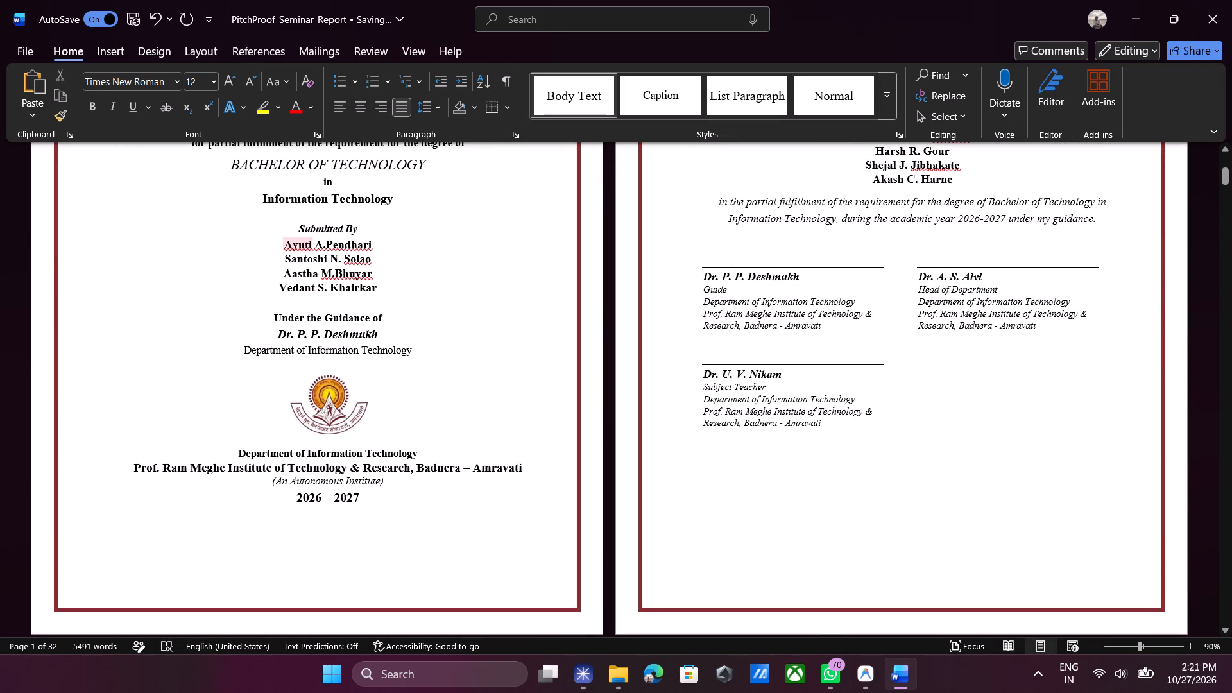
{"action": "left_click_drag", "start_coordinate": [282, 243], "coordinate": [380, 243]}
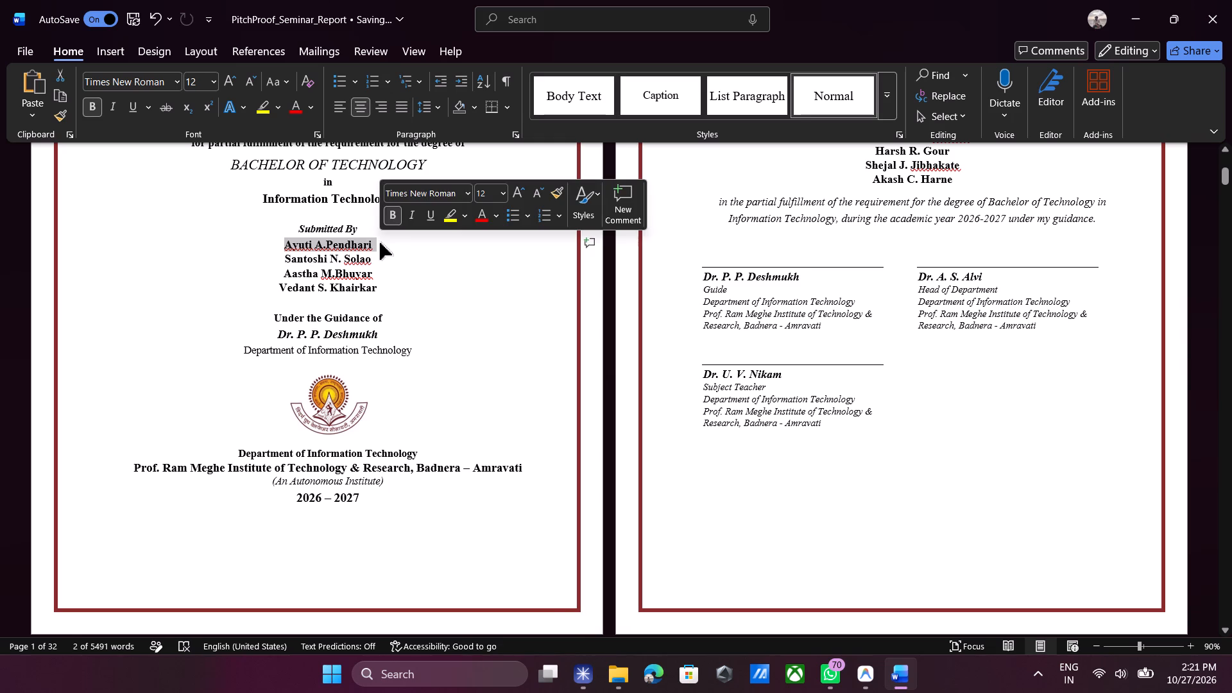
{"action": "right_click", "coordinate": [380, 243]}
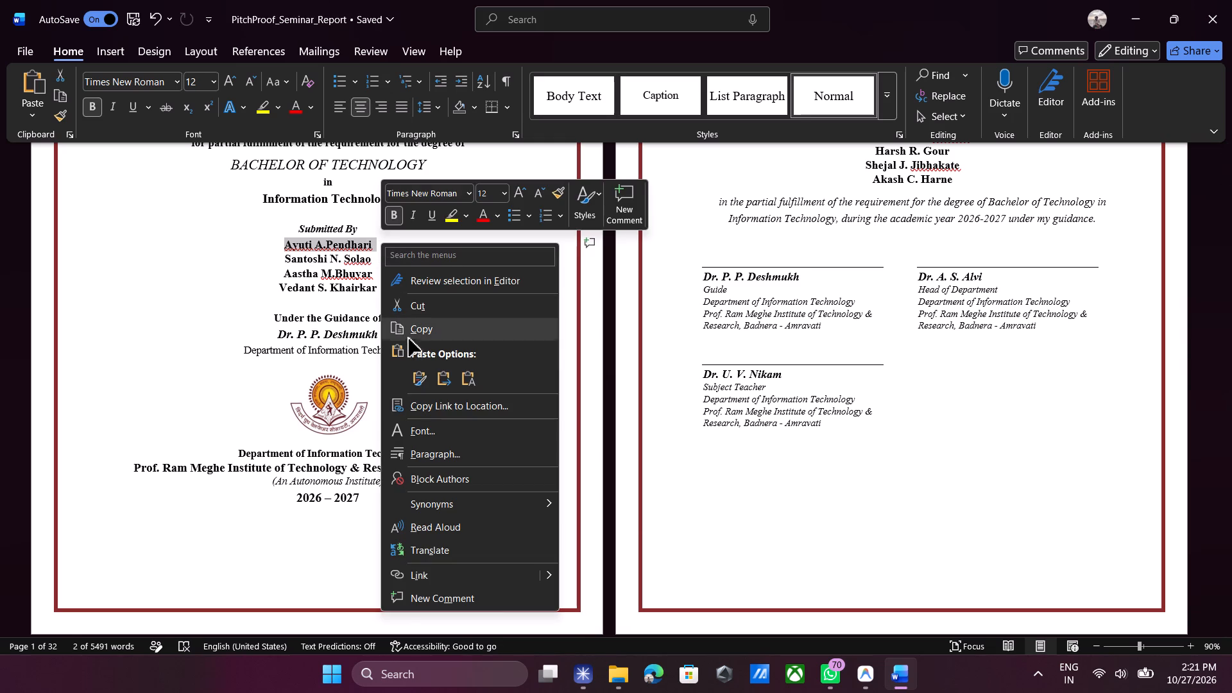
{"action": "left_click", "coordinate": [409, 330]}
{"action": "scroll", "coordinate": [409, 330], "scroll_direction": "down", "scroll_amount": 4}
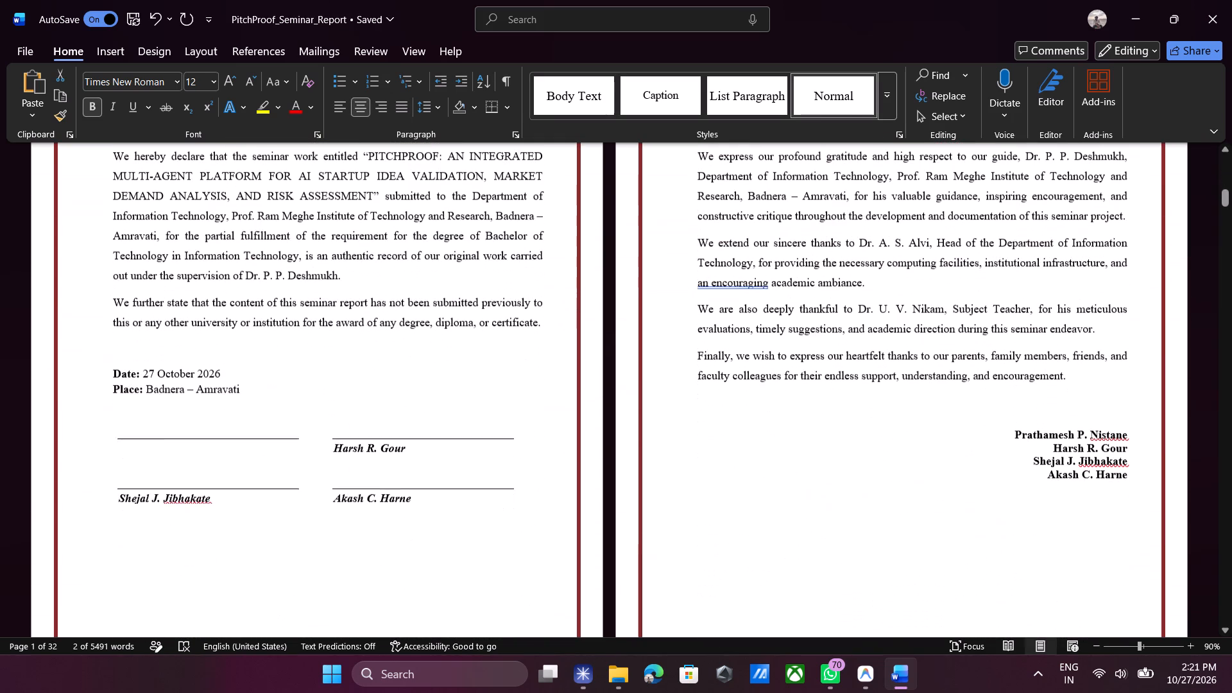
{"action": "left_click", "coordinate": [166, 447]}
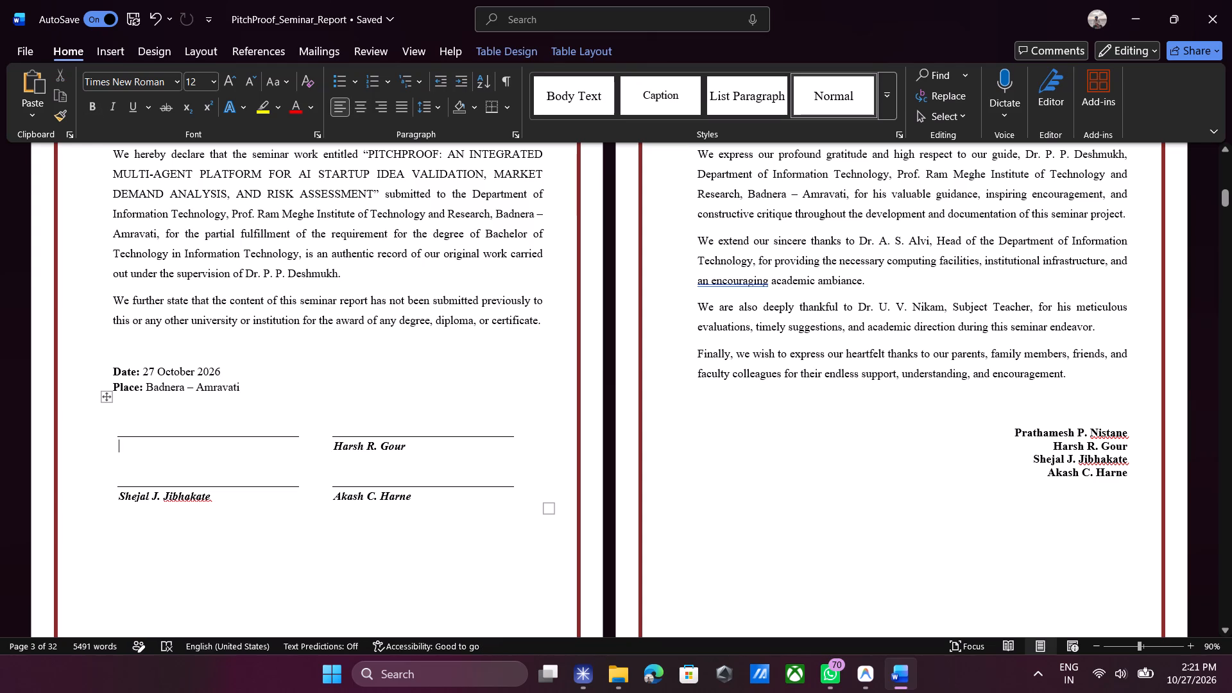
{"action": "key", "text": "ctrl+v"}
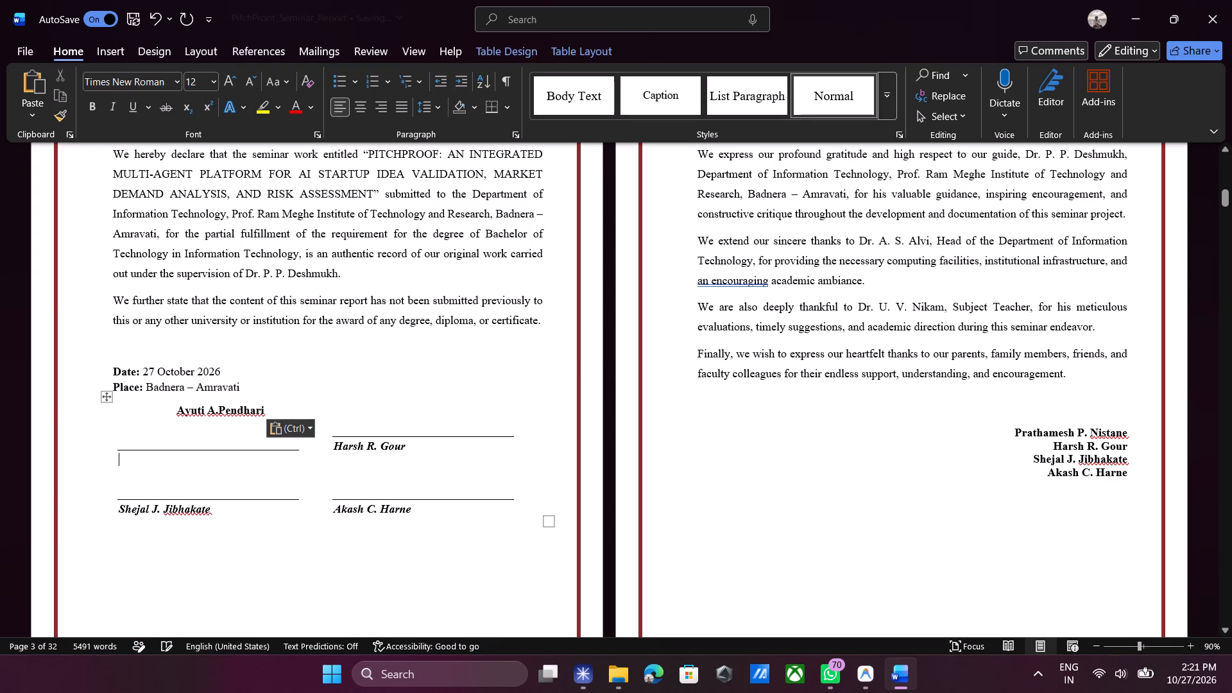
{"action": "key", "text": "BackSpace"}
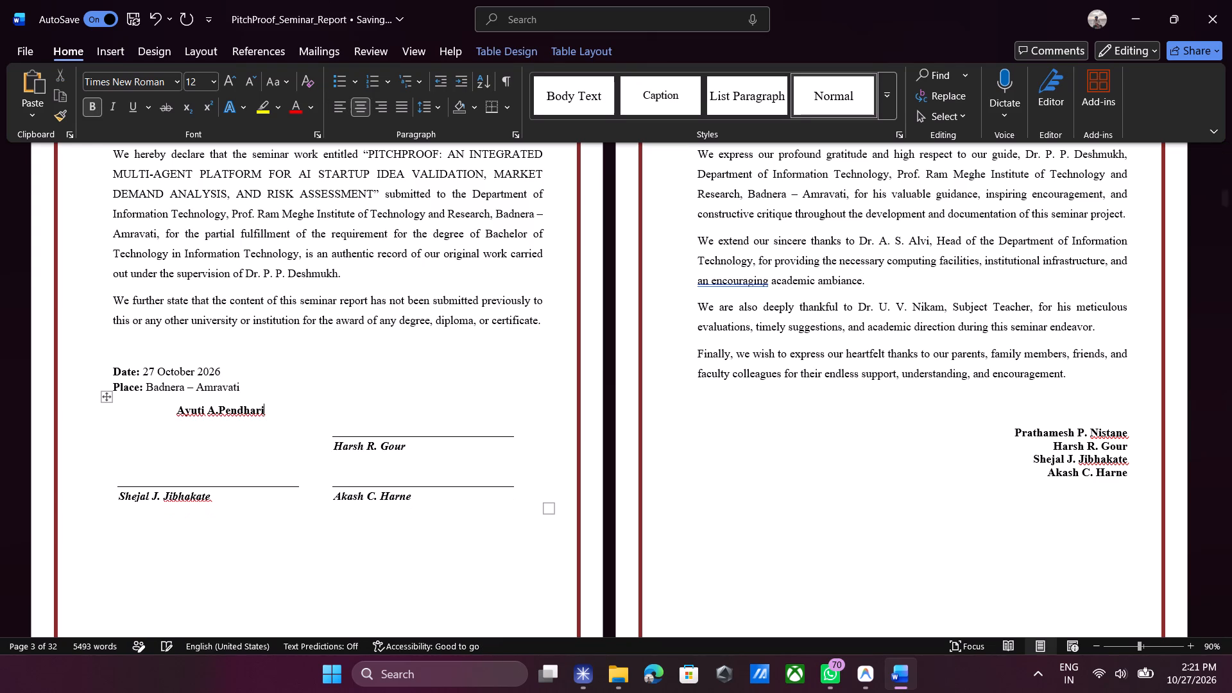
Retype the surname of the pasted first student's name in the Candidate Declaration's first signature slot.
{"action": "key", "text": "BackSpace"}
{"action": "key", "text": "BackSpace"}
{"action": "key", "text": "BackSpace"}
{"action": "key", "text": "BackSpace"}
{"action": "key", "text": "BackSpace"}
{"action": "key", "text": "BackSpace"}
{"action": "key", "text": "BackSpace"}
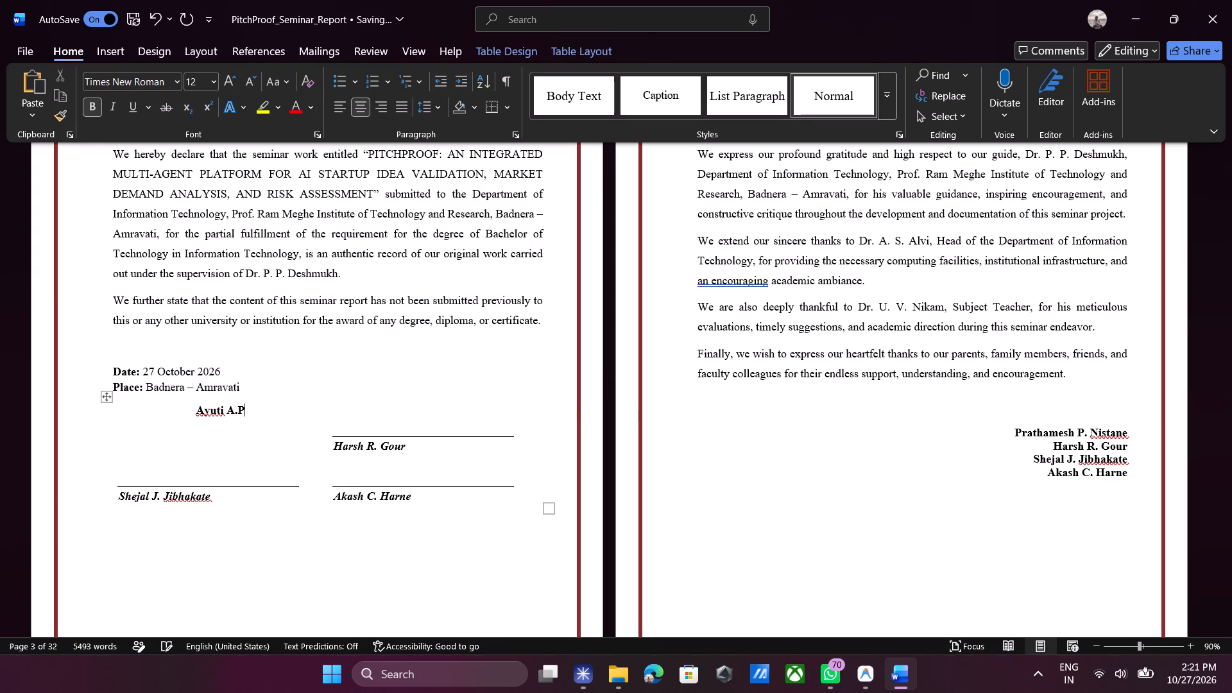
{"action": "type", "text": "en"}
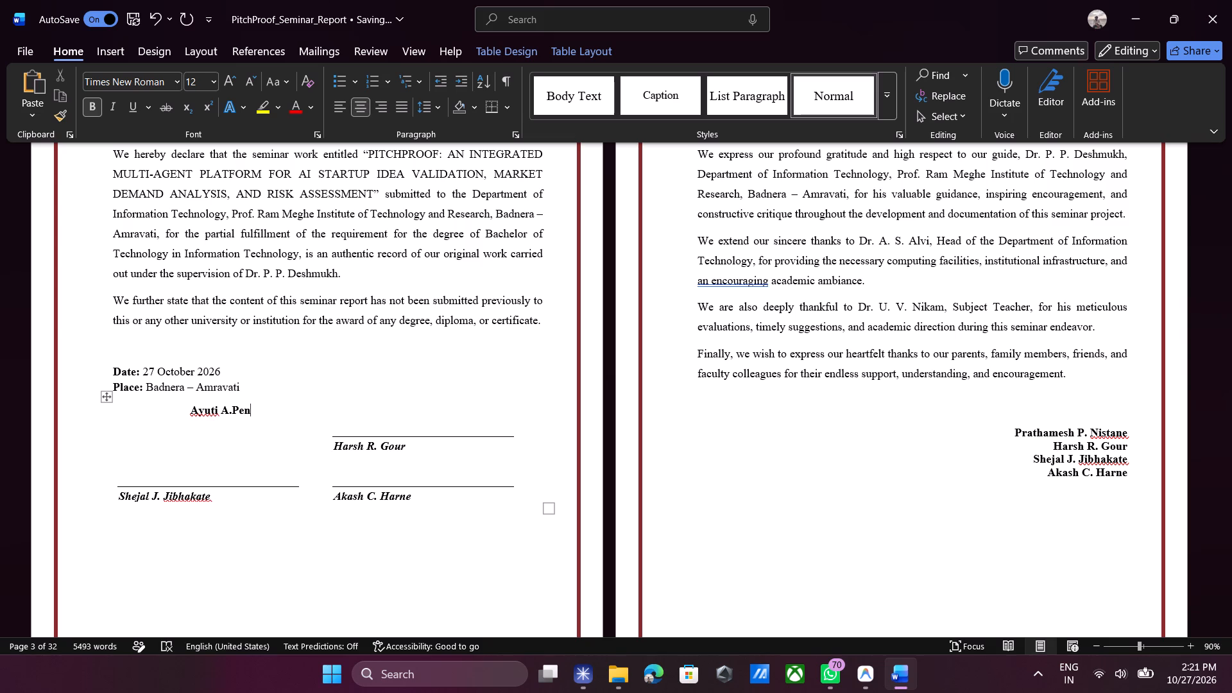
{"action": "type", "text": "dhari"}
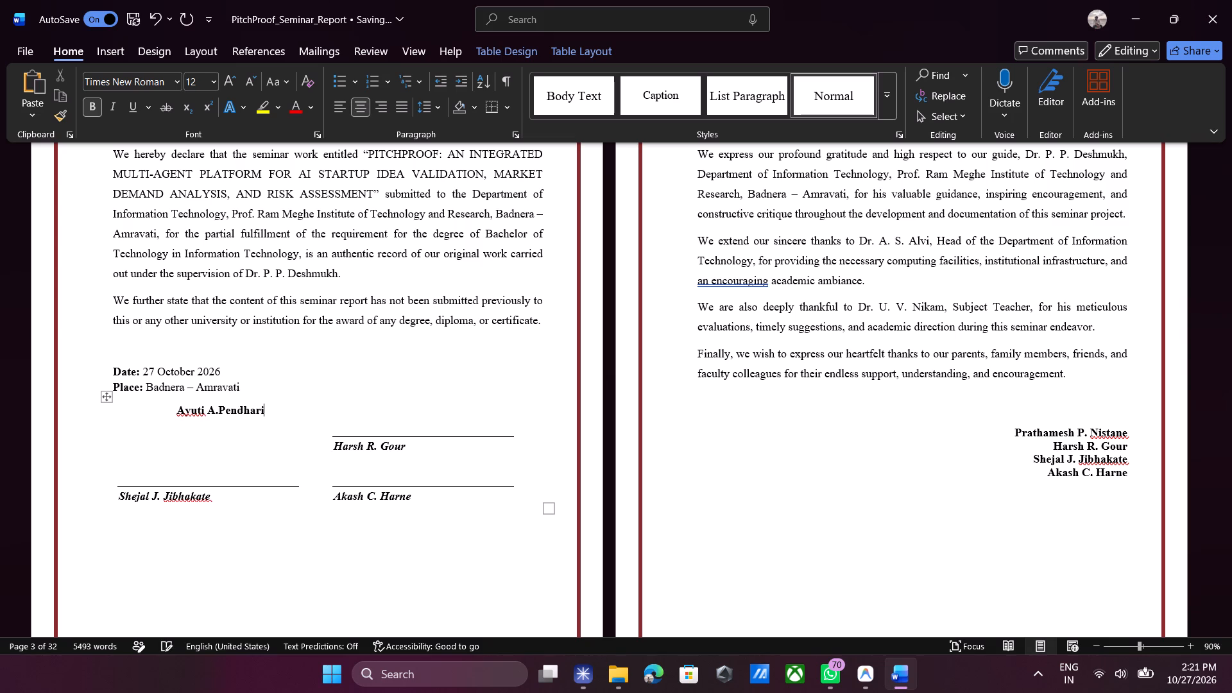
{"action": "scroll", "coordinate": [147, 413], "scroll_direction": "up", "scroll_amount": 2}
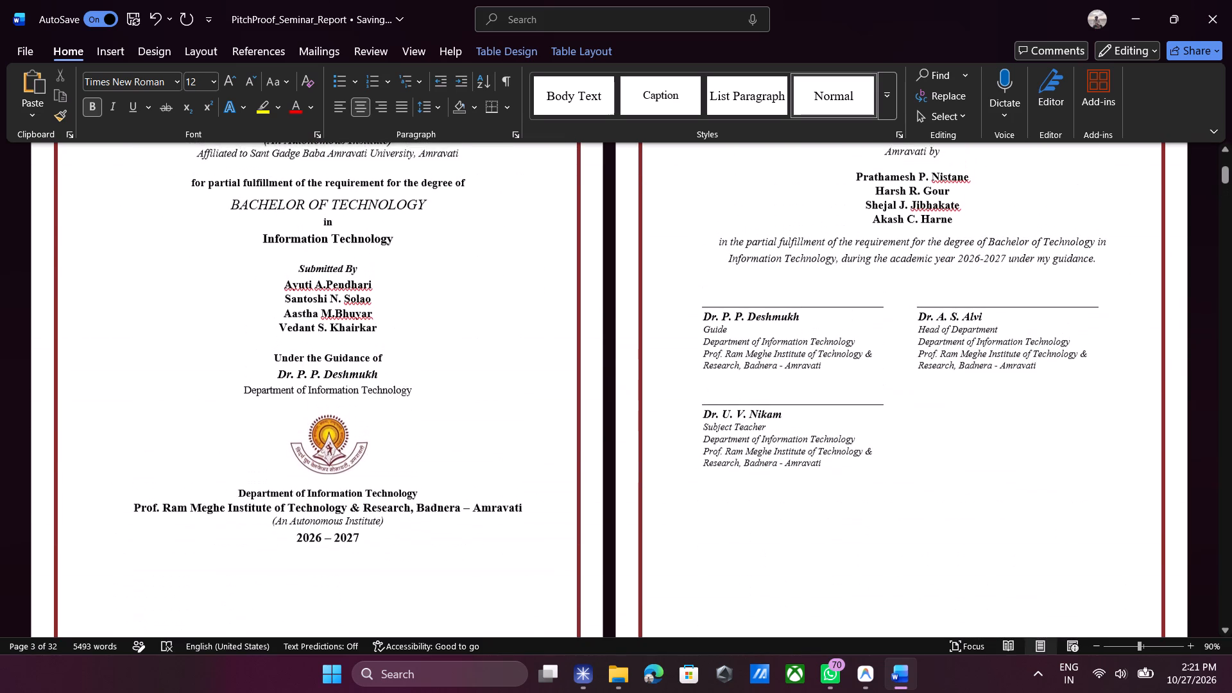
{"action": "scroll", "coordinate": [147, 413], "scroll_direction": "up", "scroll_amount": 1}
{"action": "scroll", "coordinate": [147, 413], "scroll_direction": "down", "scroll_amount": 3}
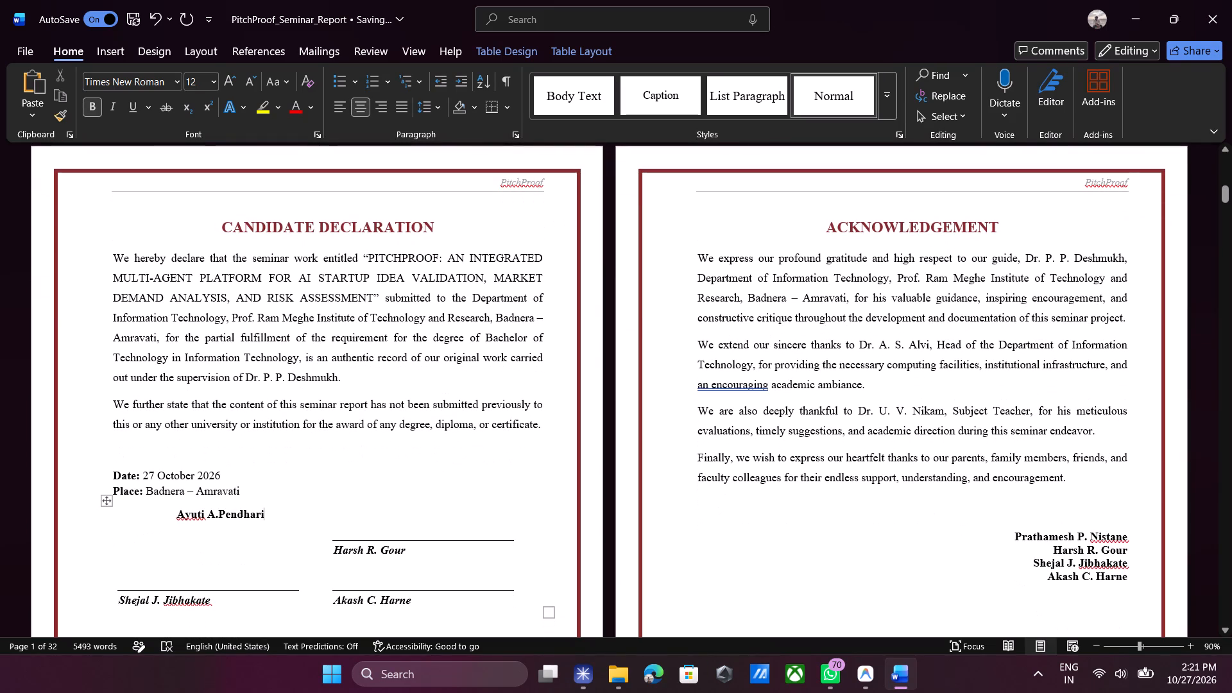
Delete the first student's whole pasted name from the Candidate Declaration's first signature slot.
{"action": "left_click", "coordinate": [166, 518]}
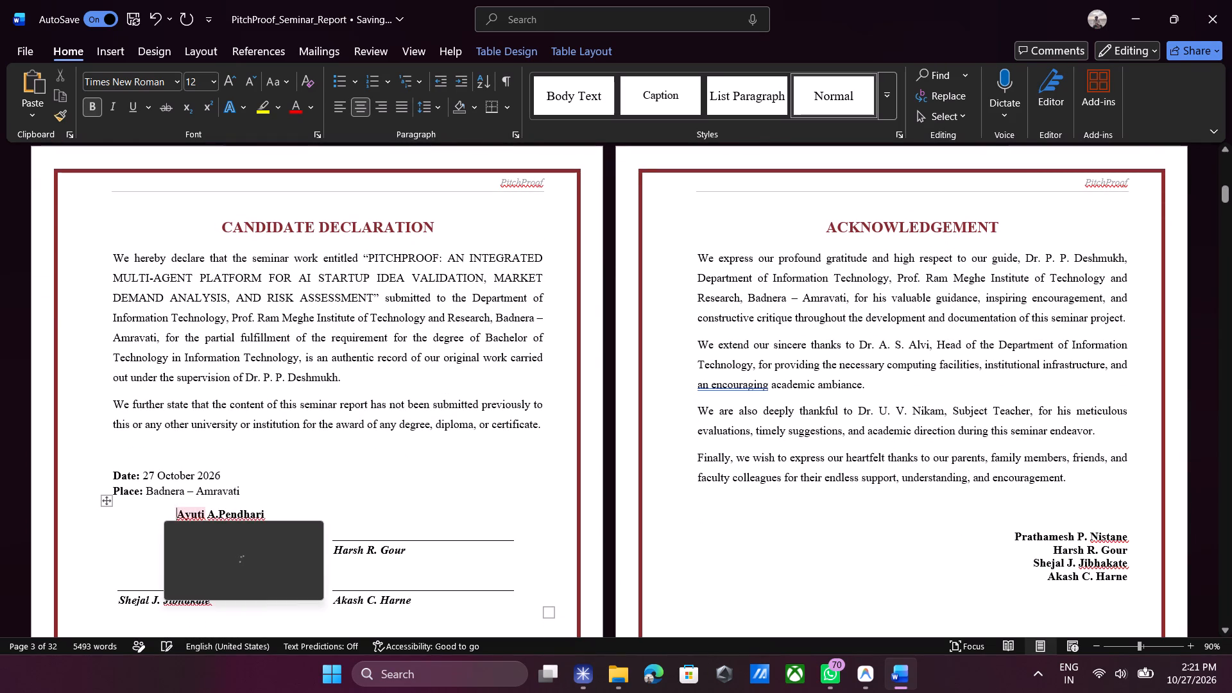
{"action": "left_click", "coordinate": [274, 515]}
{"action": "key", "text": "BackSpace"}
{"action": "key", "text": "BackSpace"}
{"action": "key", "text": "BackSpace"}
{"action": "key", "text": "BackSpace"}
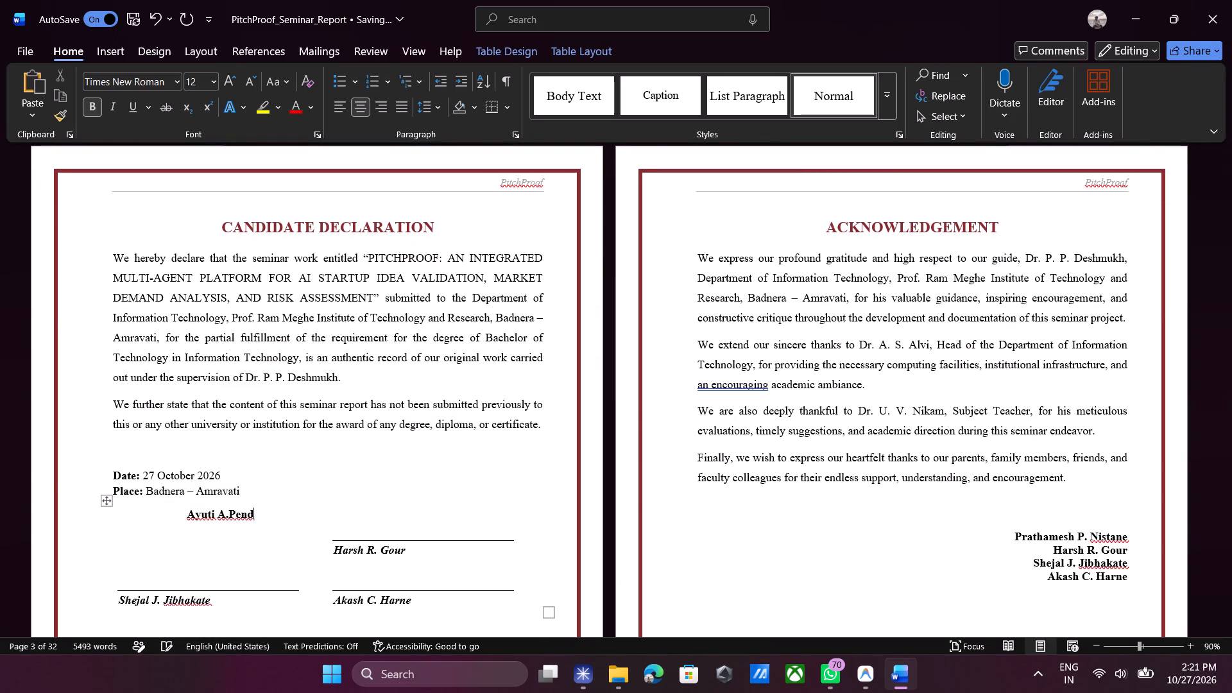
{"action": "key", "text": "BackSpace"}
{"action": "key", "text": "BackSpace"}
{"action": "key", "text": "BackSpace"}
{"action": "key", "text": "BackSpace"}
{"action": "key", "text": "BackSpace"}
{"action": "key", "text": "BackSpace"}
{"action": "key", "text": "BackSpace"}
{"action": "key", "text": "BackSpace"}
{"action": "key", "text": "BackSpace"}
{"action": "key", "text": "BackSpace"}
{"action": "key", "text": "BackSpace"}
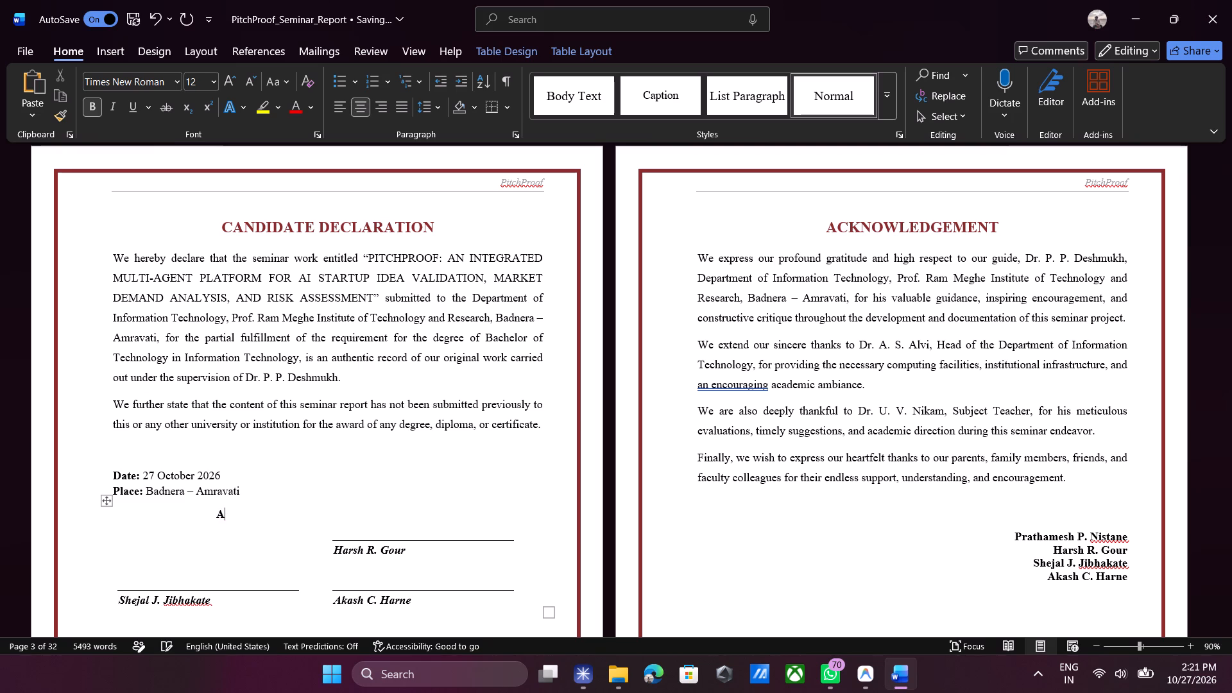
{"action": "key", "text": "BackSpace"}
Paste the copied first student's name two lines down in the declaration's first signature cell and left-align it.
{"action": "scroll", "coordinate": [417, 553], "scroll_direction": "down", "scroll_amount": 1}
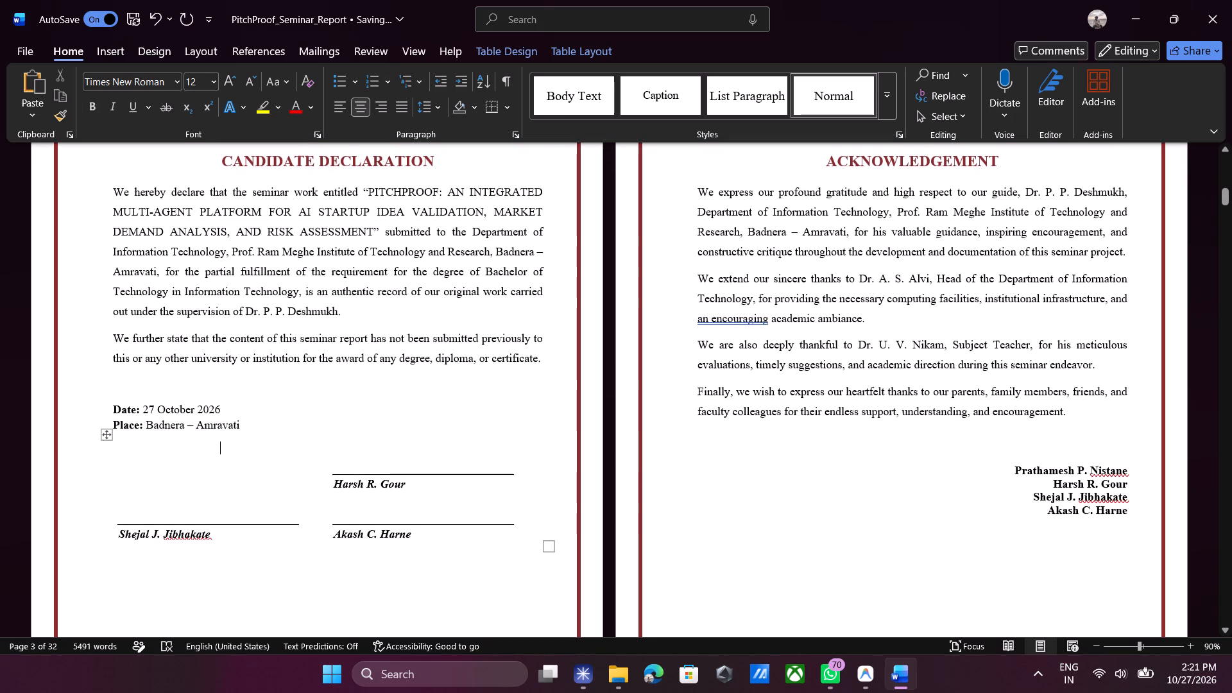
{"action": "left_click", "coordinate": [209, 481]}
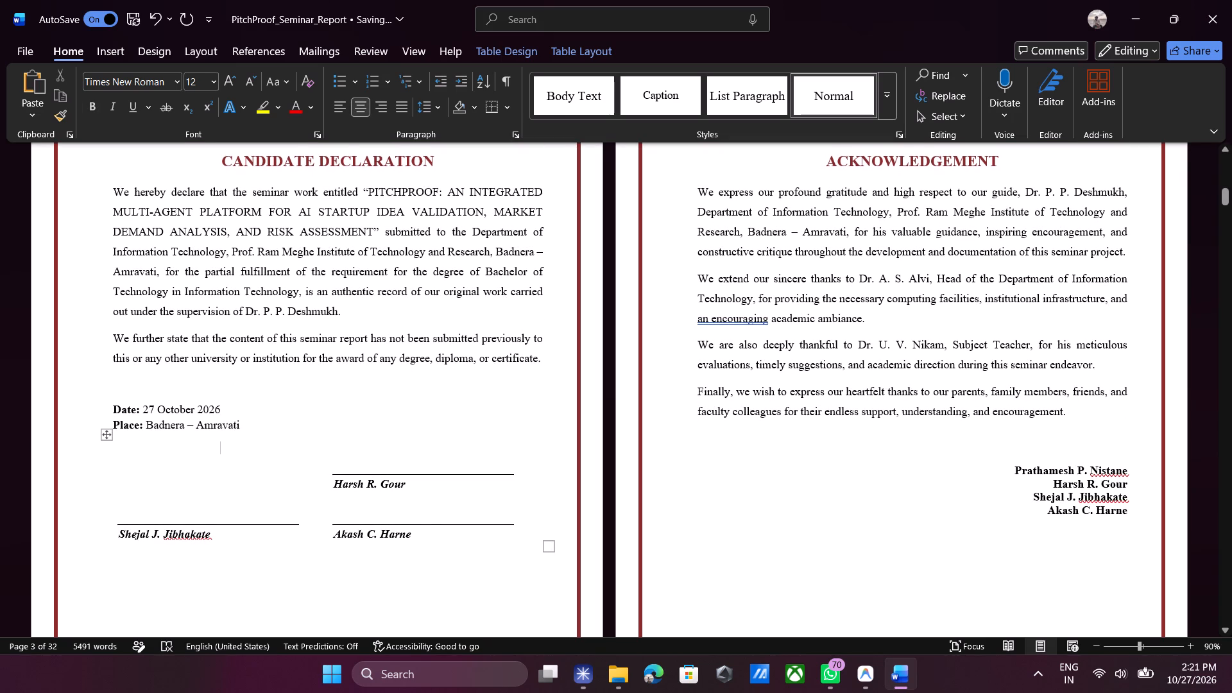
{"action": "left_click", "coordinate": [364, 477]}
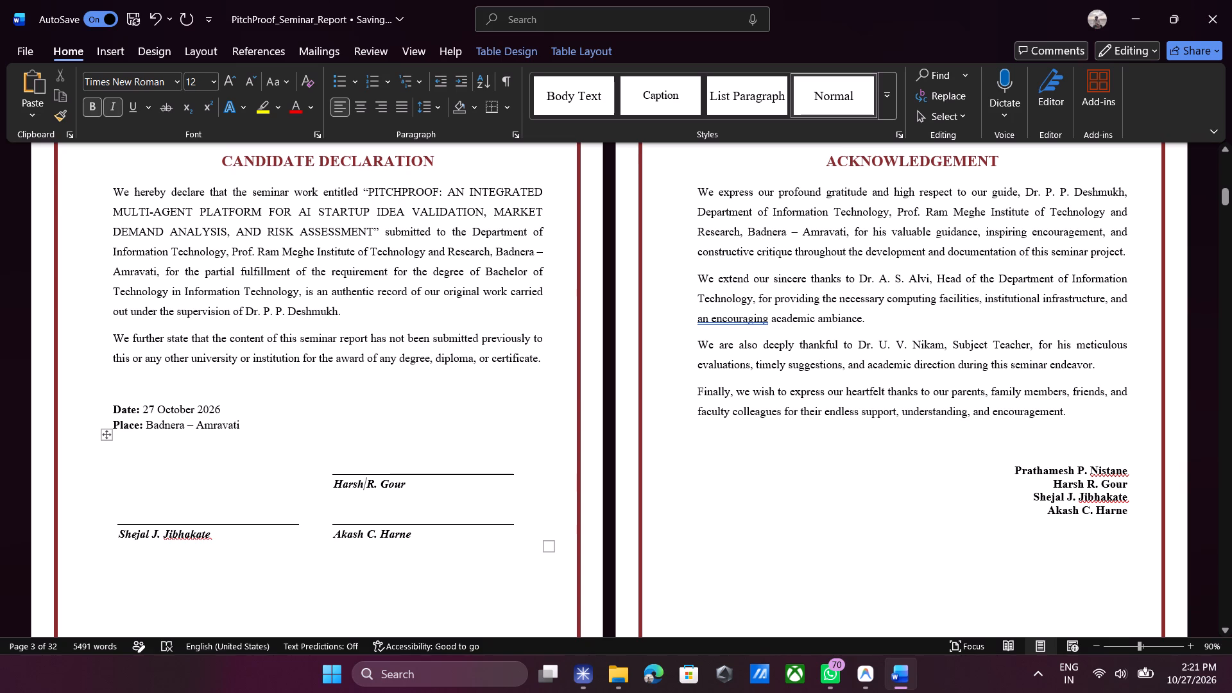
{"action": "left_click", "coordinate": [281, 483]}
{"action": "key", "text": "BackSpace"}
{"action": "key", "text": "BackSpace"}
{"action": "key", "text": "BackSpace"}
{"action": "key", "text": "Return"}
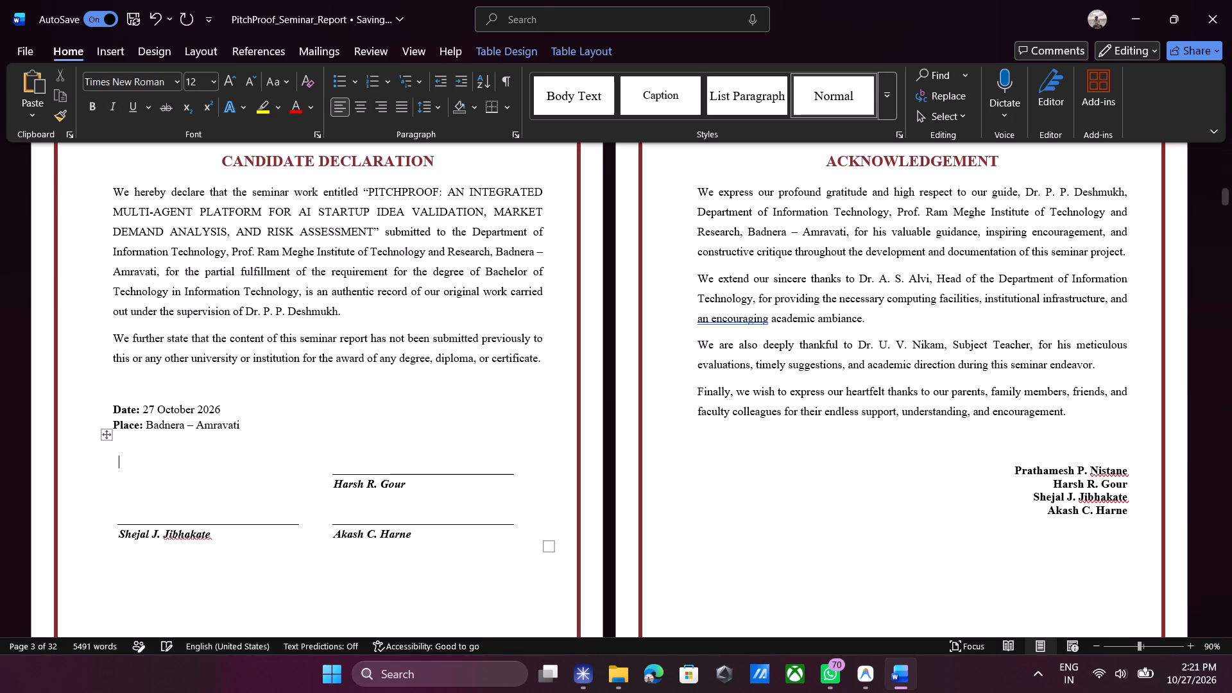
{"action": "key", "text": "Return"}
{"action": "key", "text": "ctrl+v"}
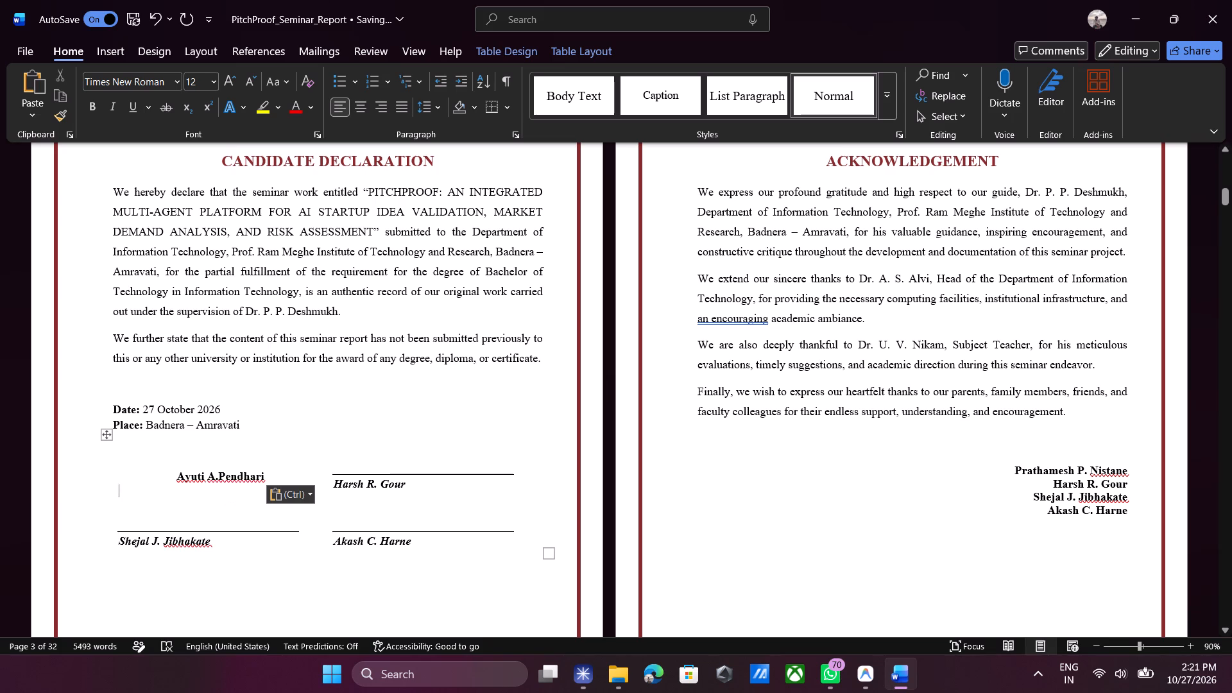
{"action": "left_click", "coordinate": [174, 476]}
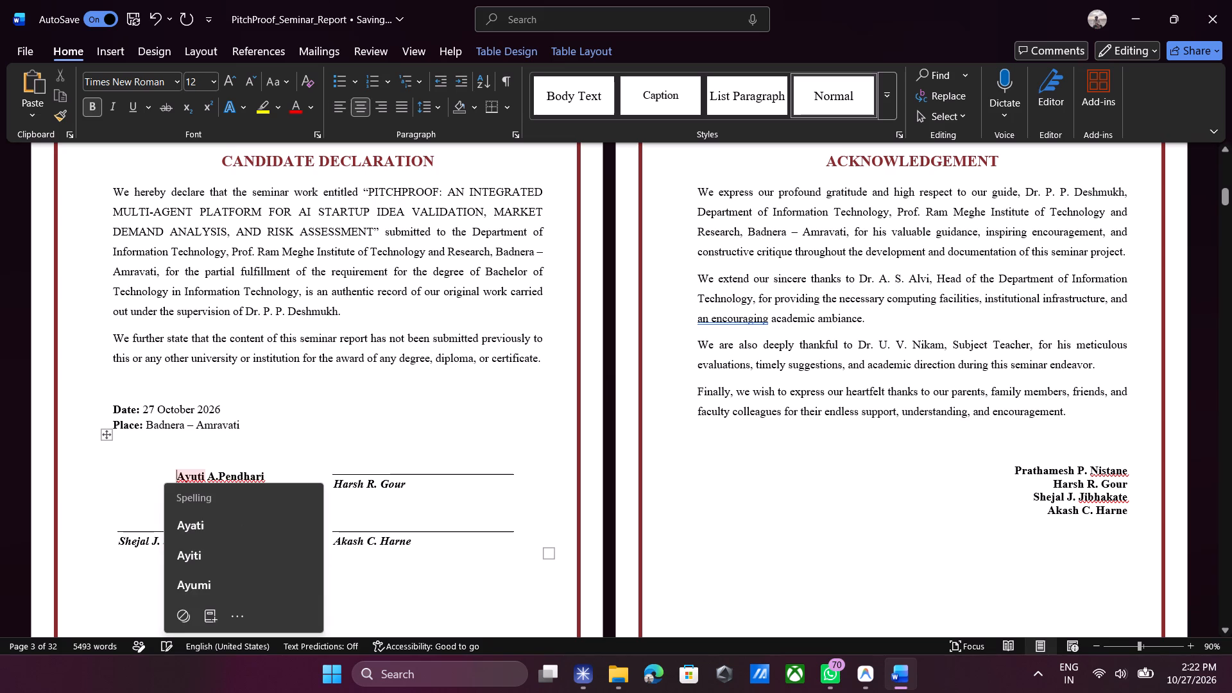
{"action": "key", "text": "BackSpace"}
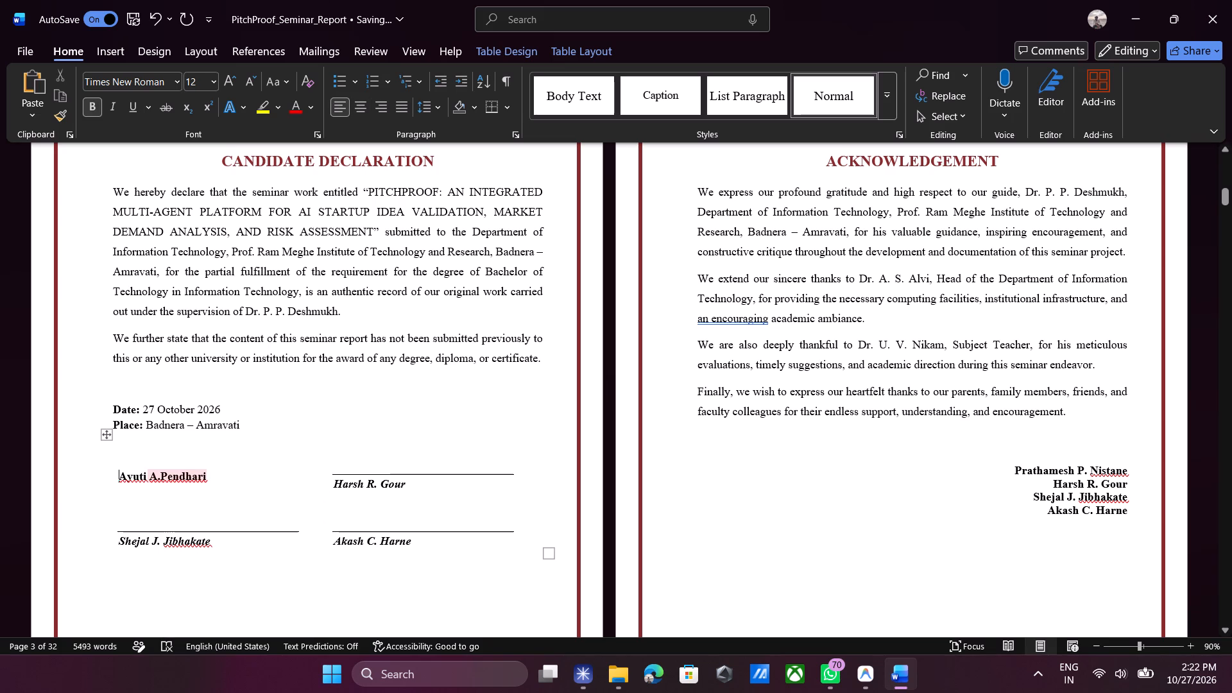
Delete the old second student's name from the Candidate Declaration's second signature slot.
{"action": "left_click", "coordinate": [232, 501]}
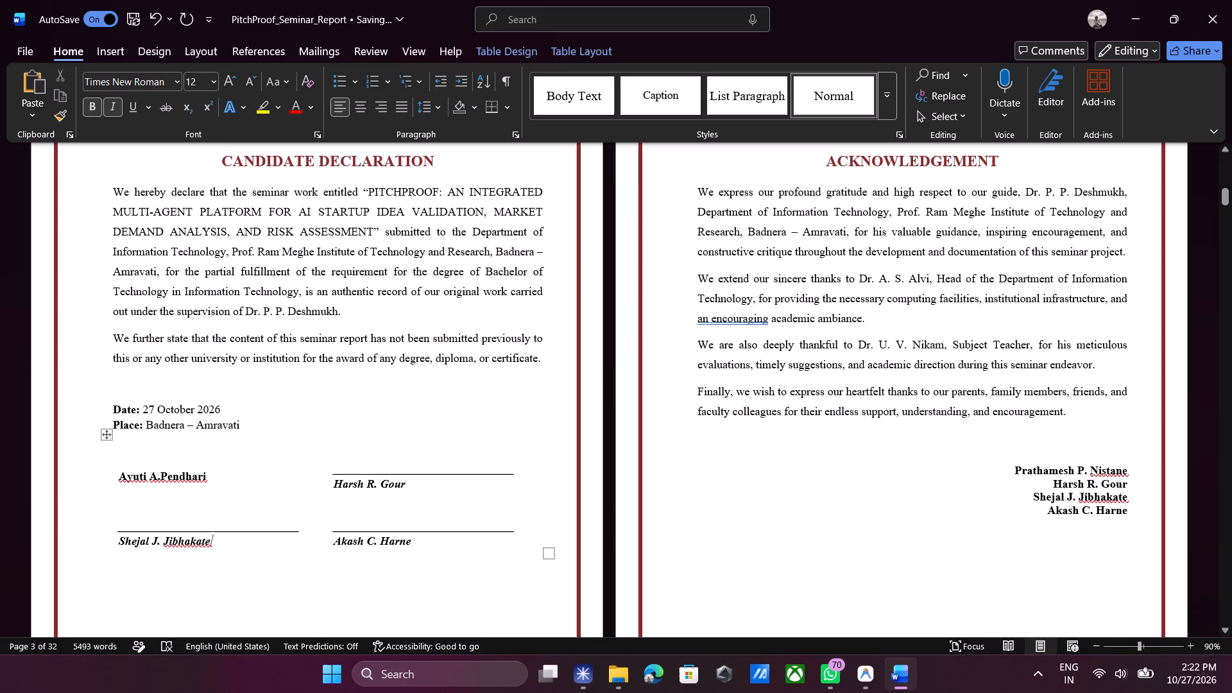
{"action": "left_click", "coordinate": [409, 484]}
{"action": "key", "text": "BackSpace"}
{"action": "key", "text": "BackSpace"}
{"action": "key", "text": "BackSpace"}
{"action": "key", "text": "BackSpace"}
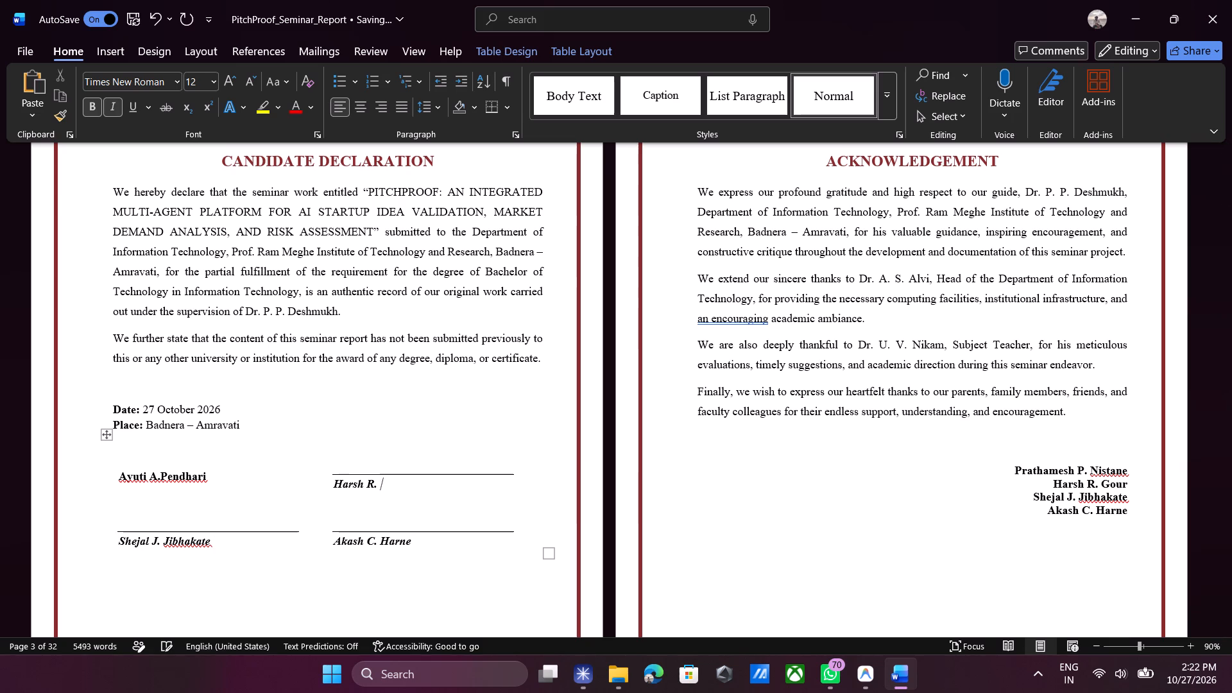
{"action": "key", "text": "BackSpace"}
{"action": "key", "text": "BackSpace"}
{"action": "key", "text": "BackSpace"}
{"action": "key", "text": "BackSpace"}
{"action": "key", "text": "BackSpace"}
{"action": "key", "text": "BackSpace"}
{"action": "key", "text": "BackSpace"}
{"action": "key", "text": "BackSpace"}
{"action": "key", "text": "BackSpace"}
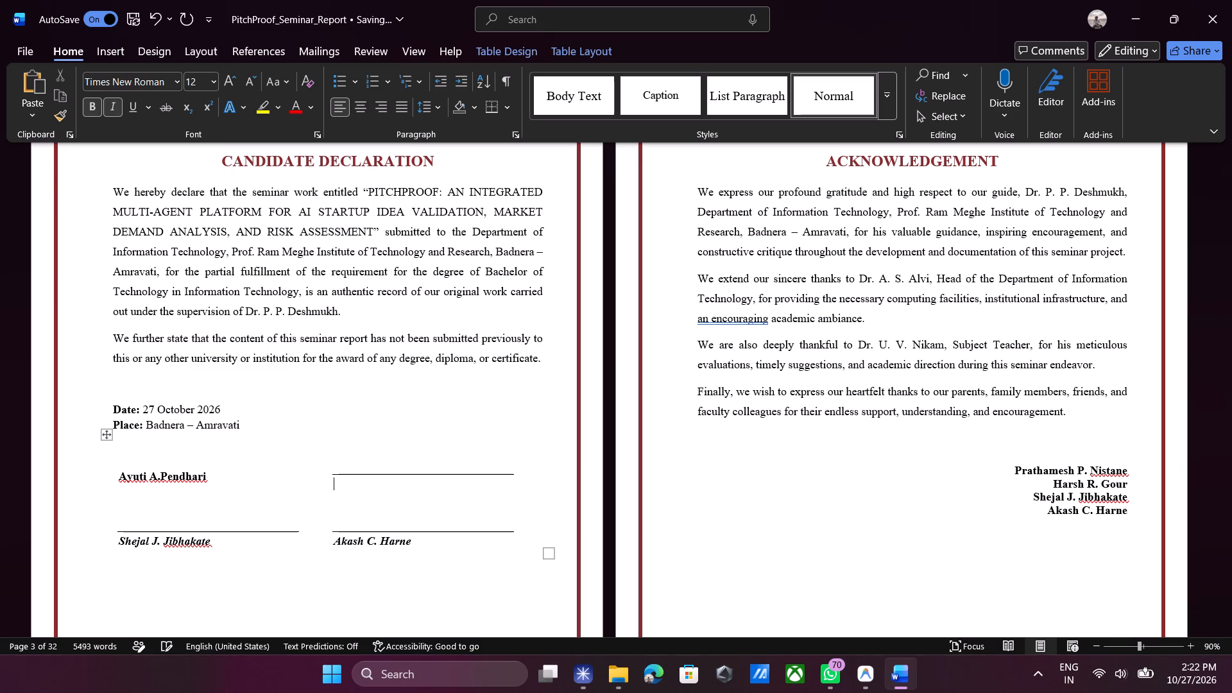
{"action": "key", "text": "BackSpace"}
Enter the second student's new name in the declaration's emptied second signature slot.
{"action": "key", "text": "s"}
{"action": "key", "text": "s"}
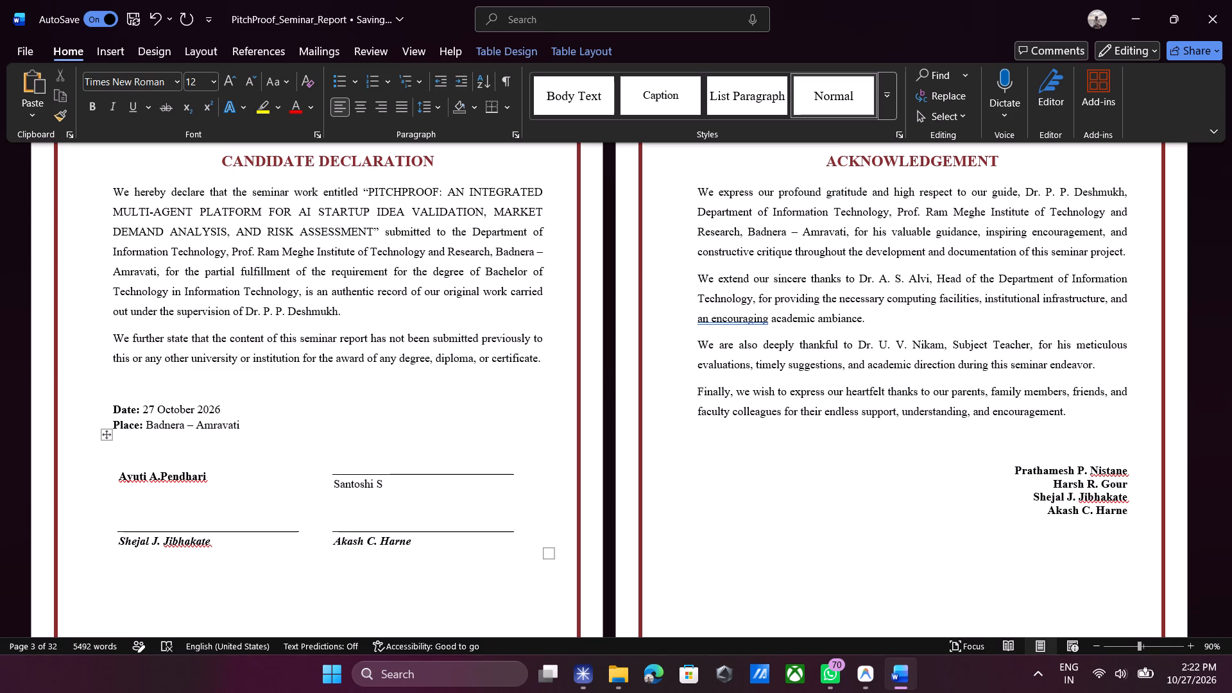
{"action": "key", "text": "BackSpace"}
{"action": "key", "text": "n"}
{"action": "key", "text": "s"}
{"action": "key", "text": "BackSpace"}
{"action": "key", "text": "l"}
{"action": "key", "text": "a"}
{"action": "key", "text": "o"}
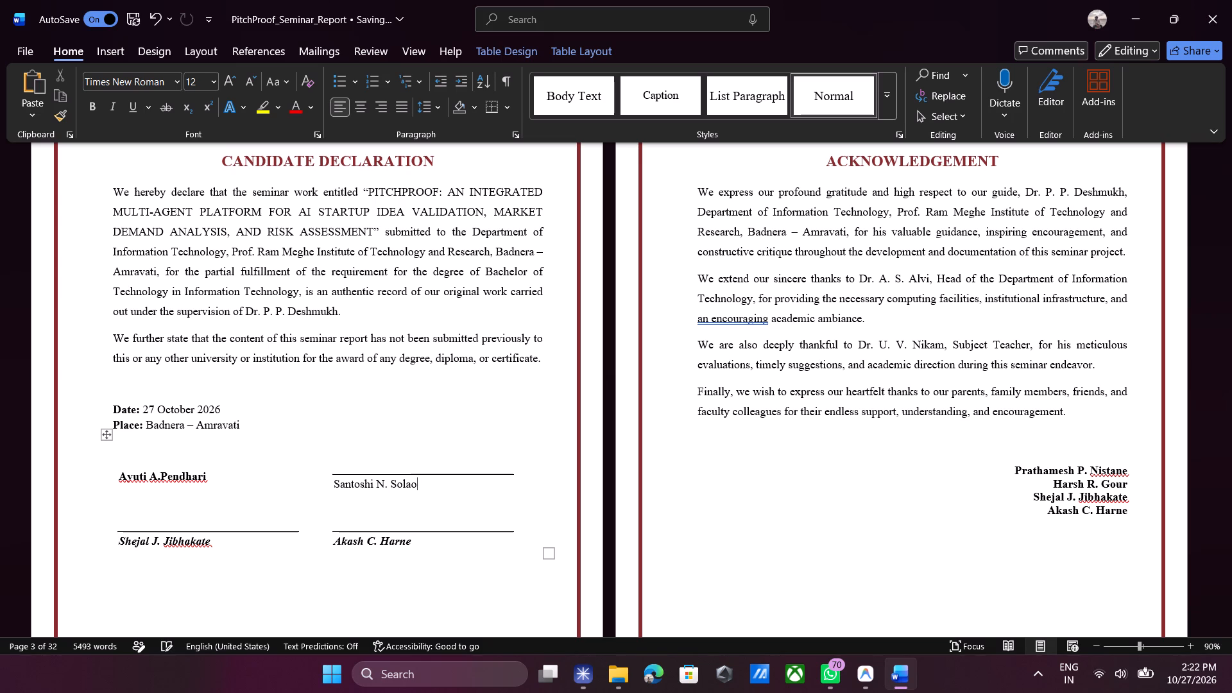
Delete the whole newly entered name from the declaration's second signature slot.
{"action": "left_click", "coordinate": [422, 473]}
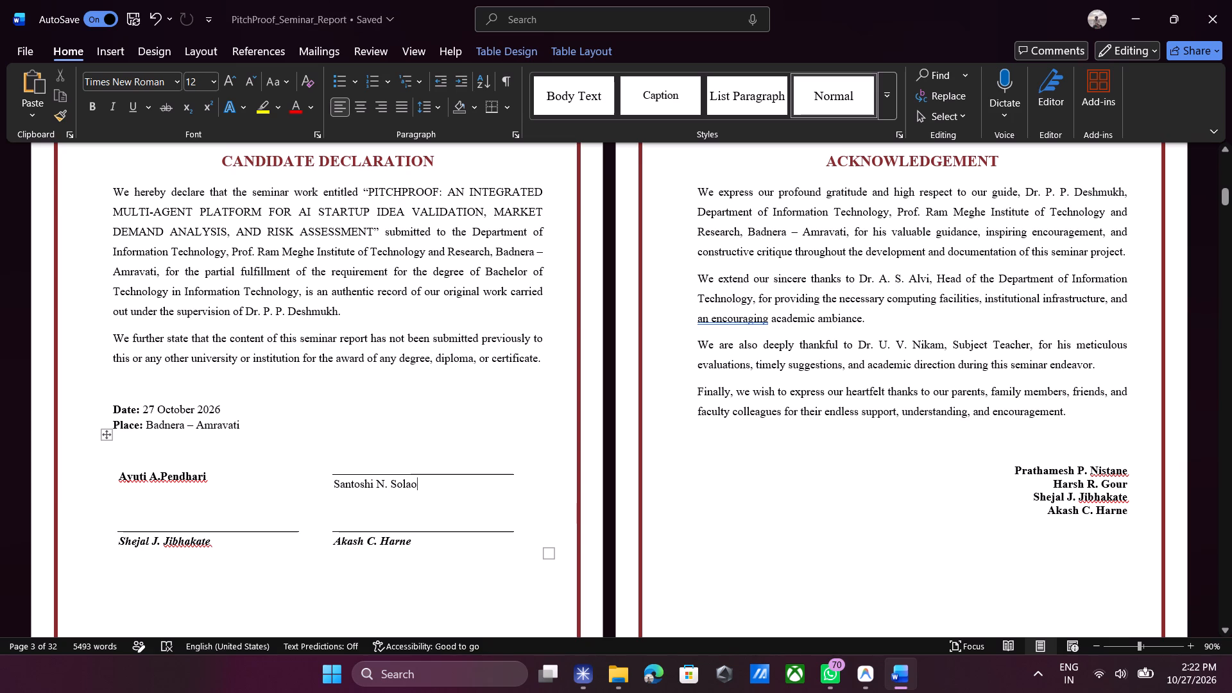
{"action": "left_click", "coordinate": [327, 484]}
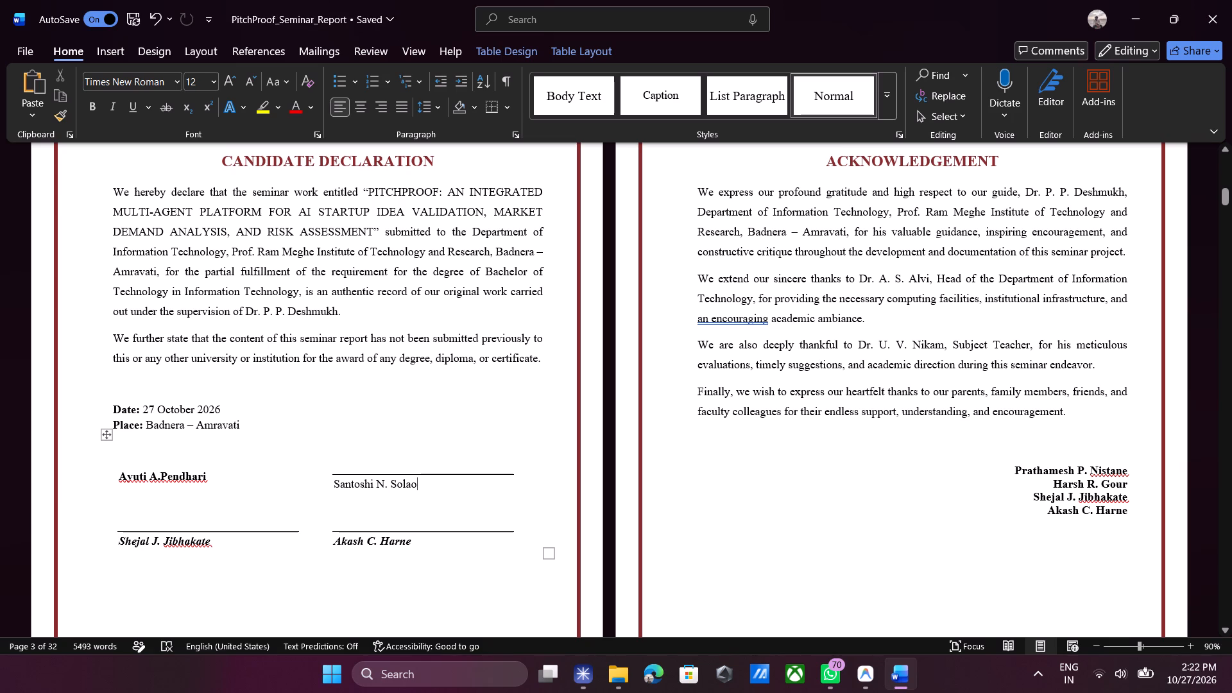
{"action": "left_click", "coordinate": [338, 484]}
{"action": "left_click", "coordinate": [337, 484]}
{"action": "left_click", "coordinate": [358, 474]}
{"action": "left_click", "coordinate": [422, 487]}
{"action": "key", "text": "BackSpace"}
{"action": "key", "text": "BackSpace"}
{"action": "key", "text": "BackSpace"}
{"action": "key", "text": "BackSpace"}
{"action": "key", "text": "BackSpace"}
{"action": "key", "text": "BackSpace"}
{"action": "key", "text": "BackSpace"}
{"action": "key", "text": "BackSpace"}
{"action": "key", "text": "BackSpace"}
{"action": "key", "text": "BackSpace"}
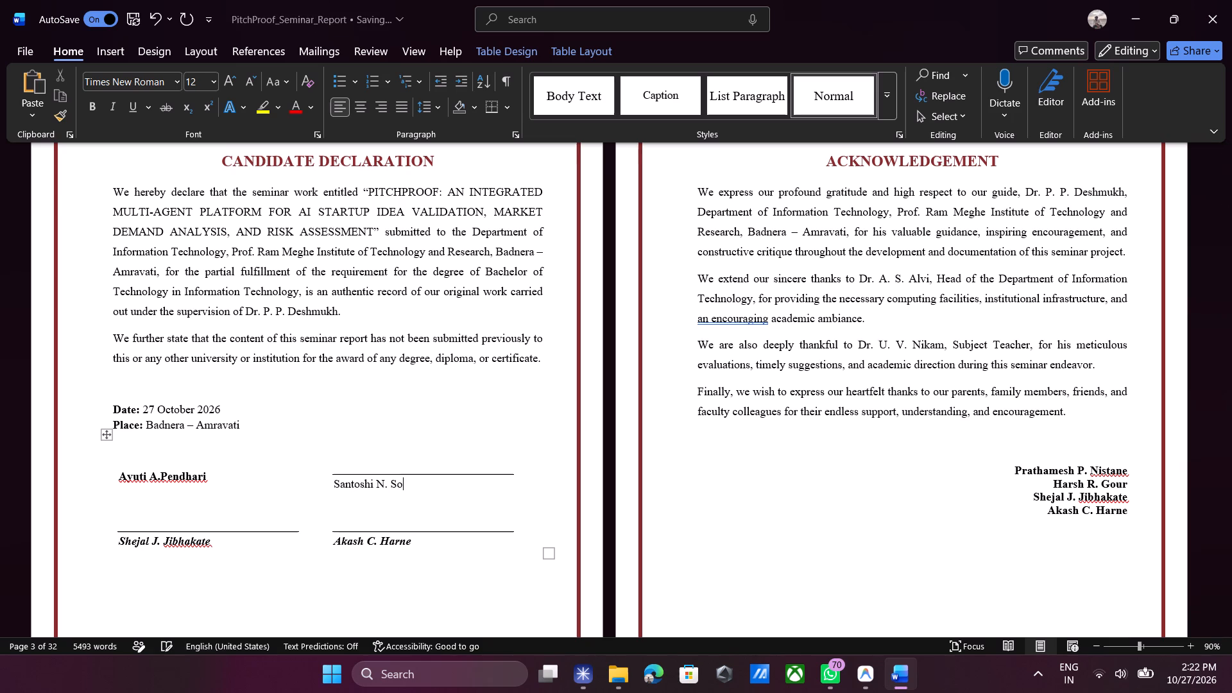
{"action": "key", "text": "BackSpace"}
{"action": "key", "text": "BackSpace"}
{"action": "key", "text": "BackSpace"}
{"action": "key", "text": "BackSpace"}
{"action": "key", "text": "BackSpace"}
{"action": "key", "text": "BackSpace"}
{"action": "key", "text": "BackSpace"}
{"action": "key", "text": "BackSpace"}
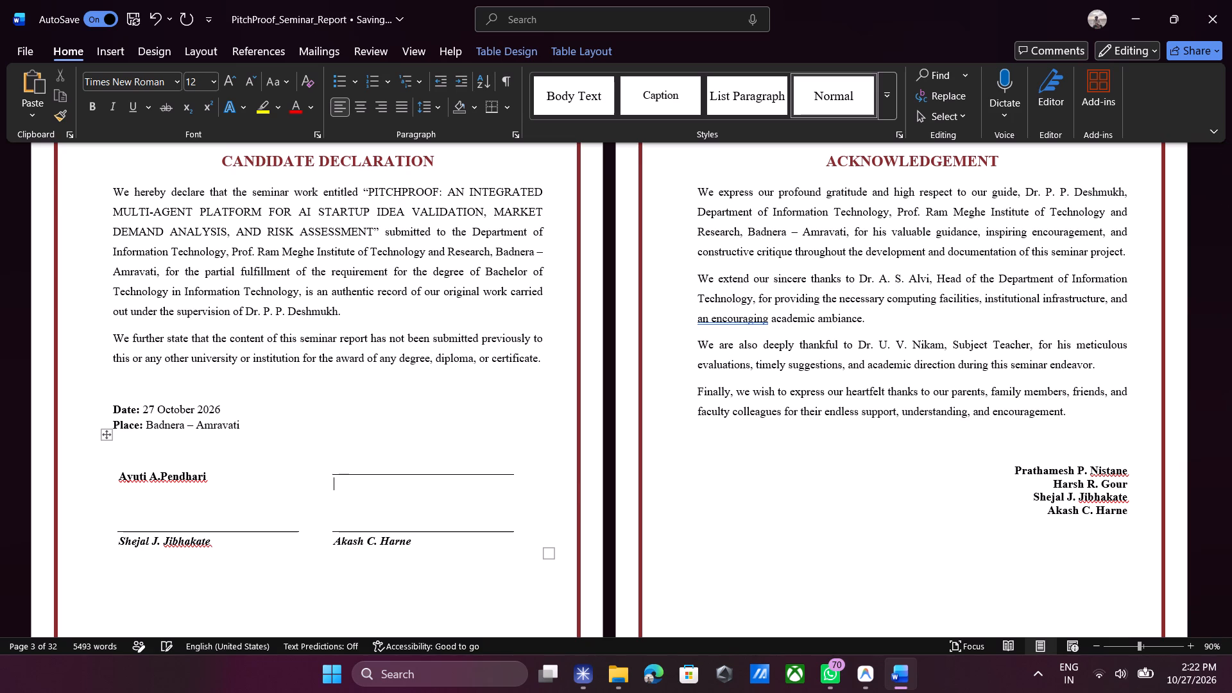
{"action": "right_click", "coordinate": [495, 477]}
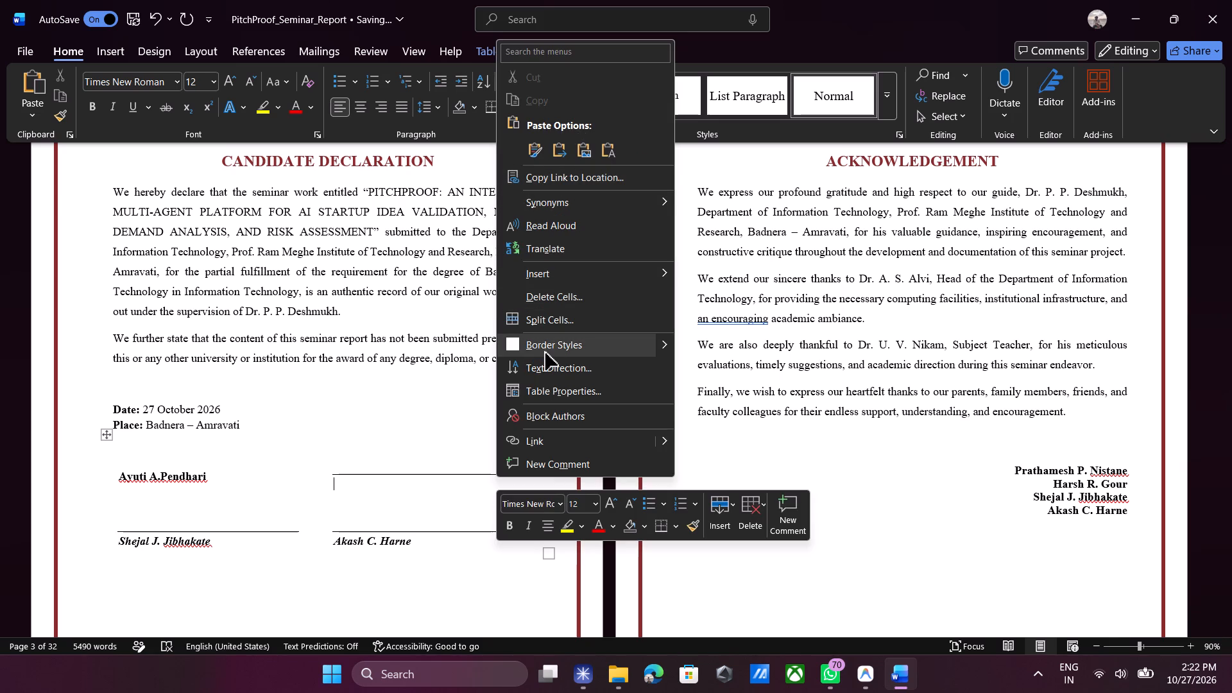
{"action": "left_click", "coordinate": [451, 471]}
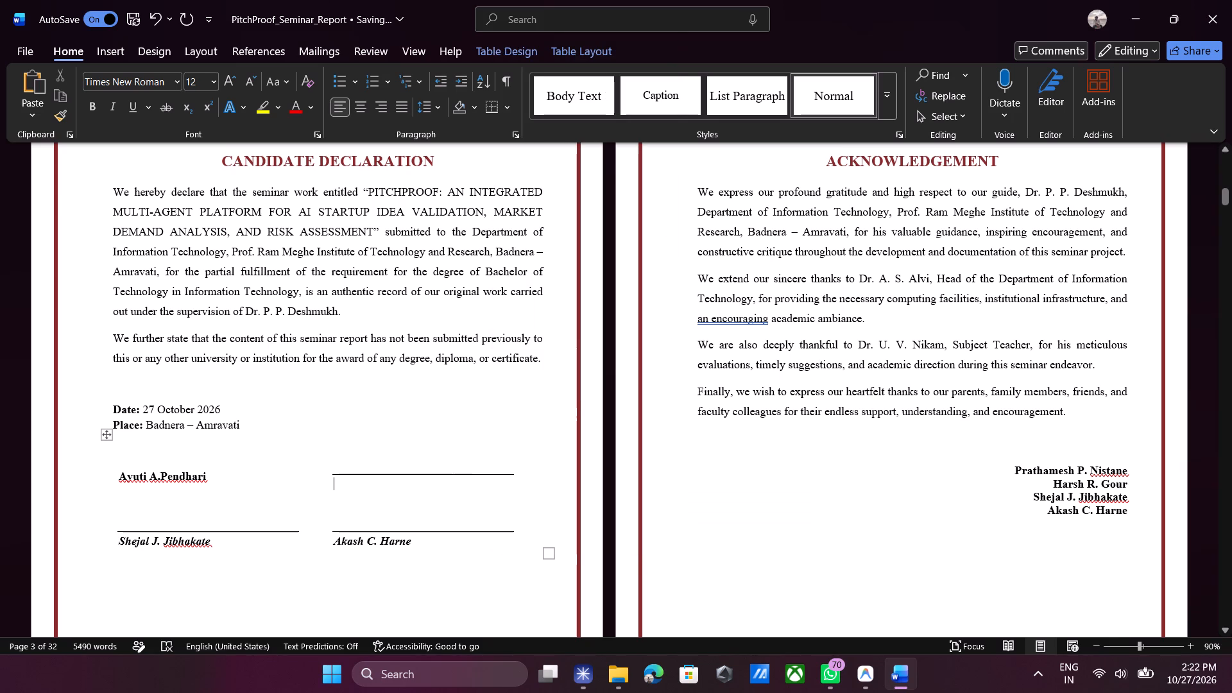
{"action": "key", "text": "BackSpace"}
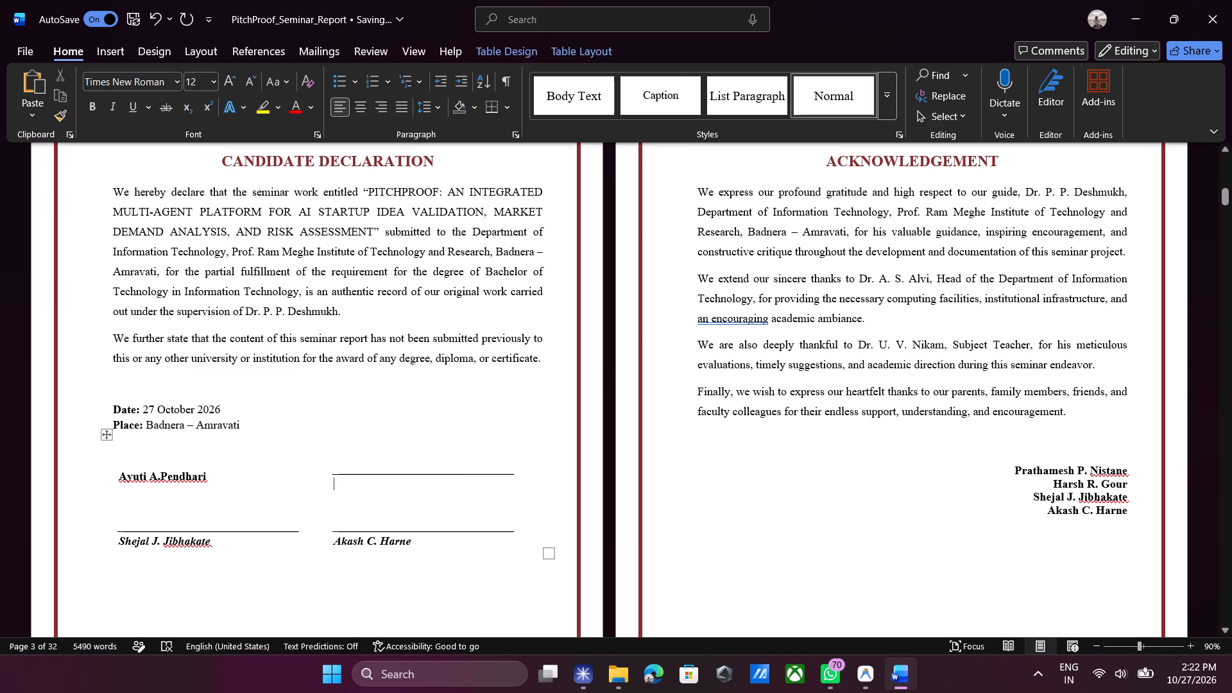
Delete the old fourth and third students' names from the declaration's lower two signature slots.
{"action": "left_click_drag", "start_coordinate": [344, 534], "coordinate": [420, 558]}
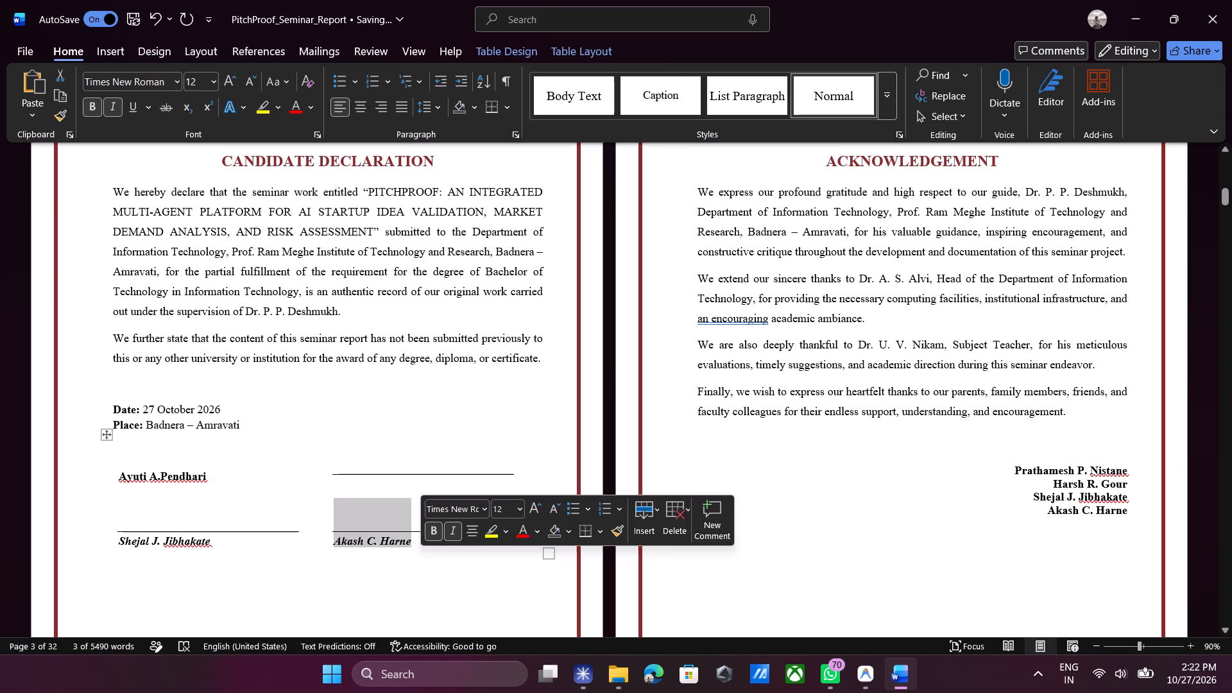
{"action": "key", "text": "BackSpace"}
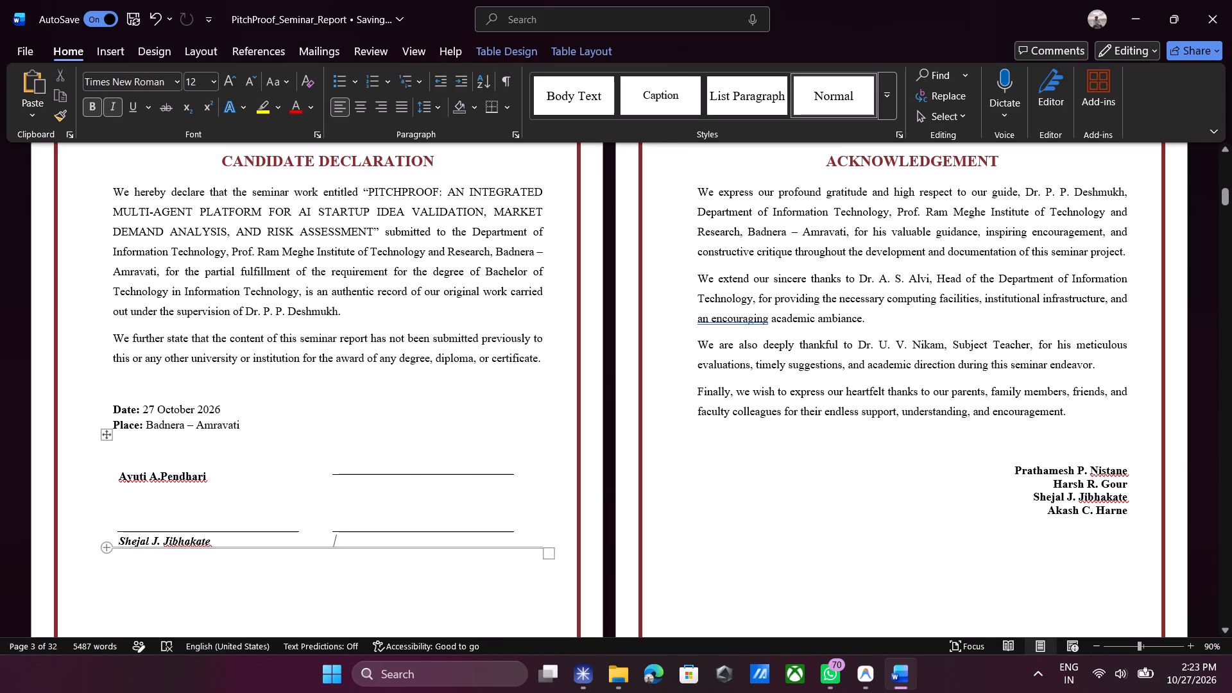
{"action": "left_click_drag", "start_coordinate": [124, 538], "coordinate": [218, 549]}
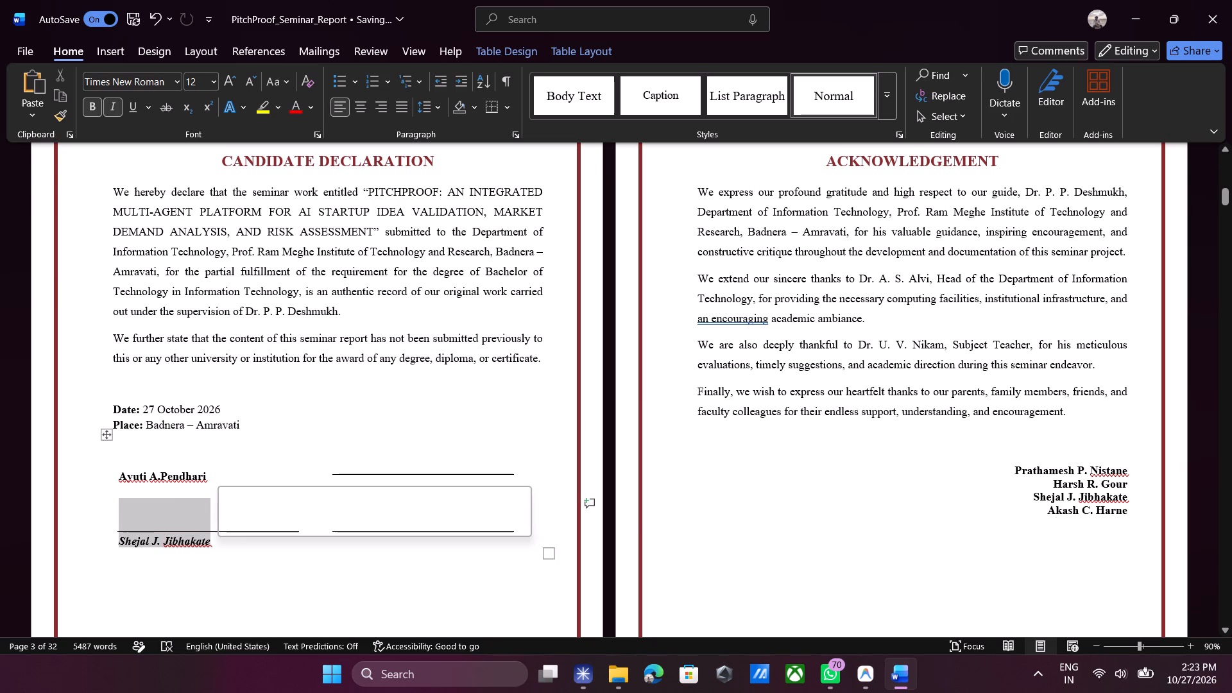
{"action": "key", "text": "BackSpace"}
Copy all four new student names listed under Submitted By on the title page.
{"action": "scroll", "coordinate": [218, 549], "scroll_direction": "up", "scroll_amount": 4}
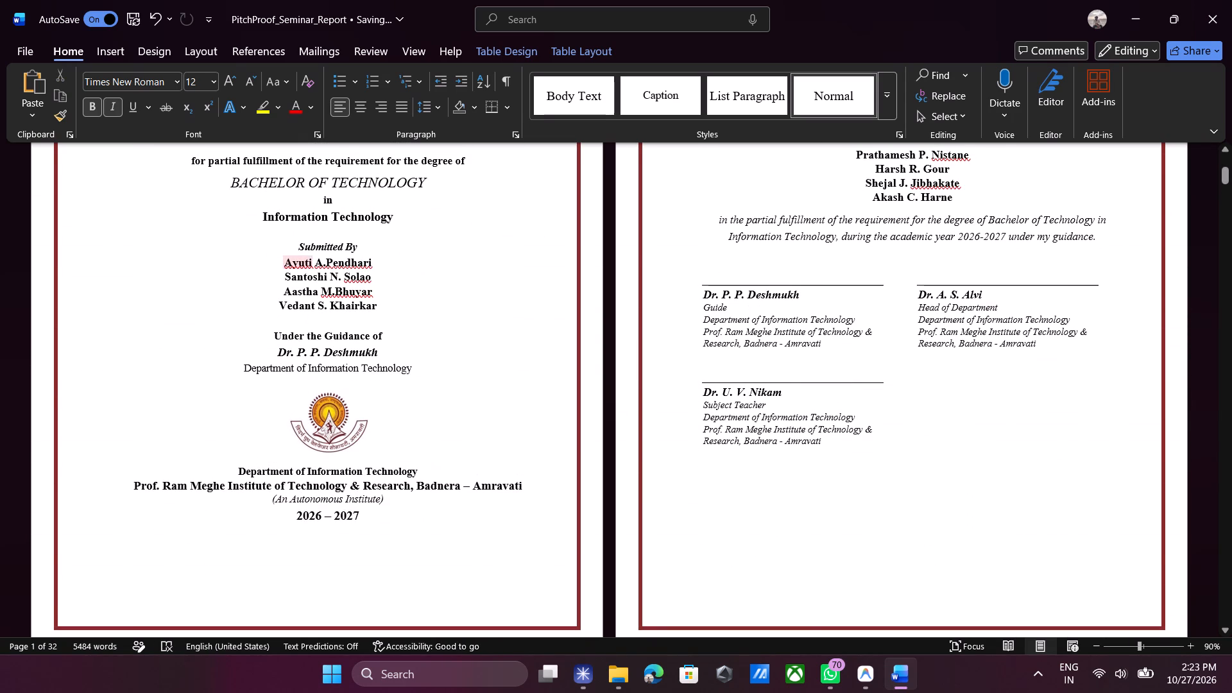
{"action": "left_click_drag", "start_coordinate": [284, 259], "coordinate": [382, 302]}
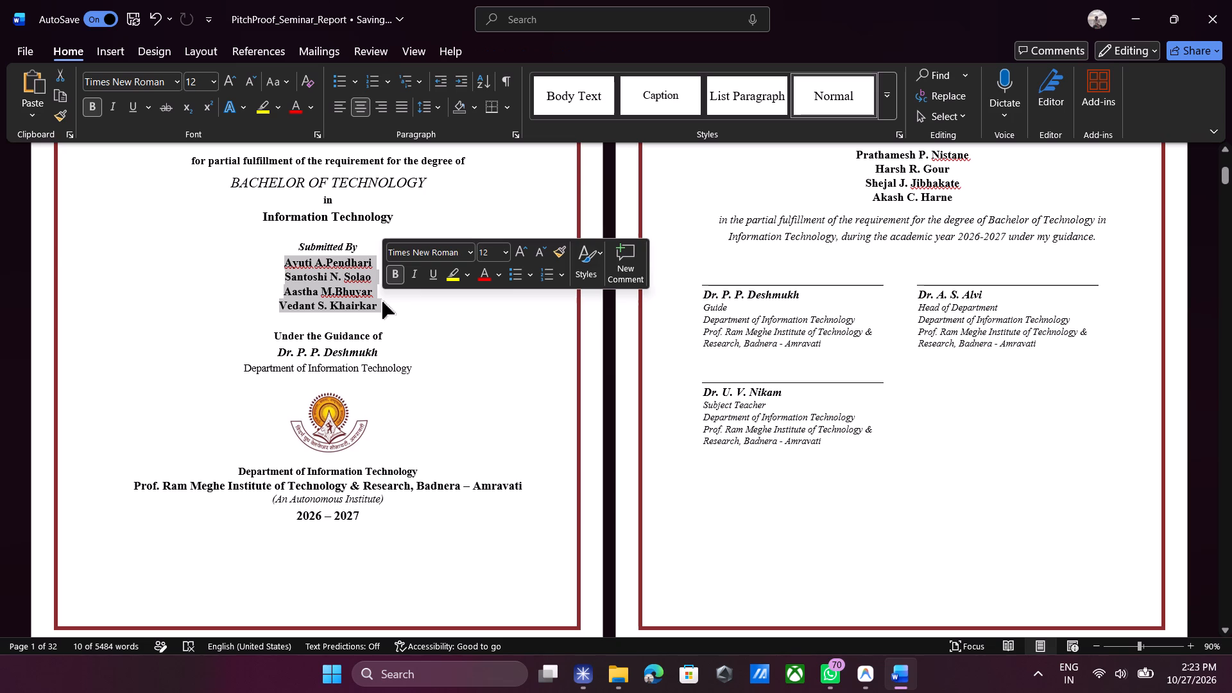
{"action": "right_click", "coordinate": [382, 302]}
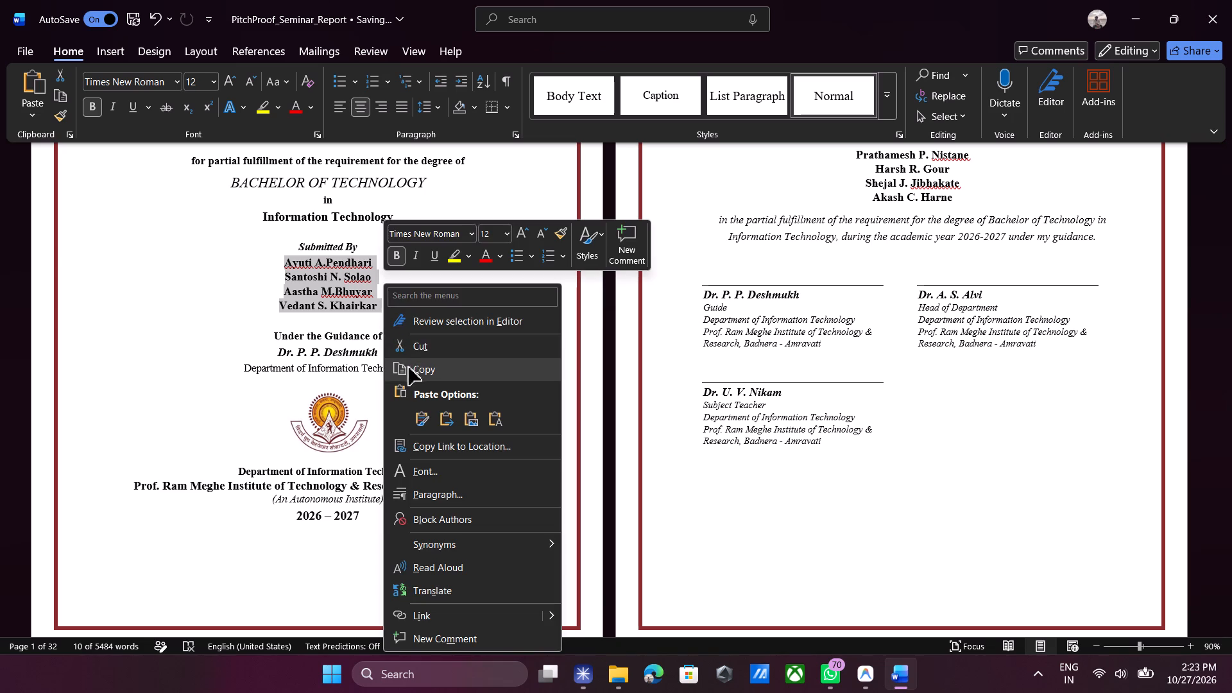
{"action": "left_click", "coordinate": [409, 368]}
{"action": "left_click_drag", "start_coordinate": [409, 368], "coordinate": [407, 204]}
{"action": "left_click", "coordinate": [450, 266]}
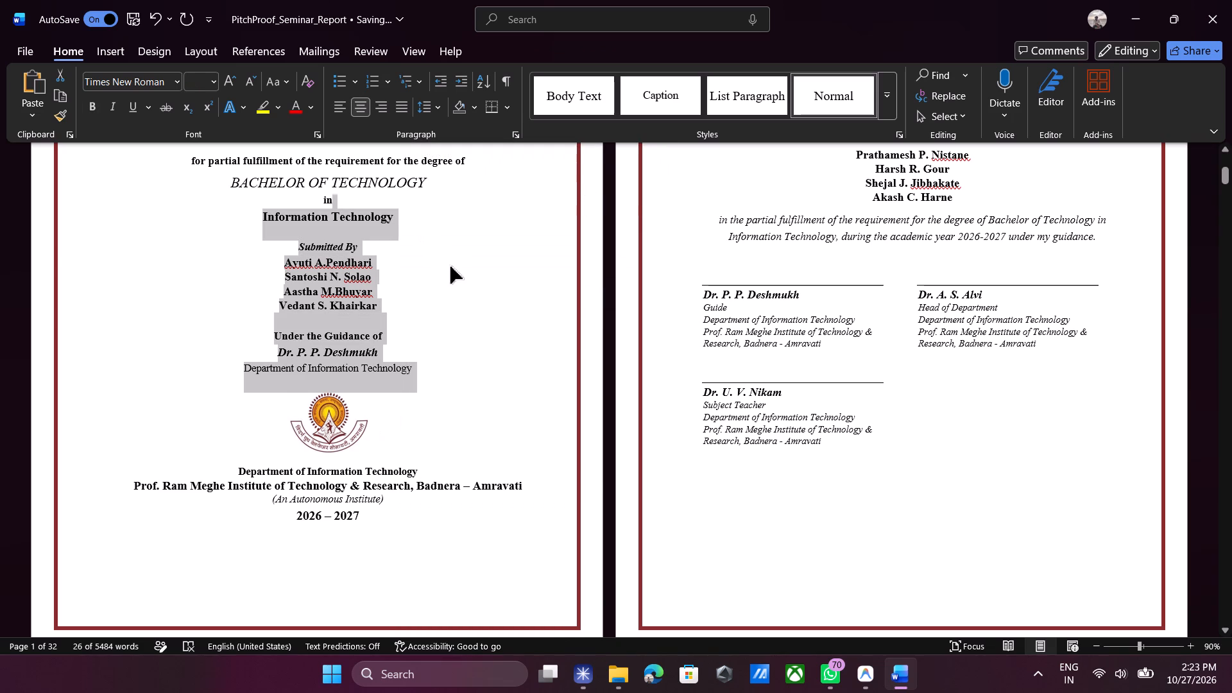
Delete the first student's name from the first signature cell of the Candidate Declaration.
{"action": "scroll", "coordinate": [450, 266], "scroll_direction": "down", "scroll_amount": 5}
{"action": "scroll", "coordinate": [450, 266], "scroll_direction": "up", "scroll_amount": 2}
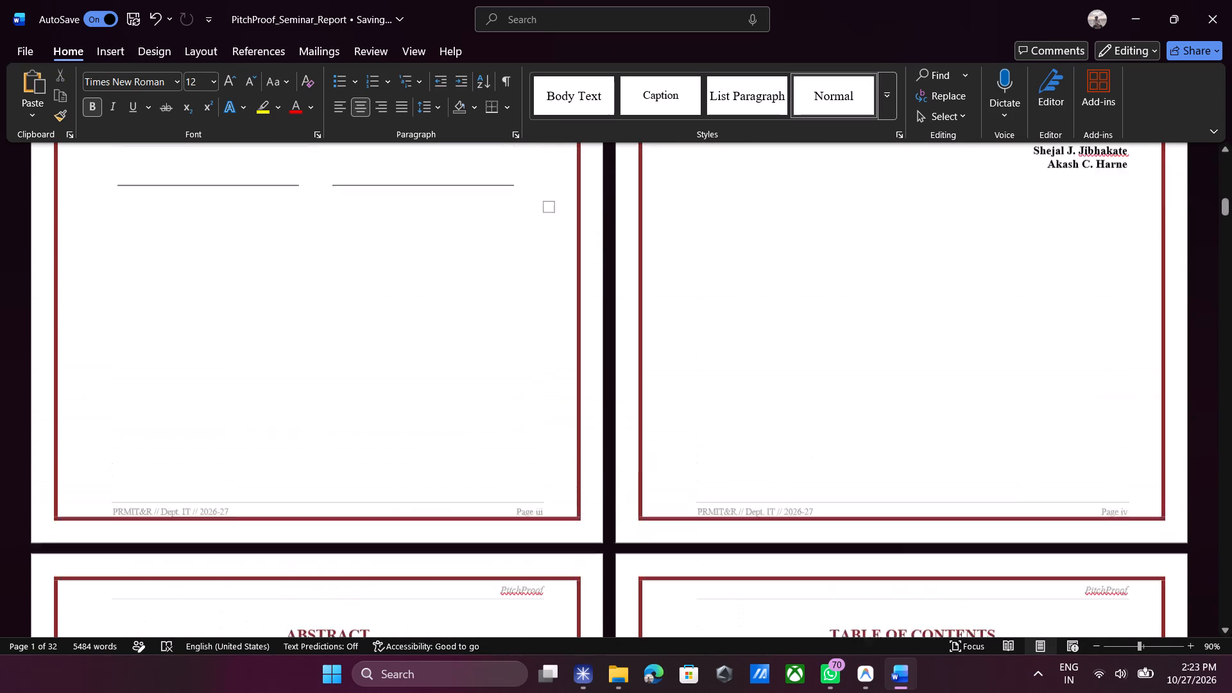
{"action": "scroll", "coordinate": [450, 266], "scroll_direction": "up", "scroll_amount": 2}
{"action": "left_click", "coordinate": [243, 326]}
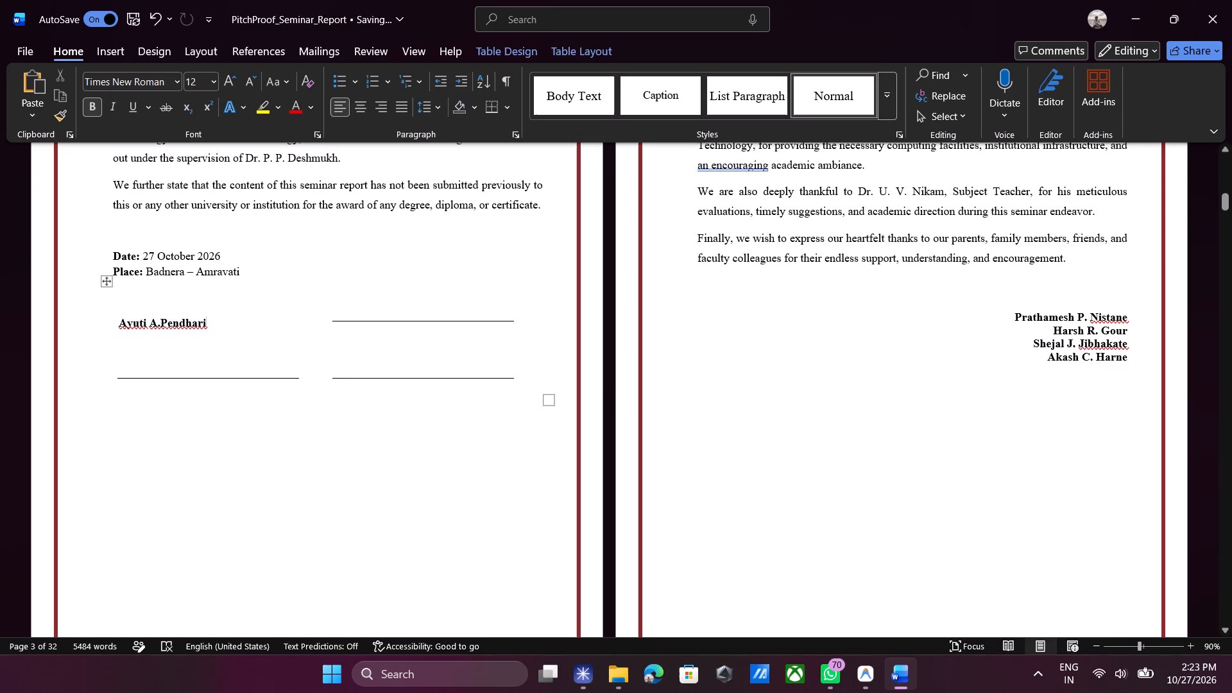
{"action": "key", "text": "BackSpace"}
{"action": "key", "text": "BackSpace"}
{"action": "key", "text": "BackSpace"}
{"action": "key", "text": "BackSpace"}
{"action": "key", "text": "BackSpace"}
{"action": "key", "text": "BackSpace"}
{"action": "key", "text": "BackSpace"}
{"action": "key", "text": "BackSpace"}
{"action": "key", "text": "BackSpace"}
{"action": "key", "text": "BackSpace"}
{"action": "key", "text": "BackSpace"}
{"action": "key", "text": "BackSpace"}
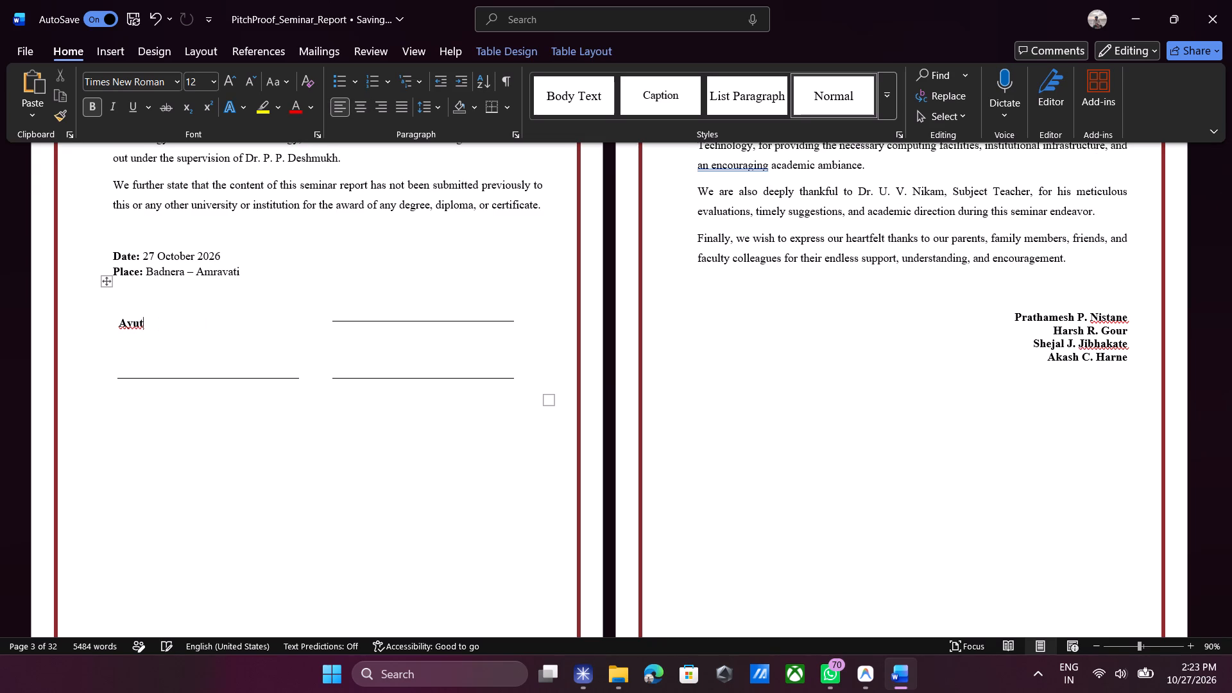
{"action": "key", "text": "BackSpace"}
{"action": "key", "text": "BackSpace"}
{"action": "key", "text": "BackSpace"}
{"action": "key", "text": "BackSpace"}
Paste the four copied student names into the declaration's first signature cell and left-align each one.
{"action": "key", "text": "ctrl+v"}
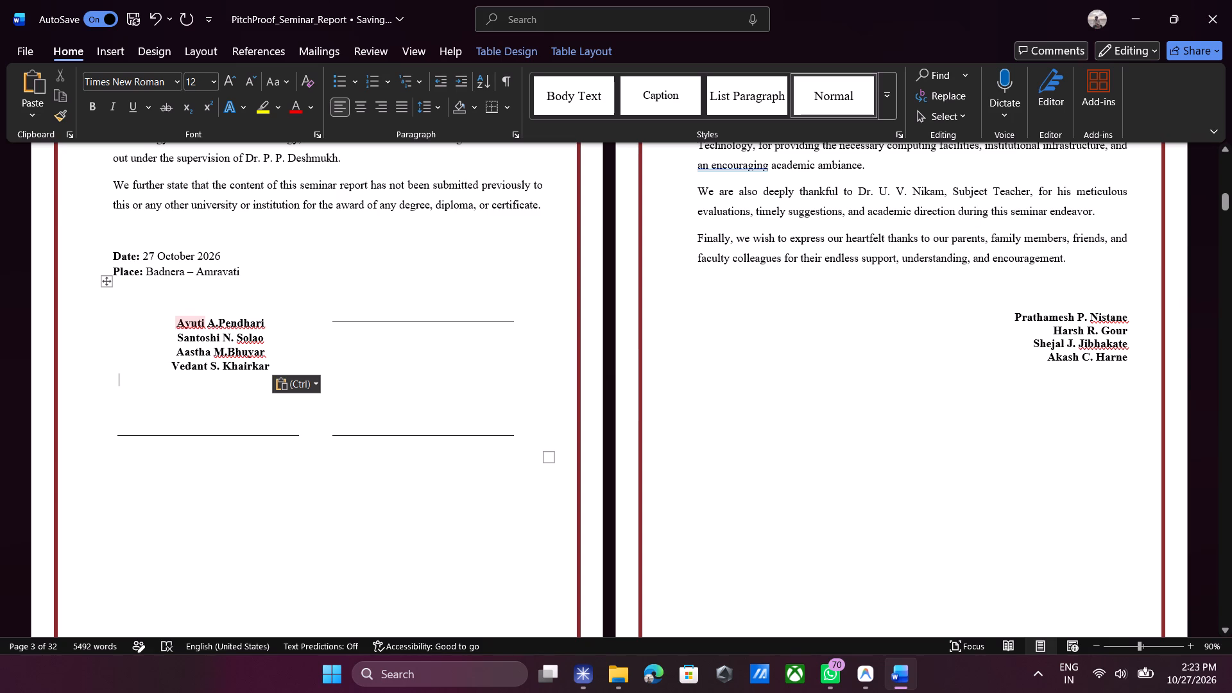
{"action": "left_click", "coordinate": [166, 325]}
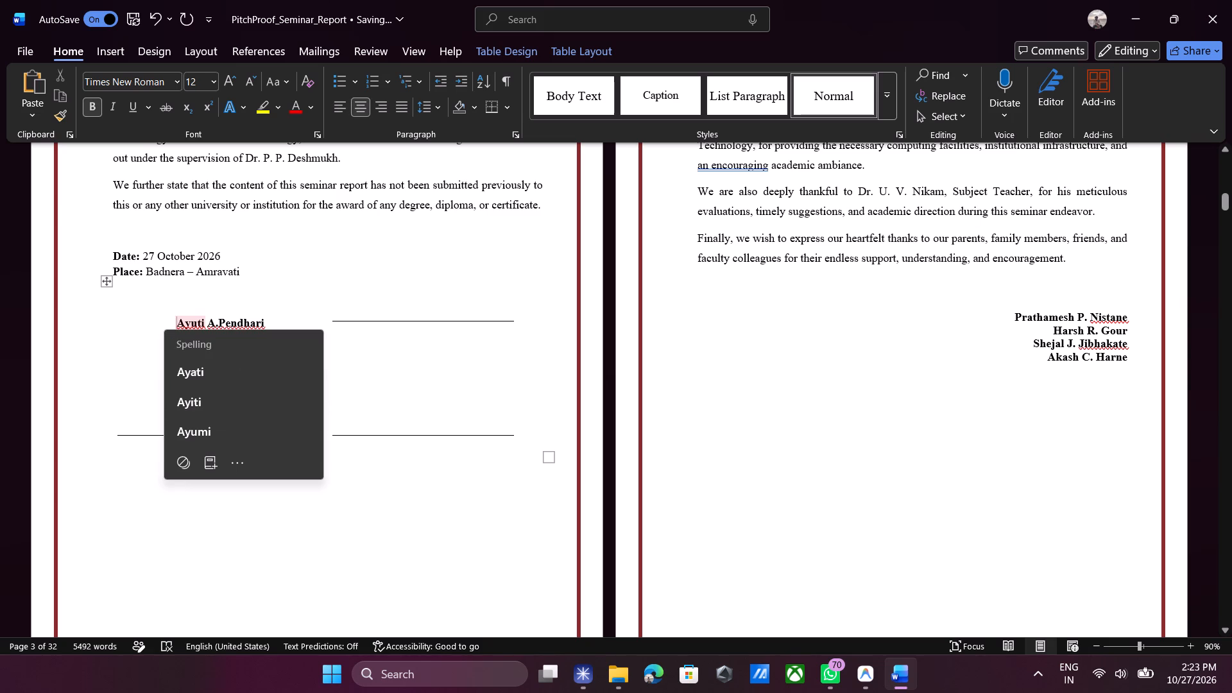
{"action": "key", "text": "BackSpace"}
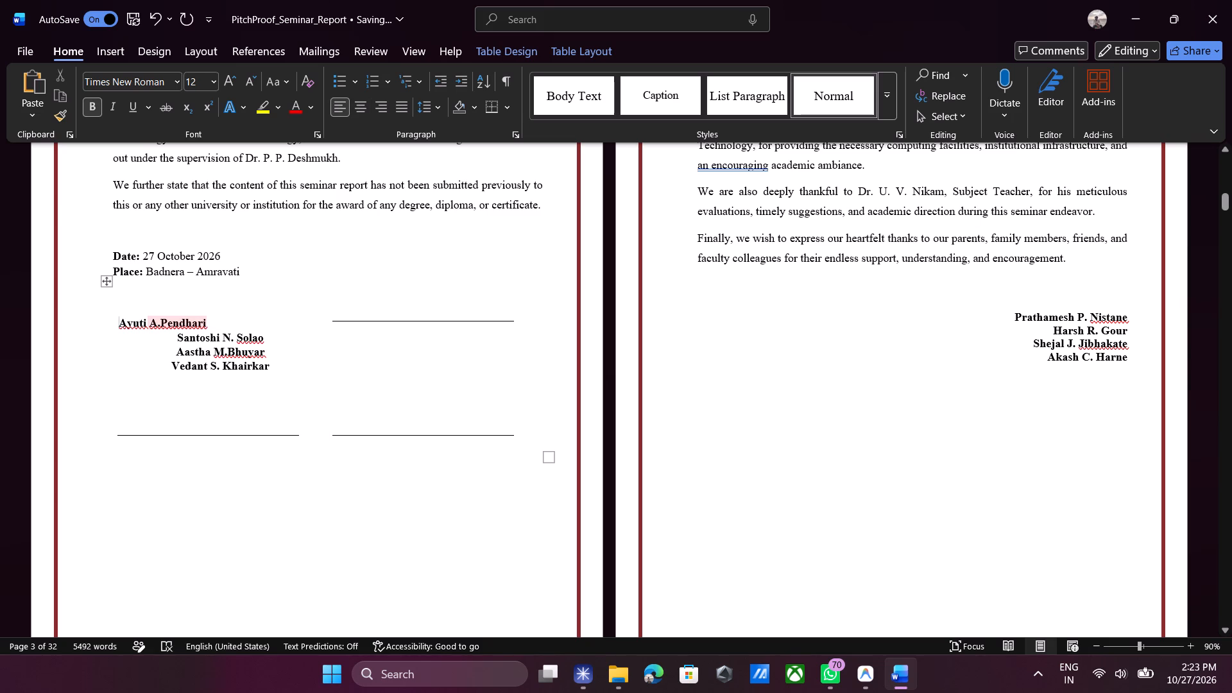
{"action": "key", "text": "Down"}
{"action": "key", "text": "BackSpace"}
{"action": "key", "text": "Down"}
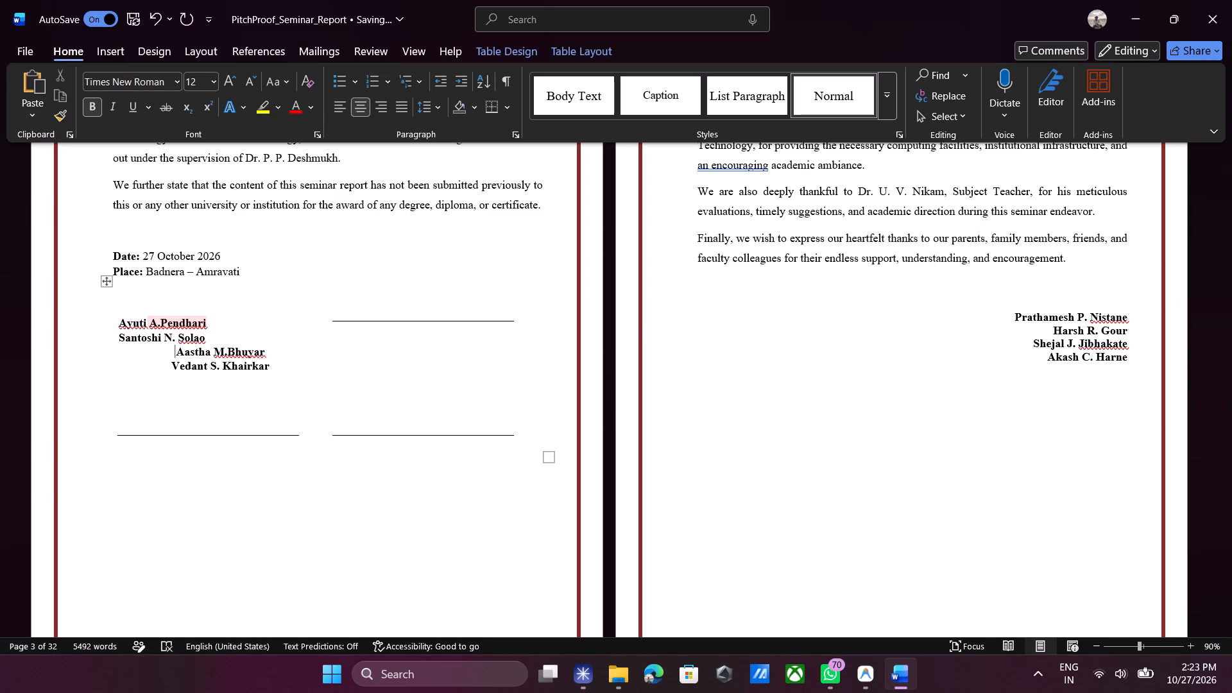
{"action": "key", "text": "BackSpace"}
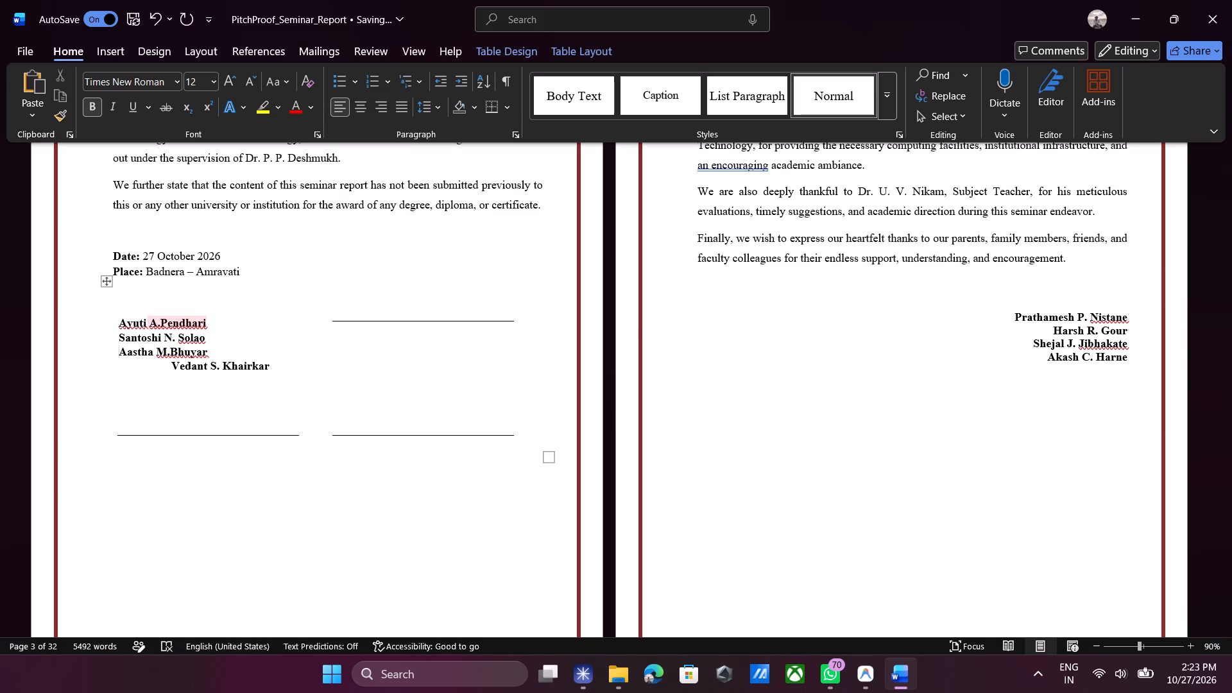
{"action": "key", "text": "Down"}
{"action": "key", "text": "BackSpace"}
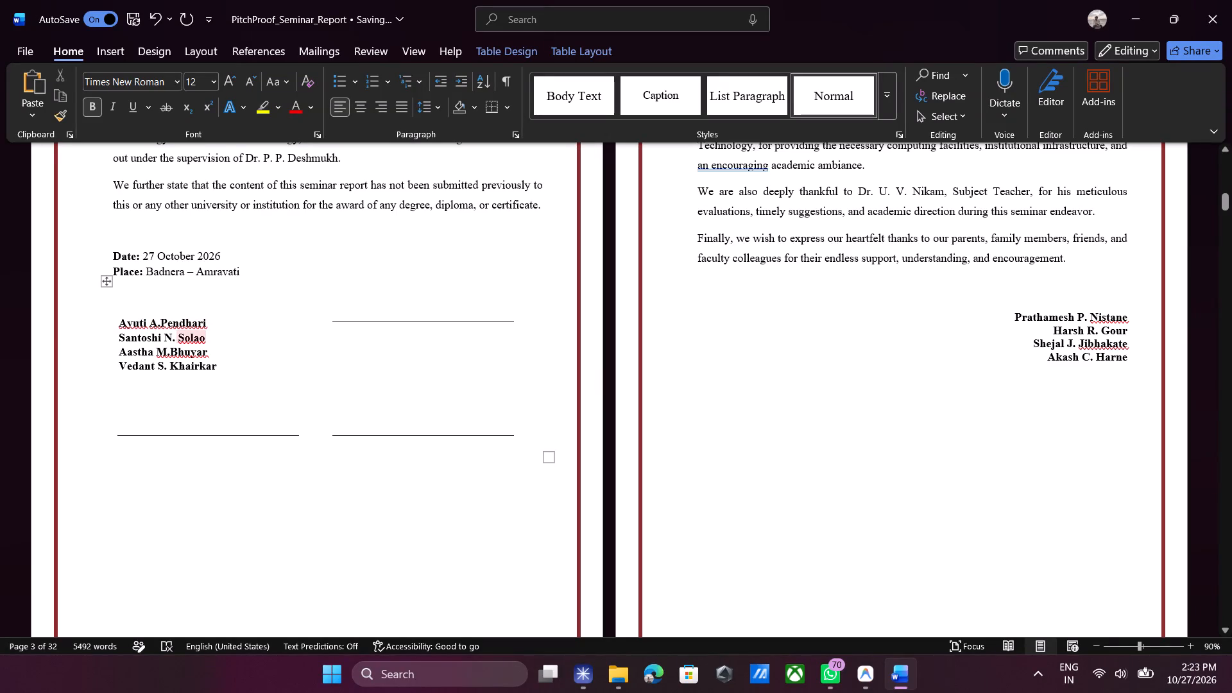
Insert a blank line after the first and second student names in the declaration's signature cell.
{"action": "left_click", "coordinate": [211, 326]}
{"action": "key", "text": "Return"}
{"action": "key", "text": "Down"}
{"action": "key", "text": "Down"}
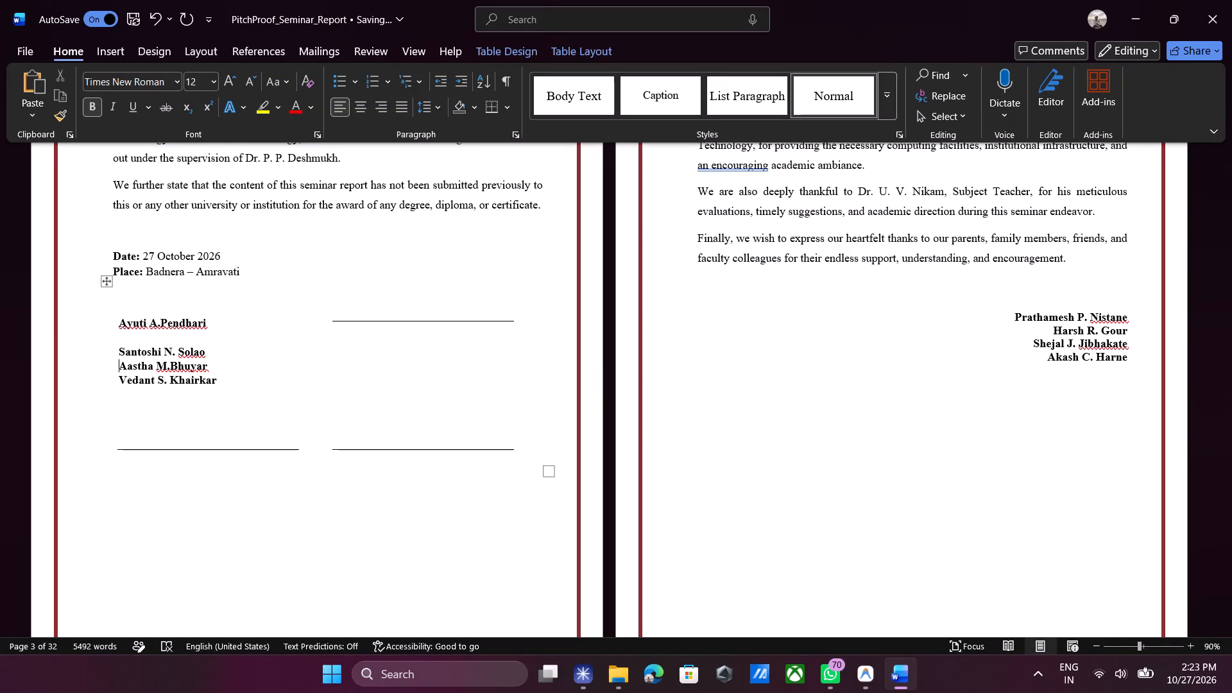
{"action": "key", "text": "Up"}
{"action": "key", "text": "Right"}
{"action": "key", "text": "Right"}
{"action": "key", "text": "Right"}
{"action": "key", "text": "Right"}
{"action": "key", "text": "Right"}
{"action": "key", "text": "Right"}
{"action": "key", "text": "Right"}
{"action": "key", "text": "Right"}
{"action": "key", "text": "Right"}
{"action": "key", "text": "Right"}
{"action": "key", "text": "Right"}
{"action": "key", "text": "Right"}
{"action": "key", "text": "Right"}
{"action": "key", "text": "Right"}
{"action": "key", "text": "Right"}
{"action": "key", "text": "Right"}
{"action": "key", "text": "Right"}
{"action": "key", "text": "Return"}
Insert a blank line between the third and fourth student names in the declaration's signature cell.
{"action": "key", "text": "Down"}
{"action": "key", "text": "Down"}
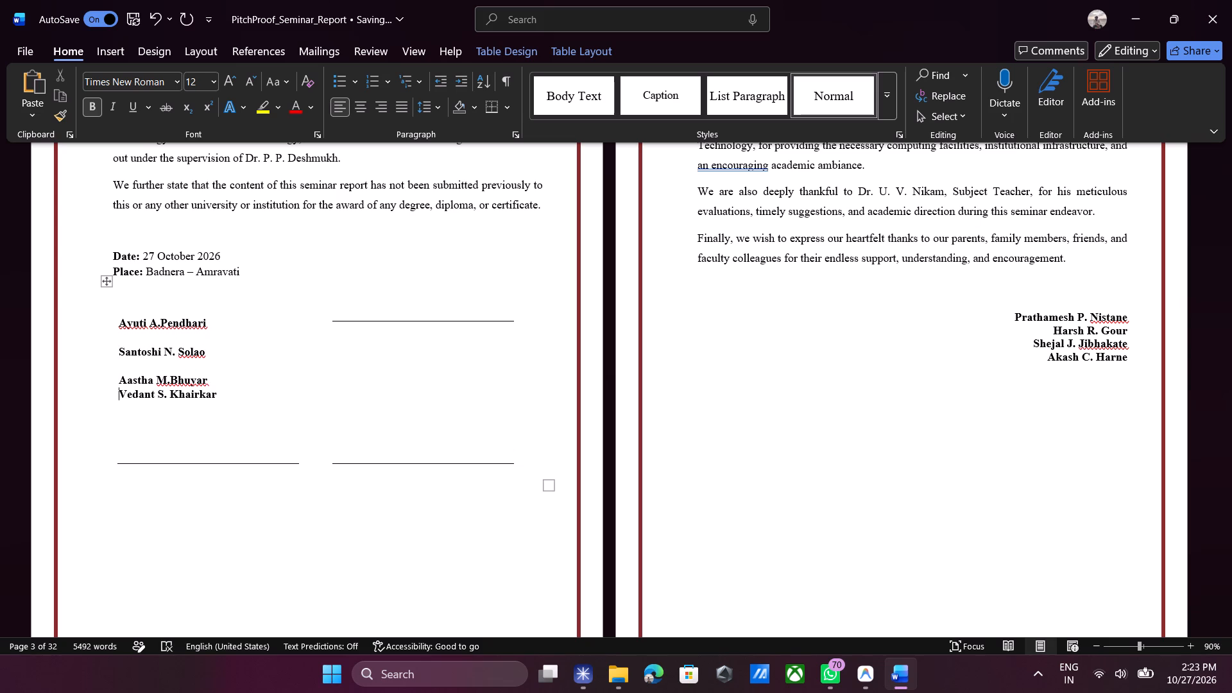
{"action": "key", "text": "Up"}
{"action": "key", "text": "Right"}
{"action": "key", "text": "Right"}
{"action": "key", "text": "Right"}
{"action": "key", "text": "Right"}
{"action": "key", "text": "Right"}
{"action": "key", "text": "Right"}
{"action": "key", "text": "Right"}
{"action": "key", "text": "Right"}
{"action": "key", "text": "Right"}
{"action": "key", "text": "Right"}
{"action": "key", "text": "Right"}
{"action": "key", "text": "Right"}
{"action": "key", "text": "Right"}
{"action": "key", "text": "Right"}
{"action": "key", "text": "Right"}
{"action": "key", "text": "Return"}
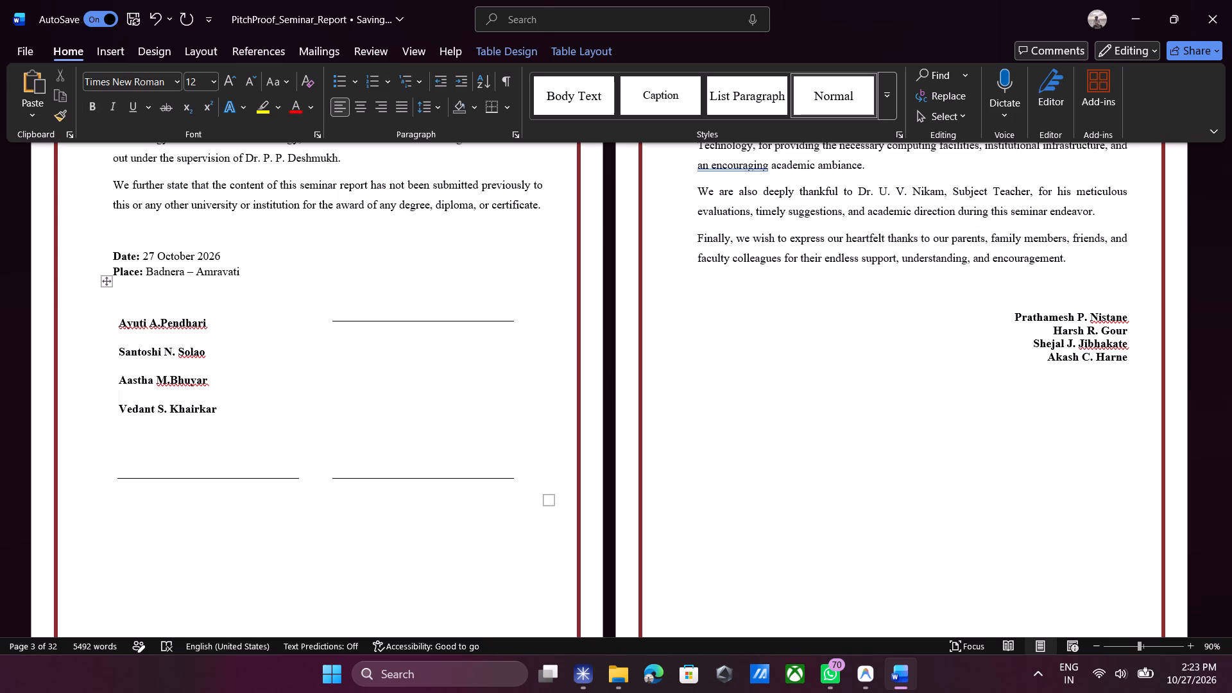
Replace the guide's name under Under the Guidance of on the title page with the new guide's name, keeping the Dr. title.
{"action": "scroll", "coordinate": [318, 357], "scroll_direction": "up", "scroll_amount": 1}
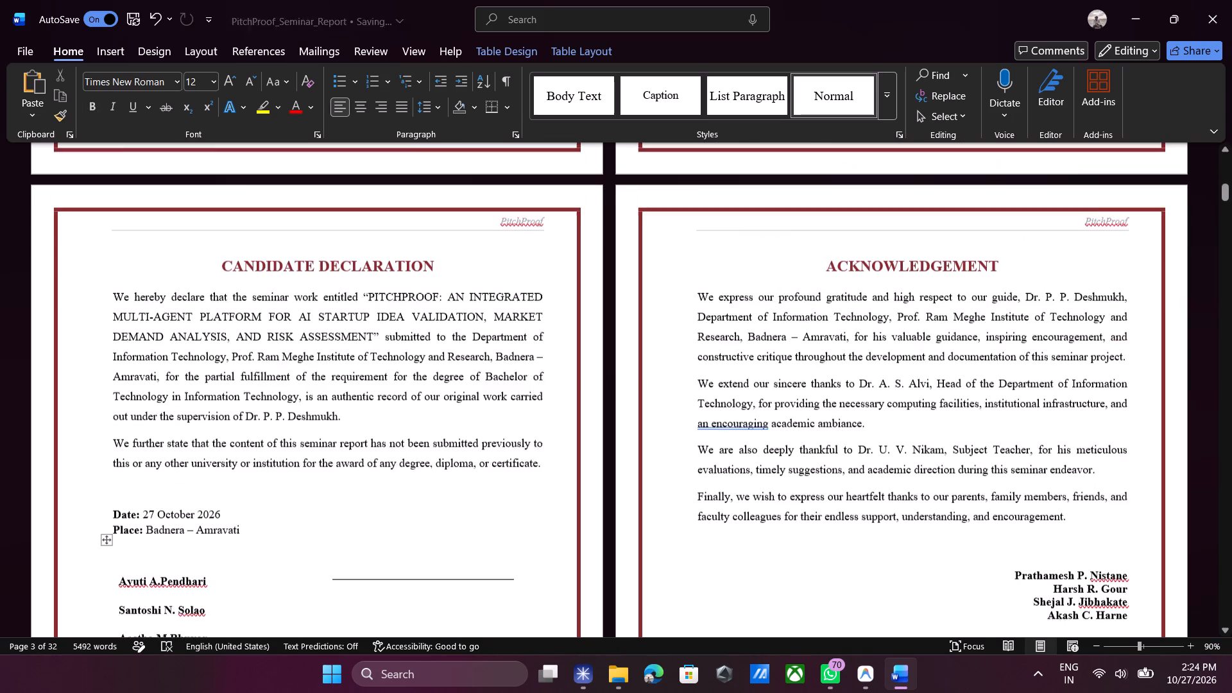
{"action": "scroll", "coordinate": [318, 357], "scroll_direction": "up", "scroll_amount": 1}
{"action": "scroll", "coordinate": [318, 357], "scroll_direction": "down", "scroll_amount": 2}
{"action": "scroll", "coordinate": [318, 357], "scroll_direction": "up", "scroll_amount": 1}
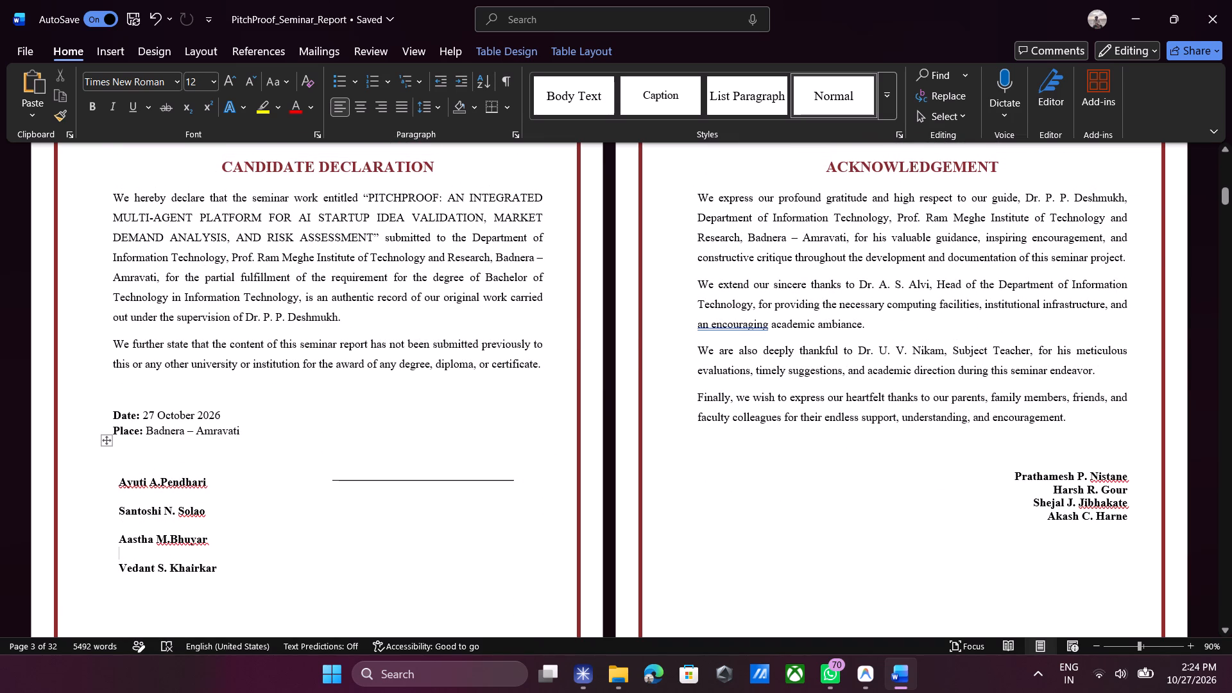
{"action": "scroll", "coordinate": [937, 286], "scroll_direction": "up", "scroll_amount": 6}
{"action": "scroll", "coordinate": [937, 286], "scroll_direction": "down", "scroll_amount": 1}
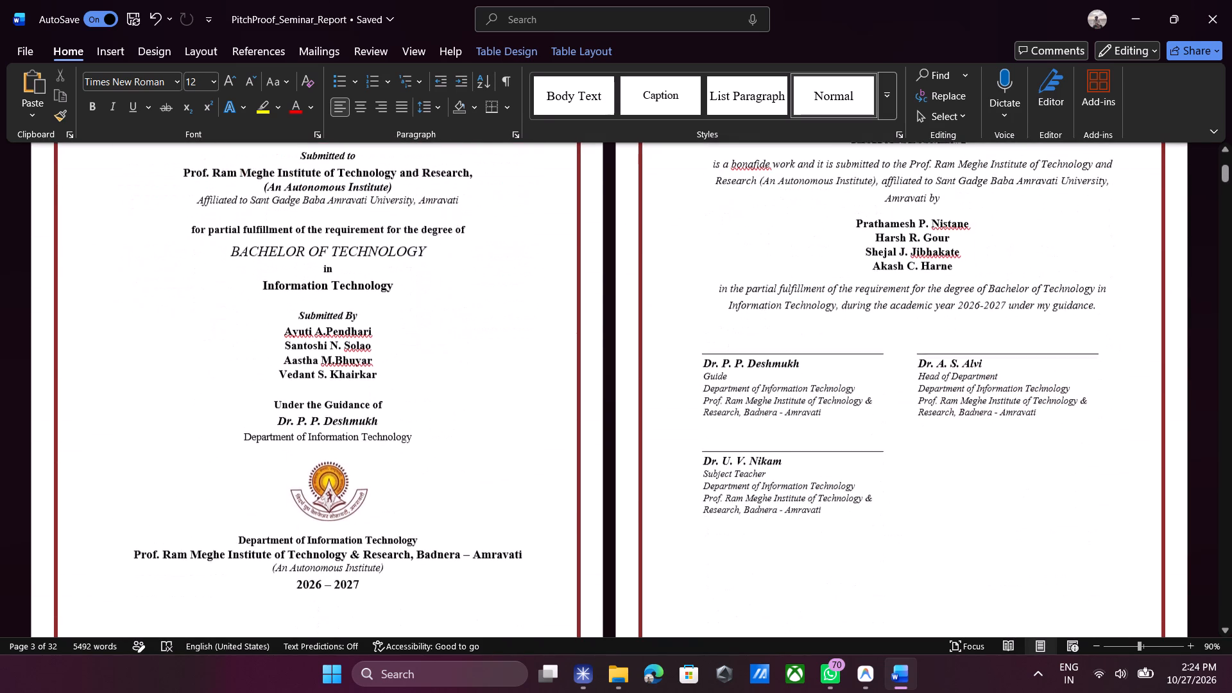
{"action": "scroll", "coordinate": [937, 286], "scroll_direction": "down", "scroll_amount": 1}
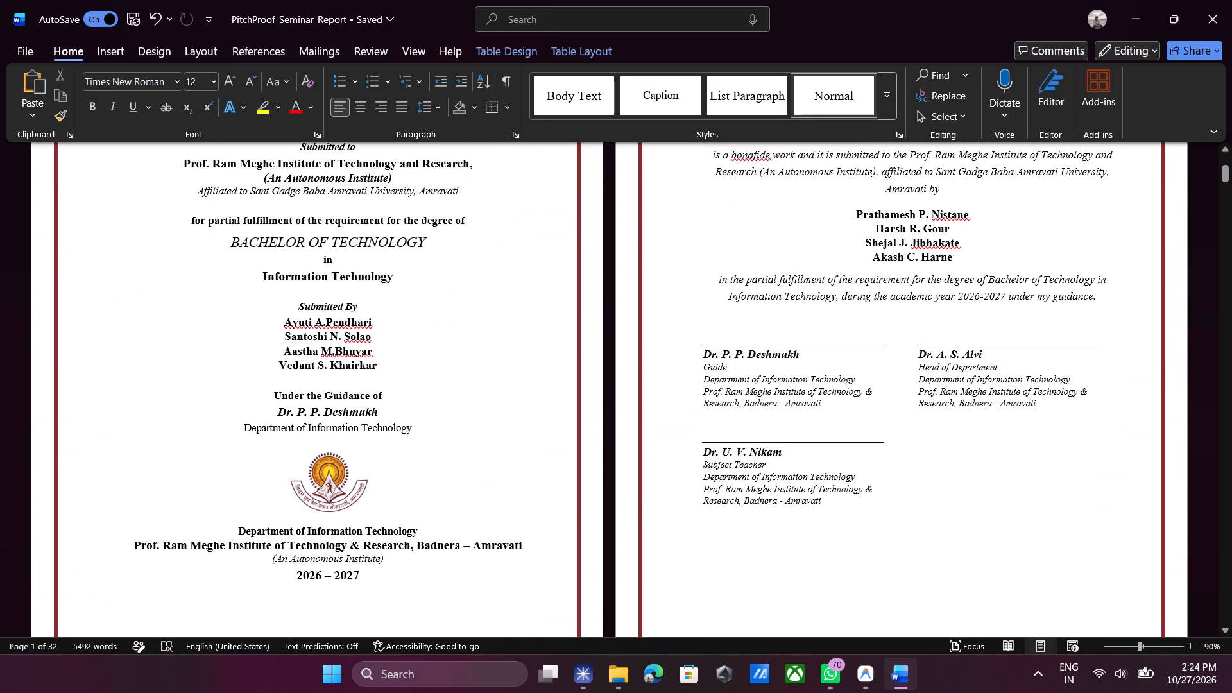
{"action": "left_click", "coordinate": [379, 418]}
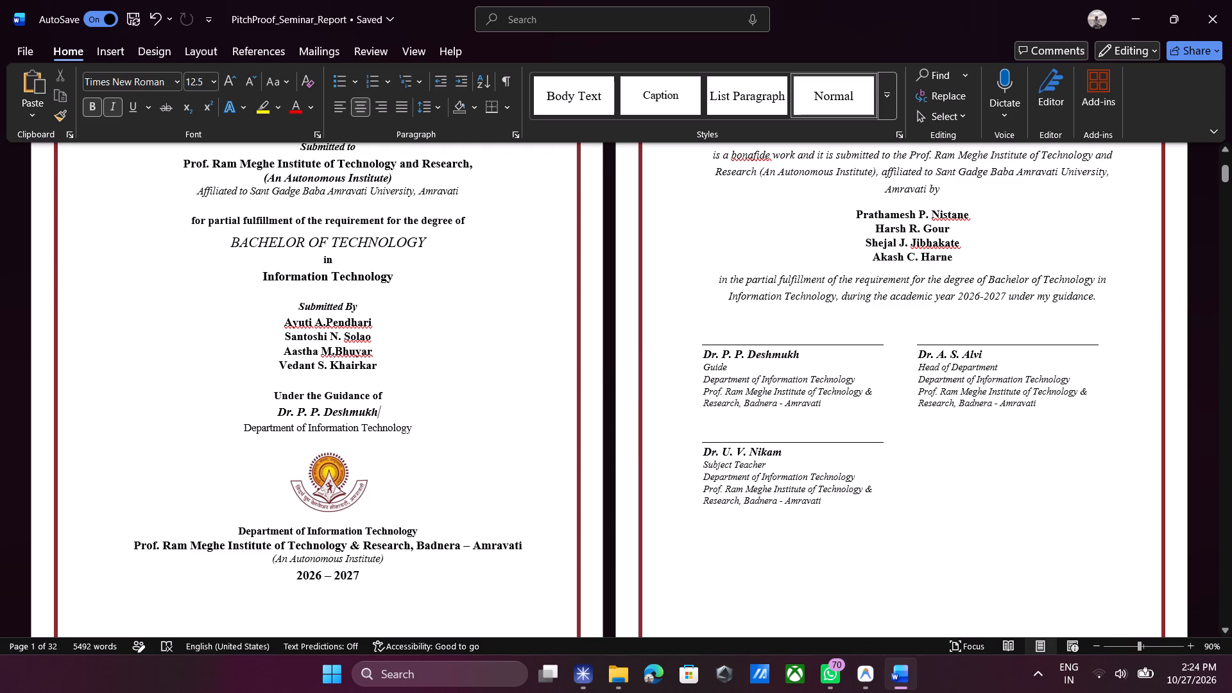
{"action": "key", "text": "BackSpace"}
{"action": "key", "text": "BackSpace"}
{"action": "key", "text": "BackSpace"}
{"action": "key", "text": "BackSpace"}
{"action": "key", "text": "BackSpace"}
{"action": "key", "text": "BackSpace"}
{"action": "key", "text": "BackSpace"}
{"action": "key", "text": "BackSpace"}
{"action": "key", "text": "BackSpace"}
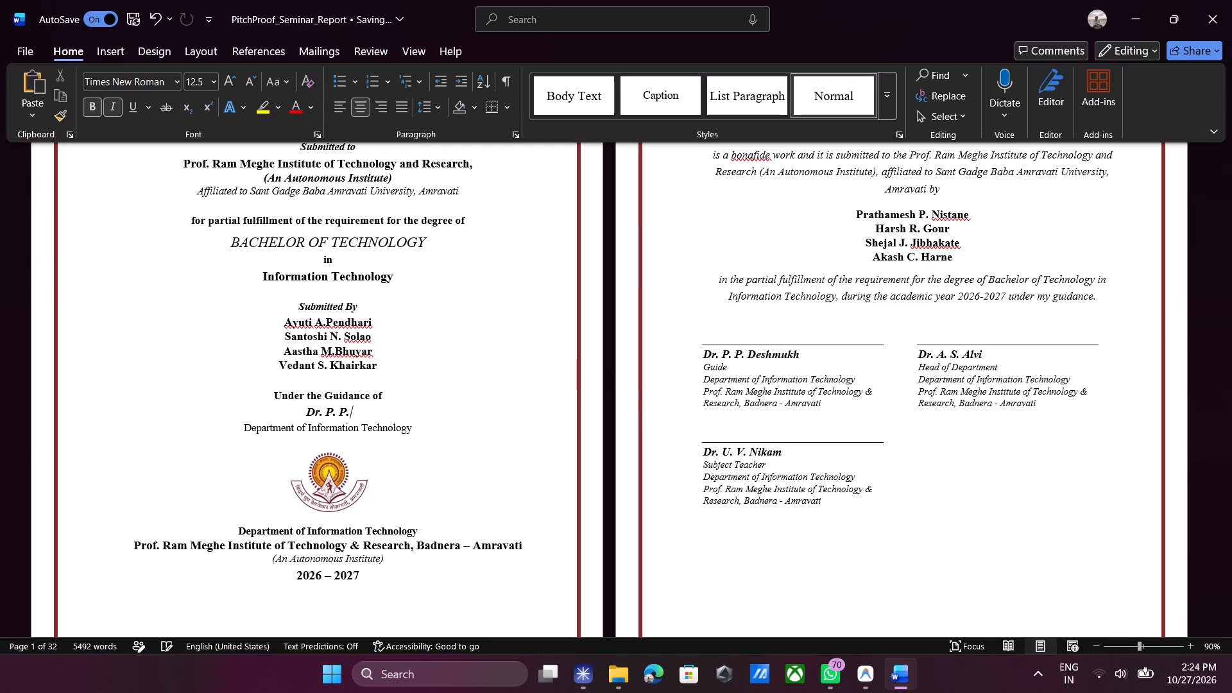
{"action": "key", "text": "BackSpace"}
{"action": "key", "text": "BackSpace"}
{"action": "key", "text": "BackSpace"}
{"action": "key", "text": "BackSpace"}
{"action": "key", "text": "BackSpace"}
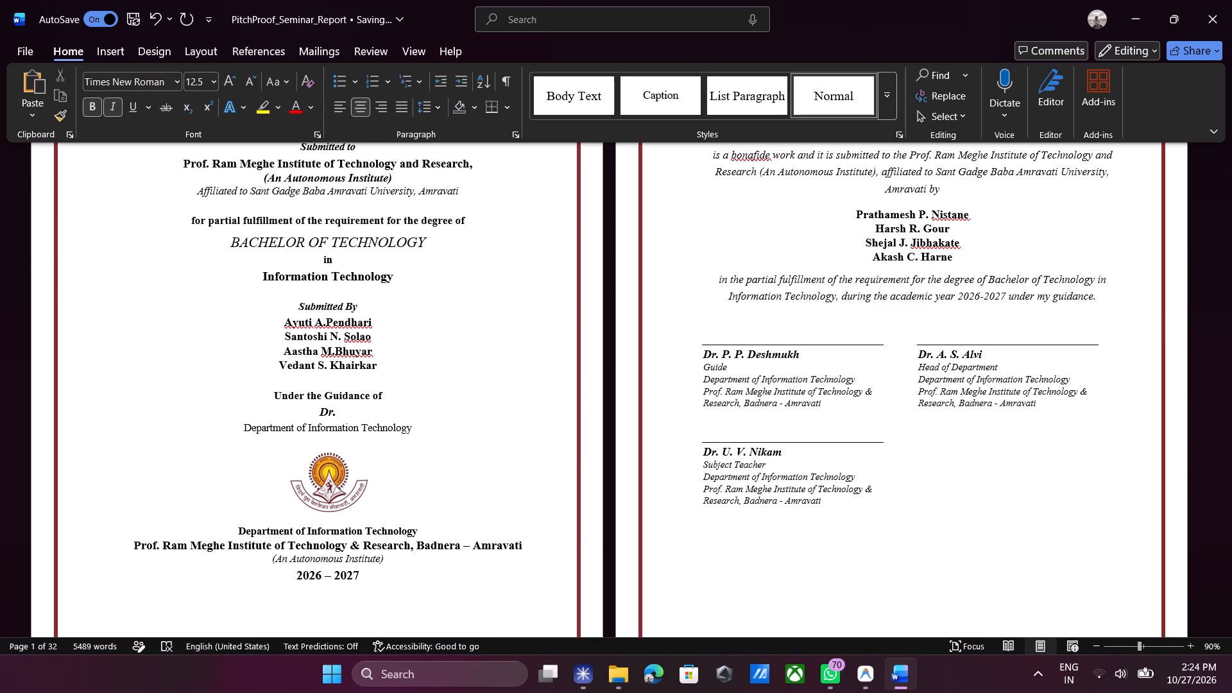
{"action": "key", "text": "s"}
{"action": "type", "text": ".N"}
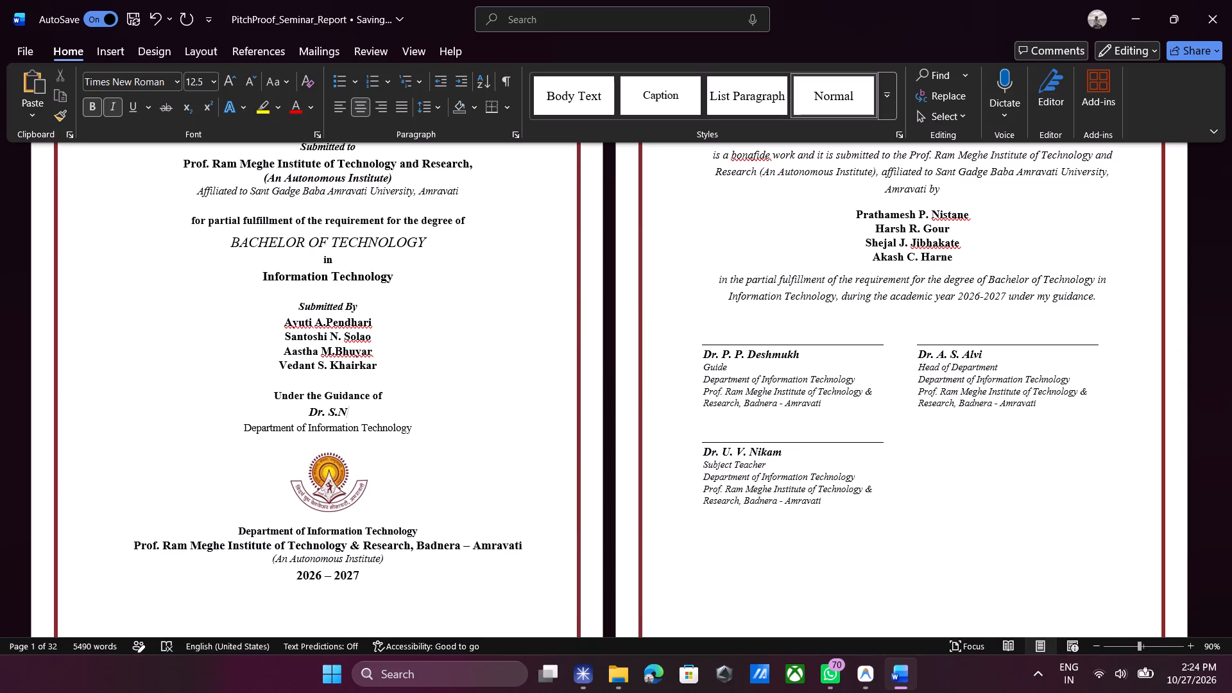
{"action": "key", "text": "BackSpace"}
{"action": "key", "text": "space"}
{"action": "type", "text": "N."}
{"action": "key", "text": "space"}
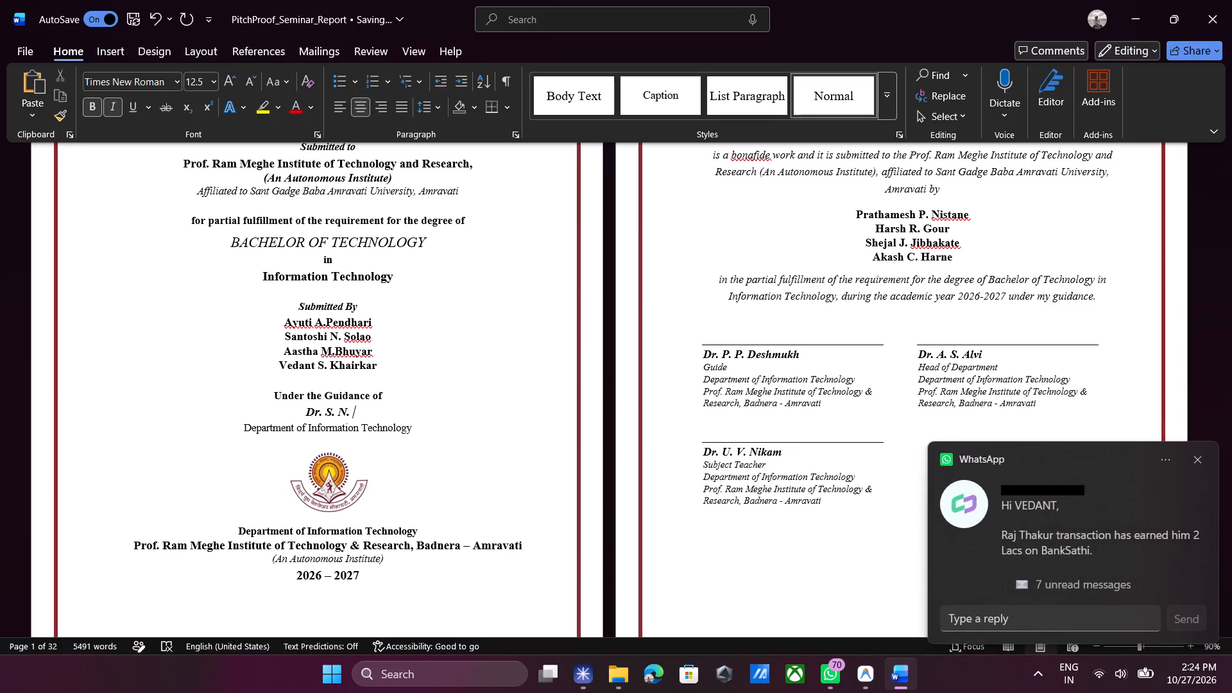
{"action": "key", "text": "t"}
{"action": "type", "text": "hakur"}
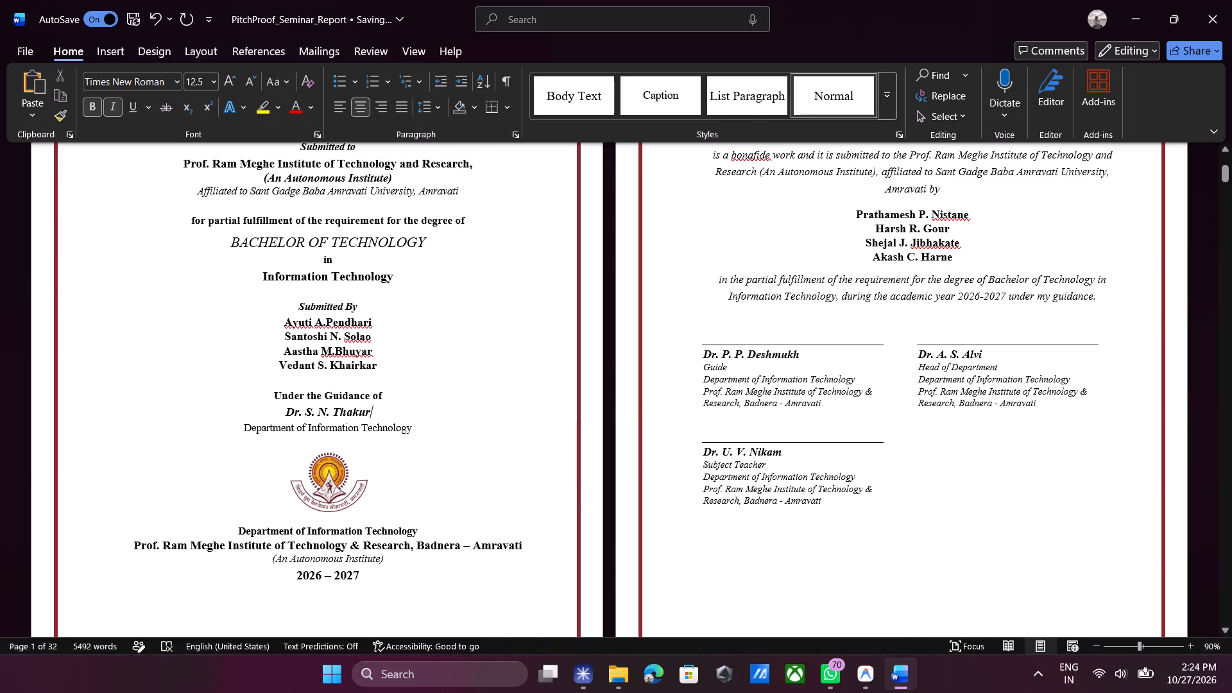
Replace the guide's name in the Certificate page's Guide signature block with the new guide's name from the title page.
{"action": "left_click", "coordinate": [806, 354]}
{"action": "key", "text": "BackSpace"}
{"action": "key", "text": "BackSpace"}
{"action": "key", "text": "BackSpace"}
{"action": "key", "text": "BackSpace"}
{"action": "key", "text": "BackSpace"}
{"action": "key", "text": "BackSpace"}
{"action": "key", "text": "BackSpace"}
{"action": "key", "text": "BackSpace"}
{"action": "key", "text": "BackSpace"}
{"action": "key", "text": "BackSpace"}
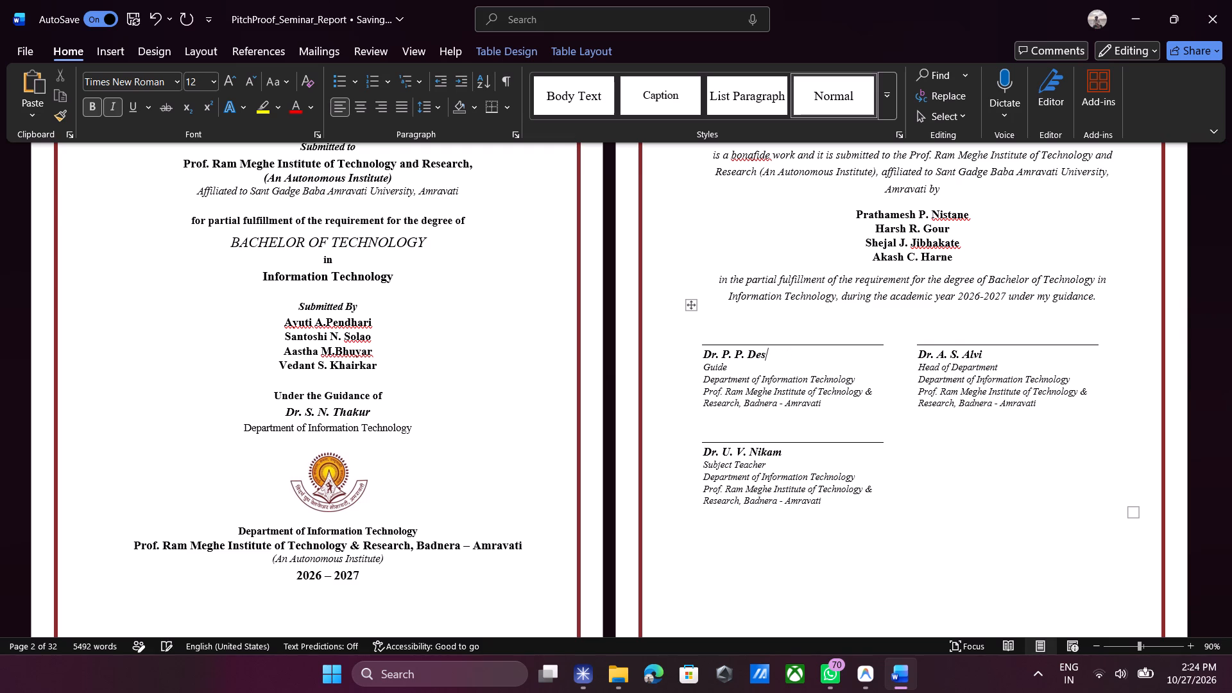
{"action": "key", "text": "BackSpace"}
{"action": "key", "text": "BackSpace"}
{"action": "key", "text": "BackSpace"}
{"action": "key", "text": "BackSpace"}
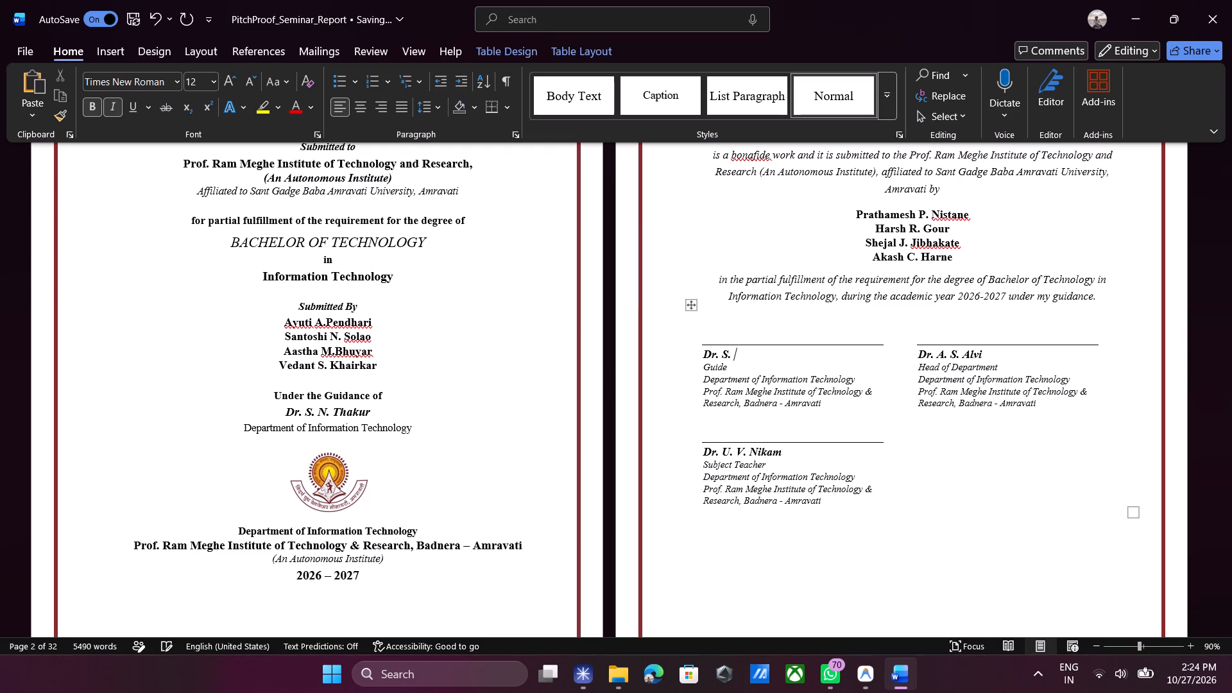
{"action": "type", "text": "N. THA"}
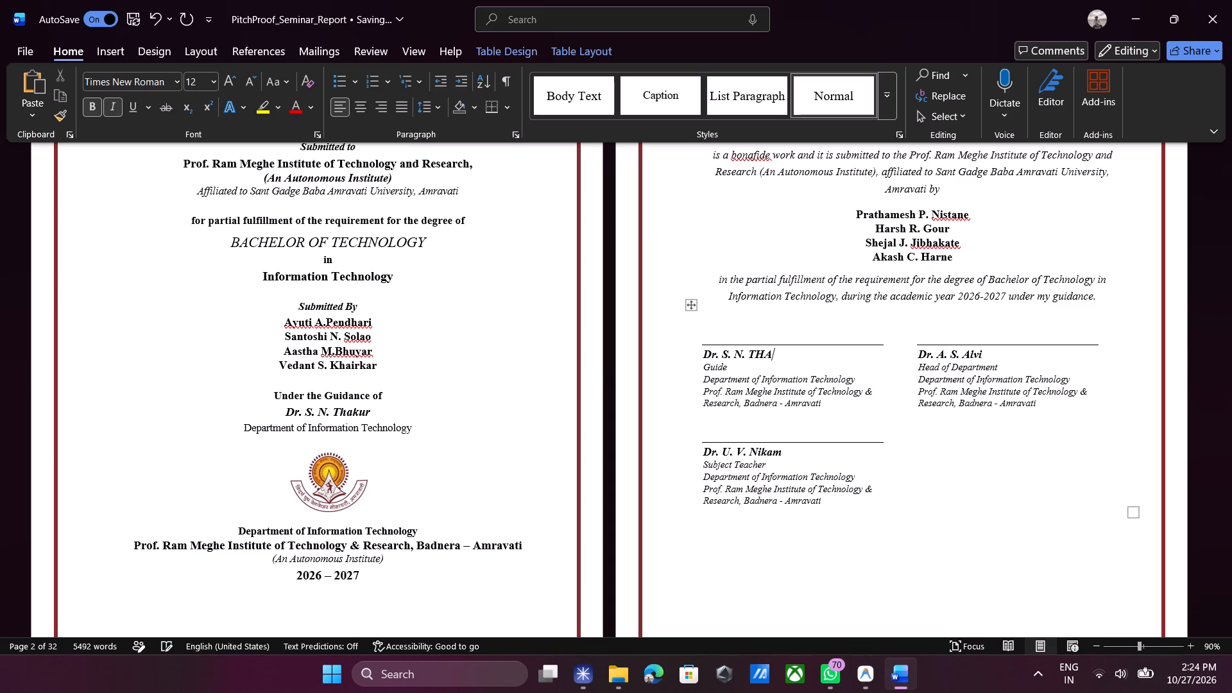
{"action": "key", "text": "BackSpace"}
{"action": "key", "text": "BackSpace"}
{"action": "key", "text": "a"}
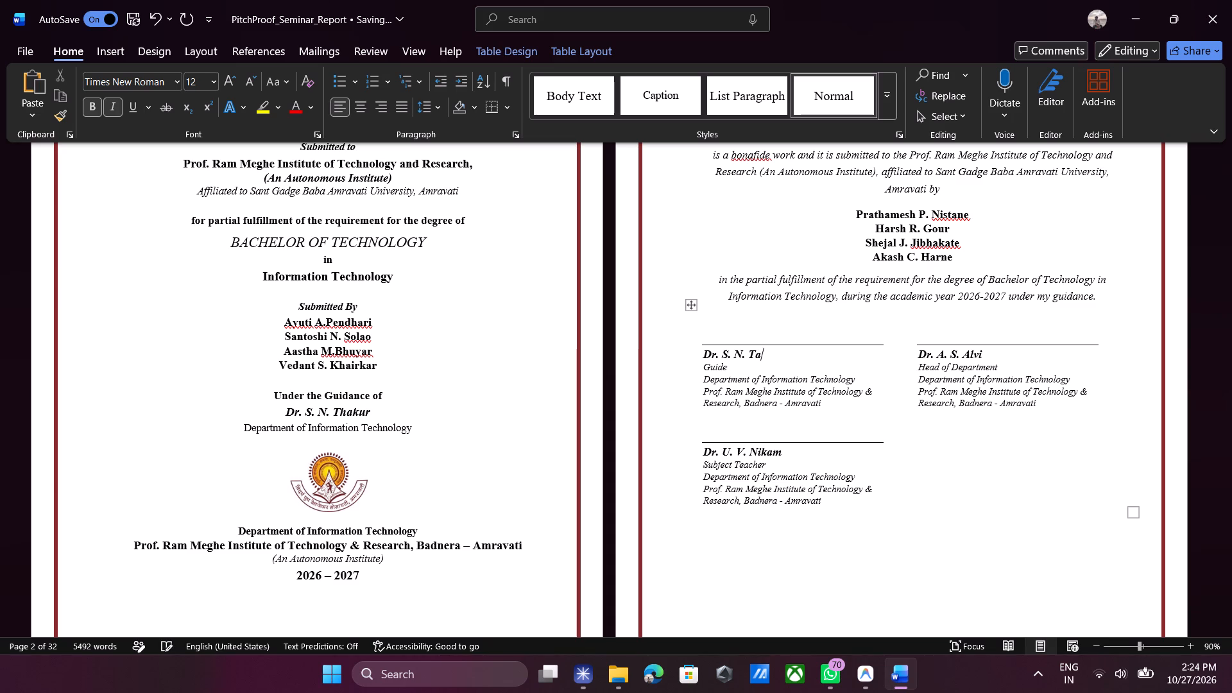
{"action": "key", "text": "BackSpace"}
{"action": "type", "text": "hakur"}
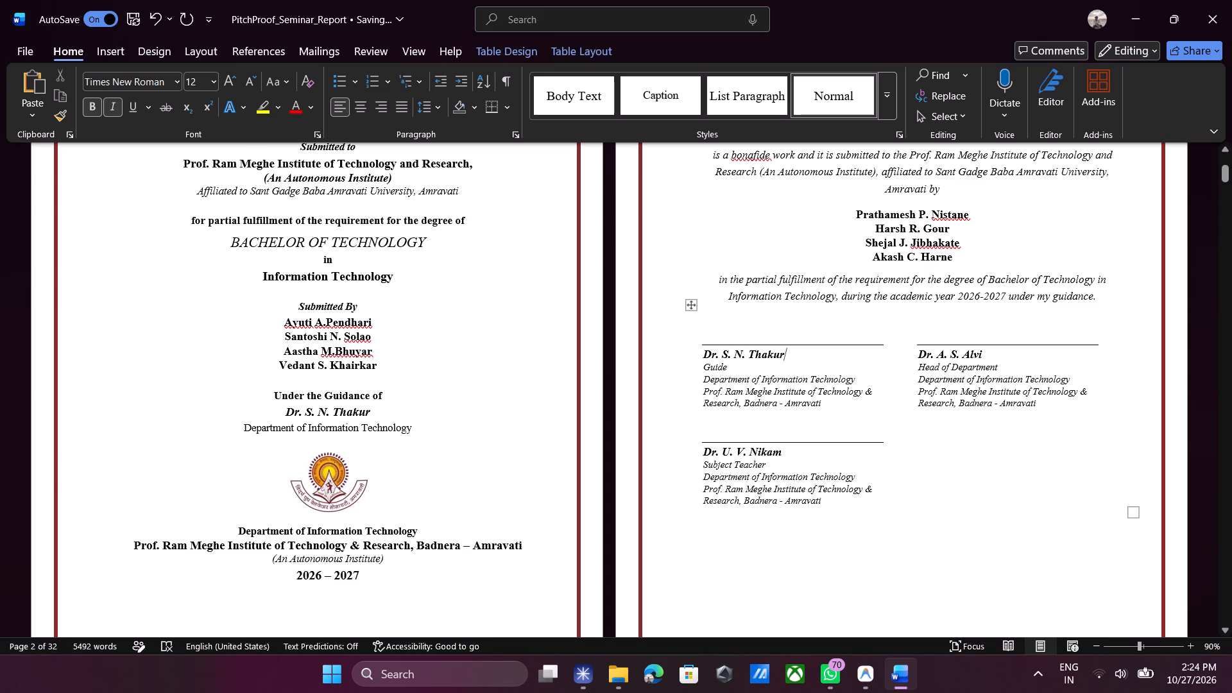
Delete the four old student names below "Amravati by" on the Certificate page.
{"action": "scroll", "coordinate": [973, 343], "scroll_direction": "up", "scroll_amount": 1}
{"action": "scroll", "coordinate": [973, 343], "scroll_direction": "down", "scroll_amount": 2}
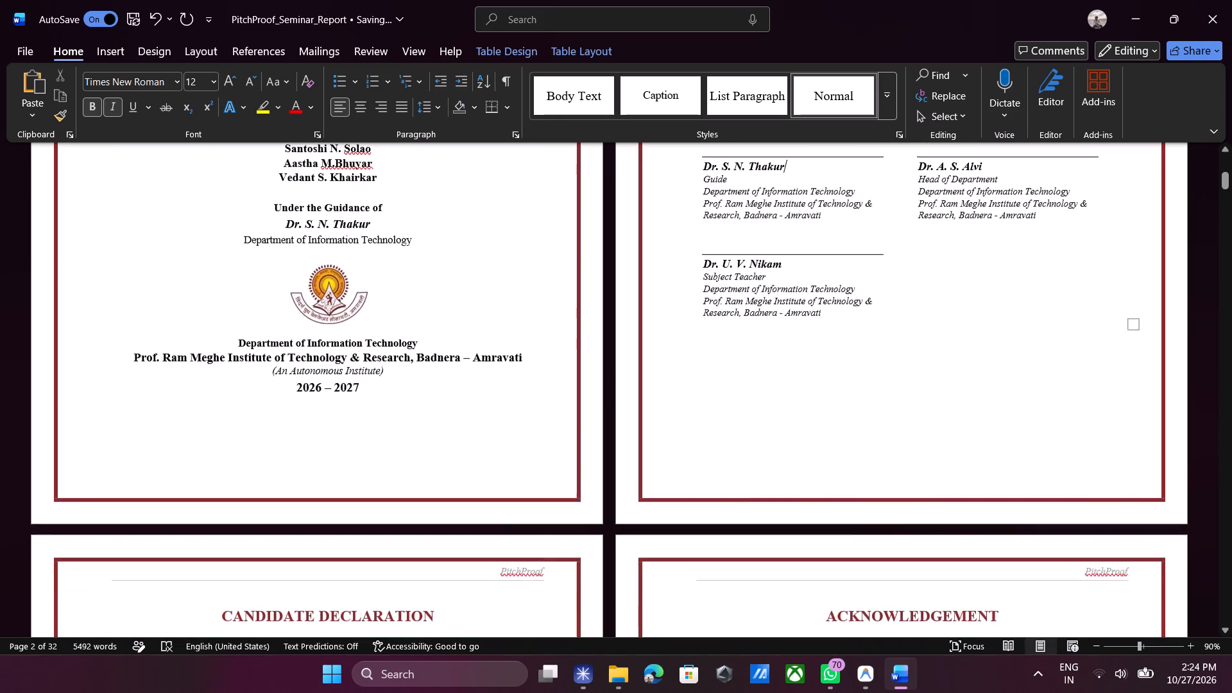
{"action": "scroll", "coordinate": [973, 343], "scroll_direction": "up", "scroll_amount": 1}
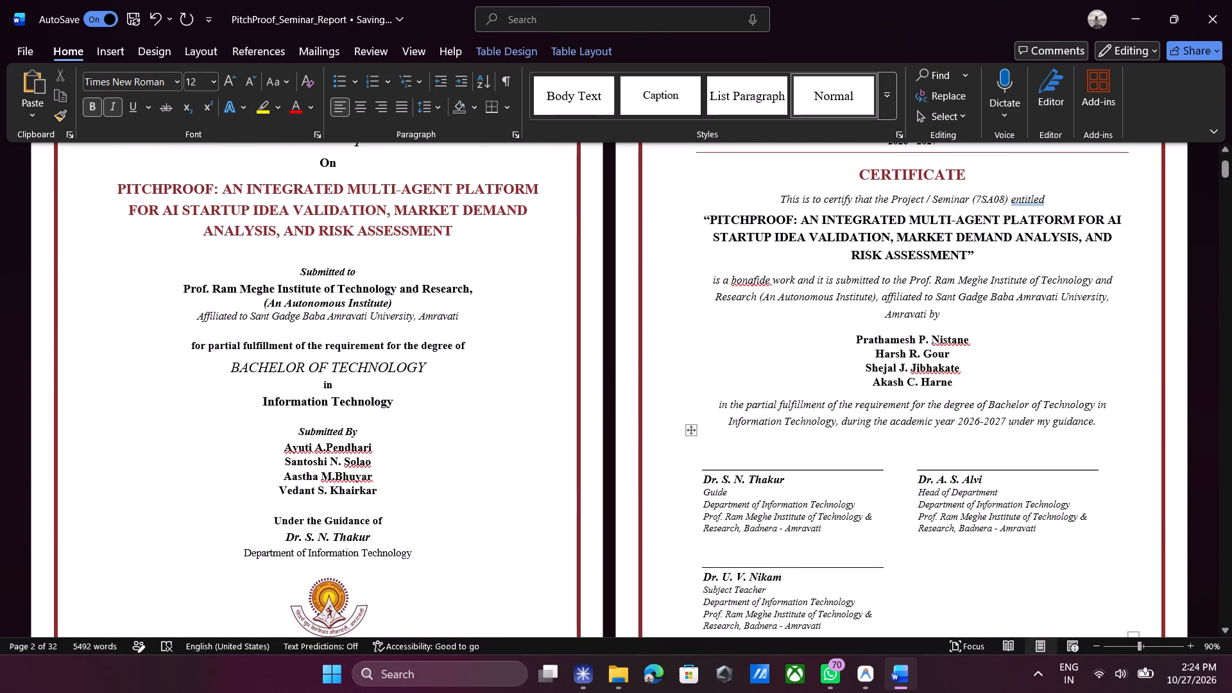
{"action": "left_click_drag", "start_coordinate": [856, 338], "coordinate": [970, 393]}
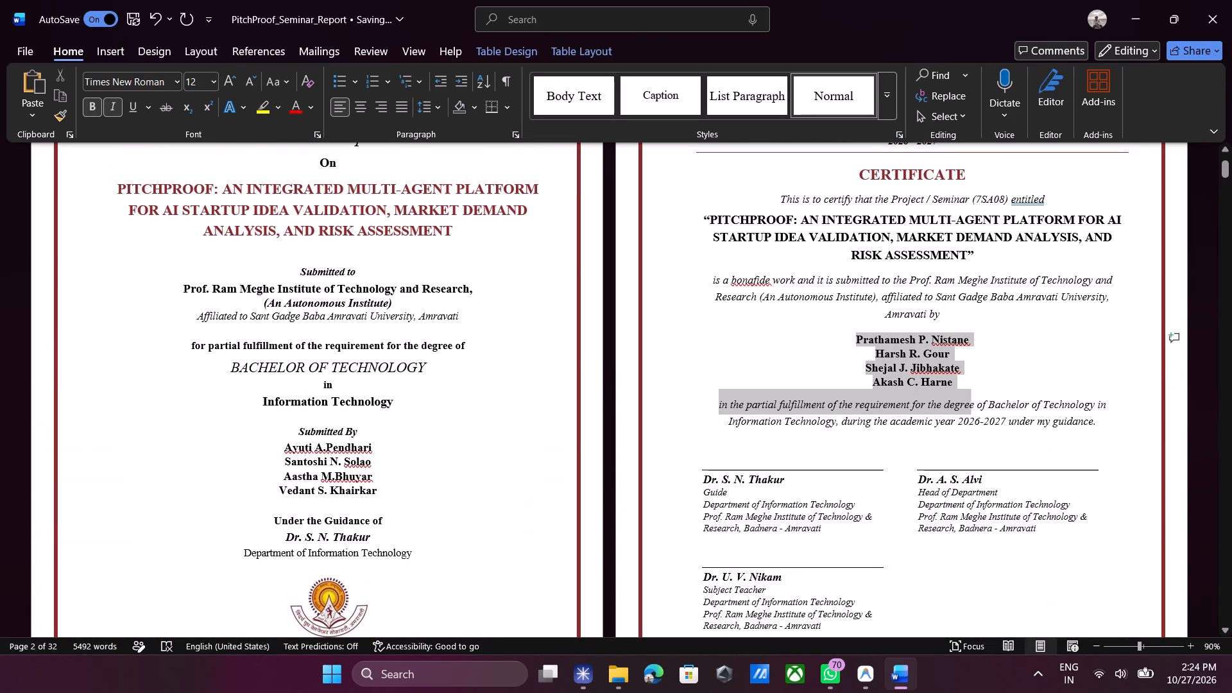
{"action": "left_click_drag", "start_coordinate": [970, 393], "coordinate": [966, 375]}
{"action": "key", "text": "BackSpace"}
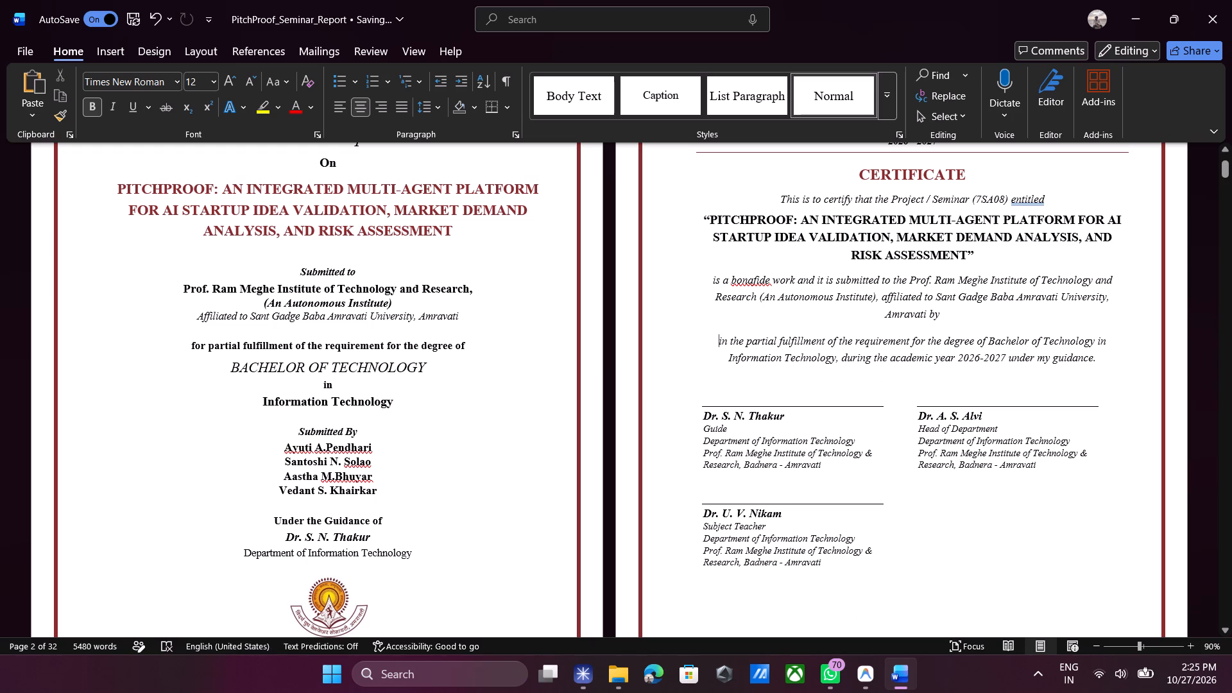
Copy the four student names under Submitted By on the title page and paste them before "in the partial fulfillment" on the Certificate page.
{"action": "left_click_drag", "start_coordinate": [278, 449], "coordinate": [383, 488]}
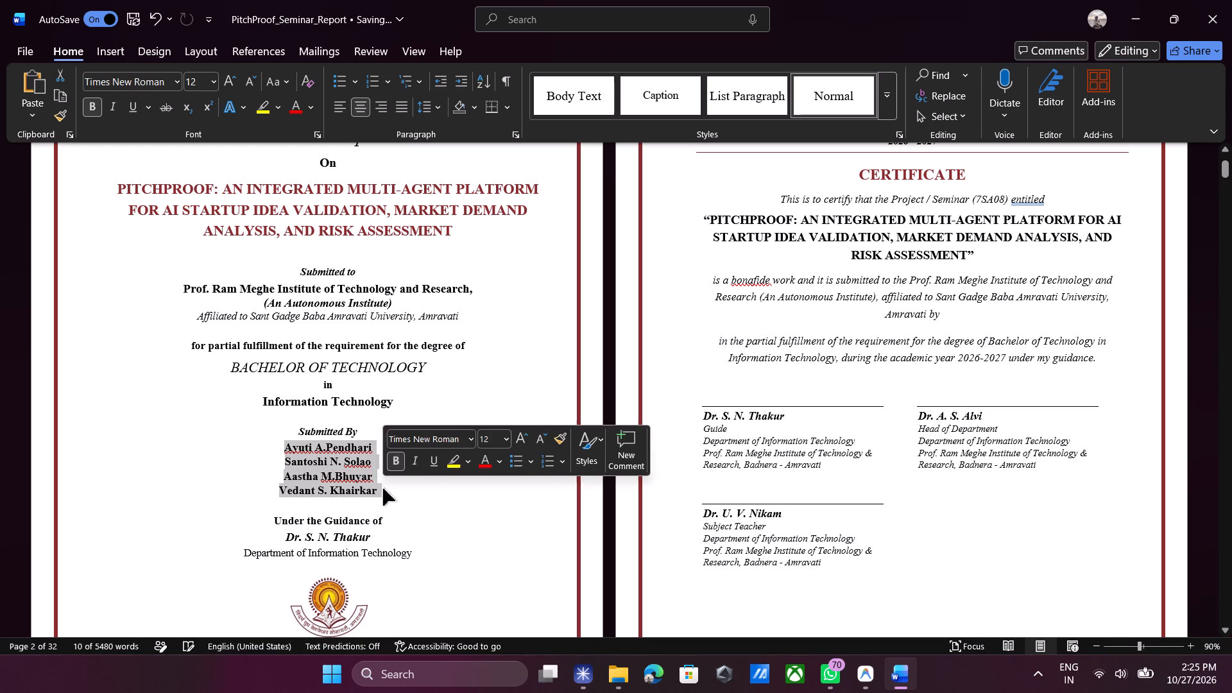
{"action": "right_click", "coordinate": [383, 488]}
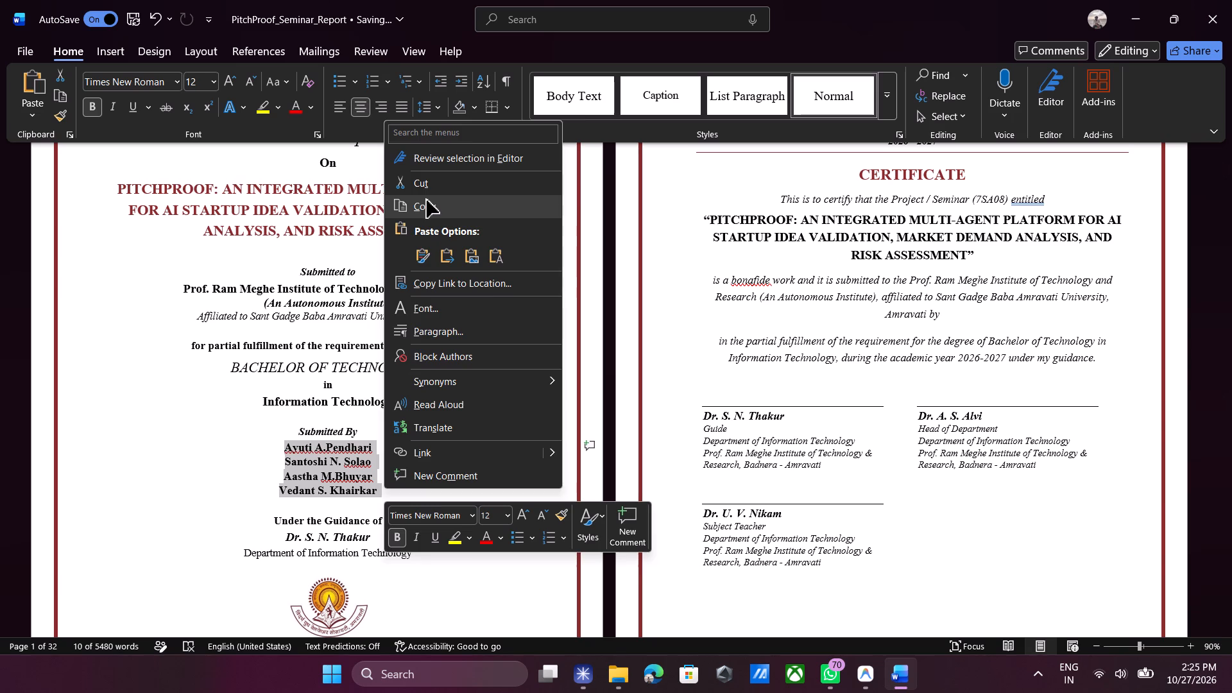
{"action": "left_click", "coordinate": [427, 200]}
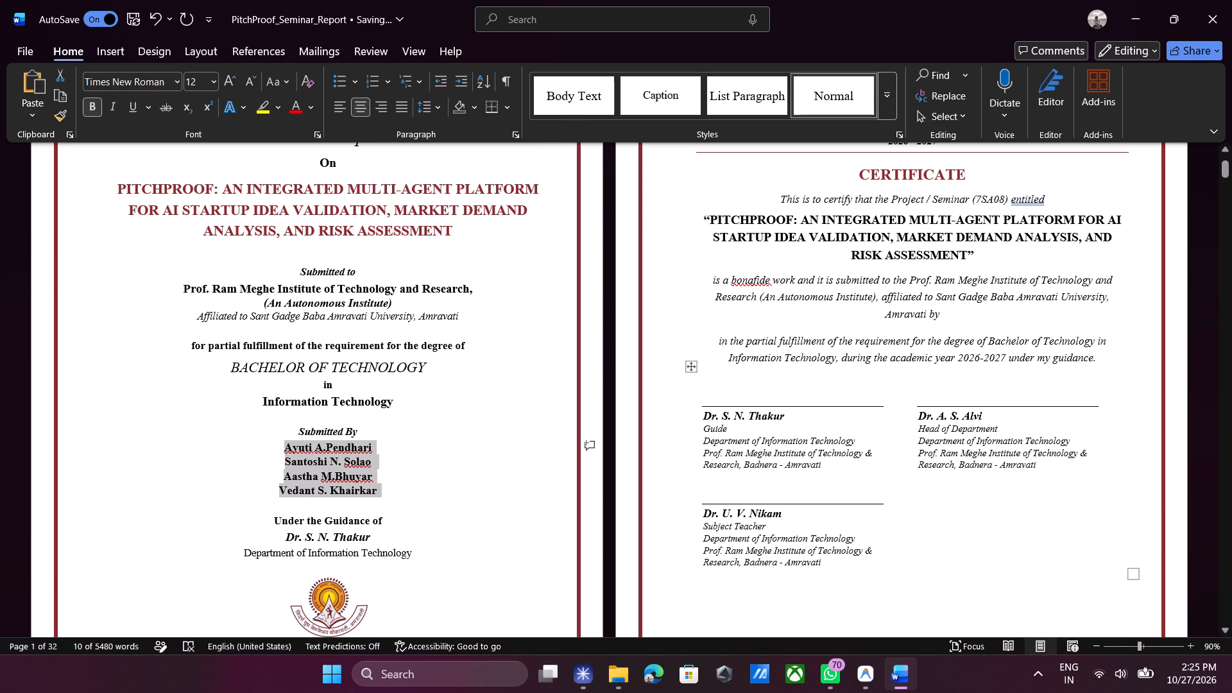
{"action": "left_click", "coordinate": [715, 344]}
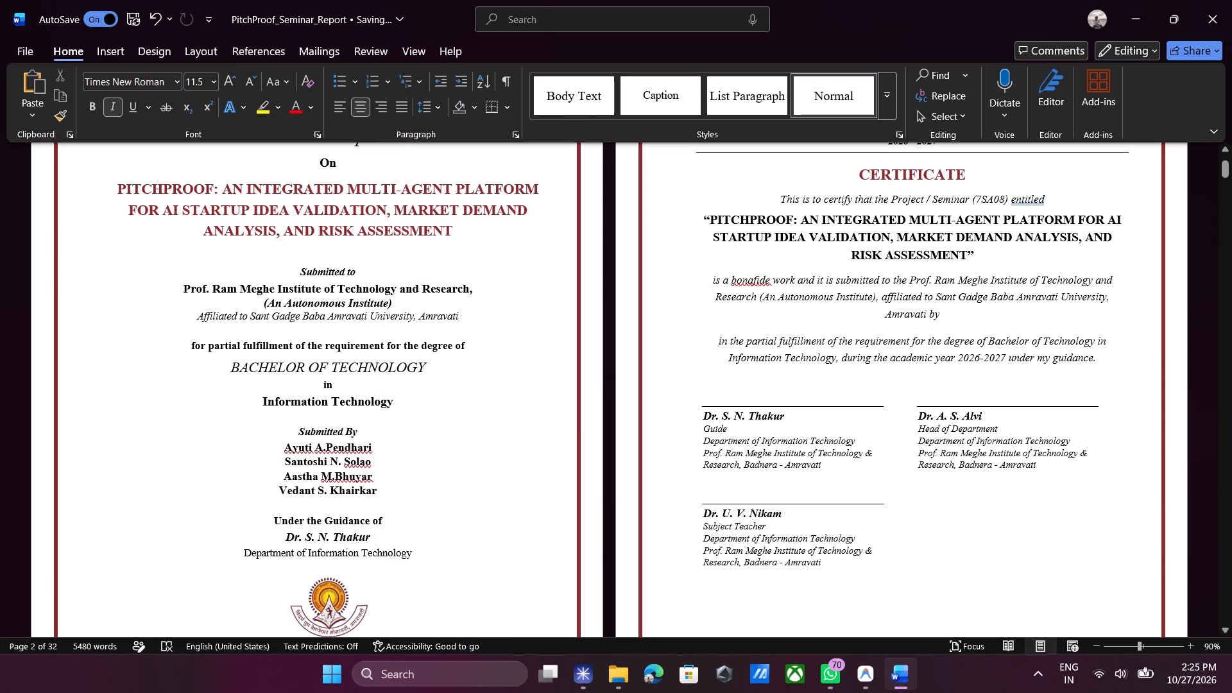
{"action": "key", "text": "ctrl+v"}
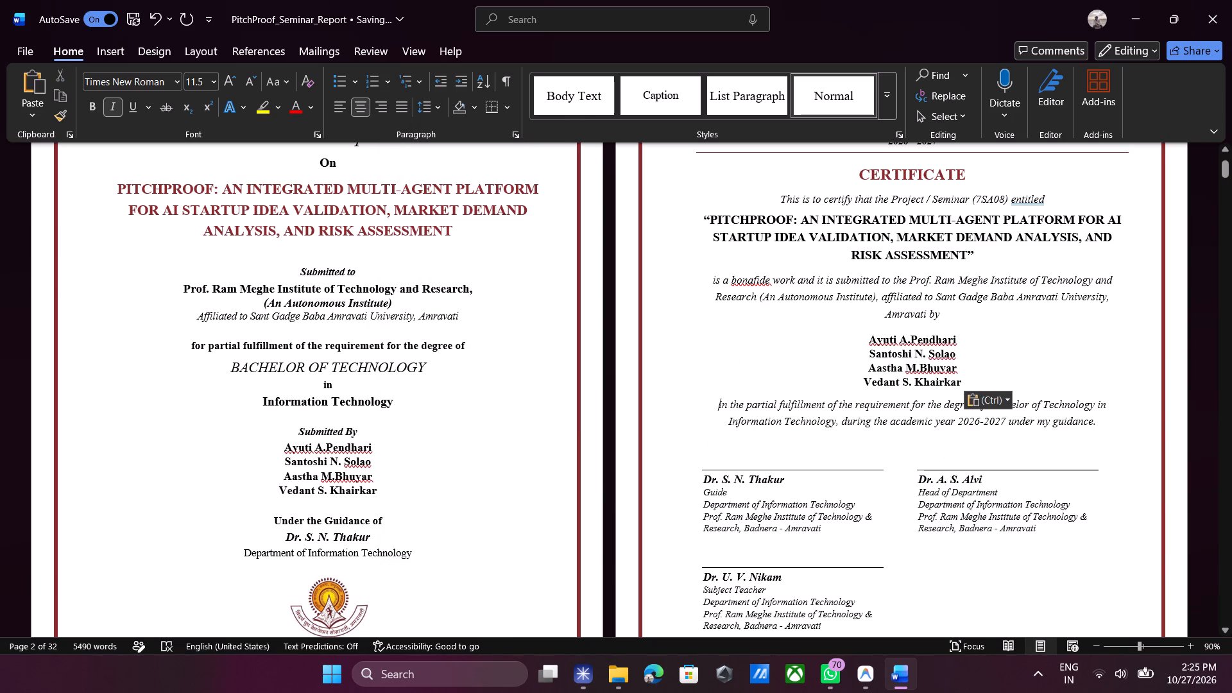
Replace the supervisor's name at the end of the Candidate Declaration's first paragraph with the new guide's name, keeping the Dr. title.
{"action": "scroll", "coordinate": [783, 460], "scroll_direction": "down", "scroll_amount": 1}
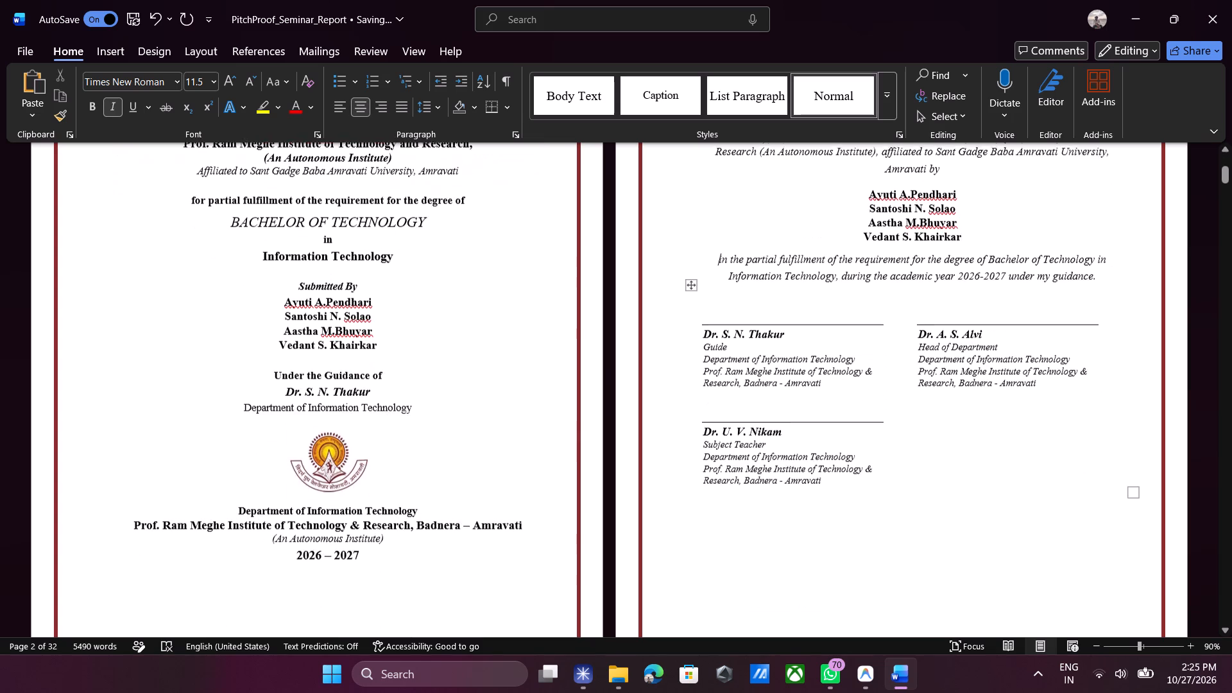
{"action": "scroll", "coordinate": [783, 460], "scroll_direction": "down", "scroll_amount": 2}
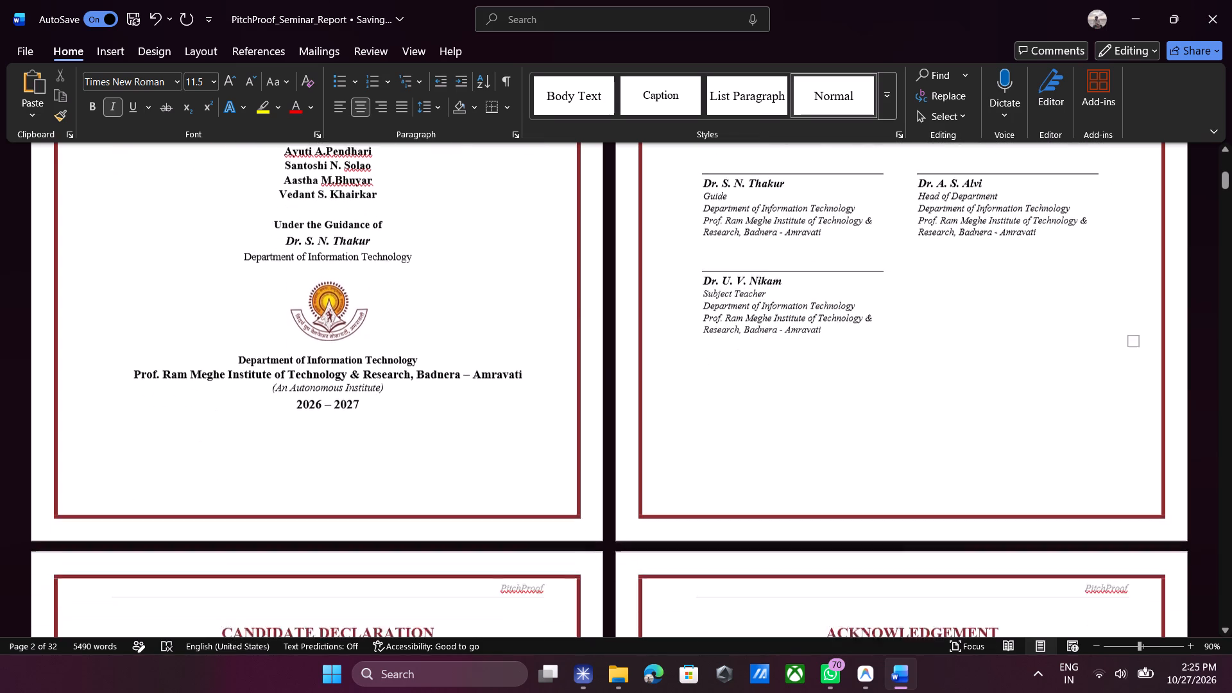
{"action": "scroll", "coordinate": [783, 460], "scroll_direction": "down", "scroll_amount": 3}
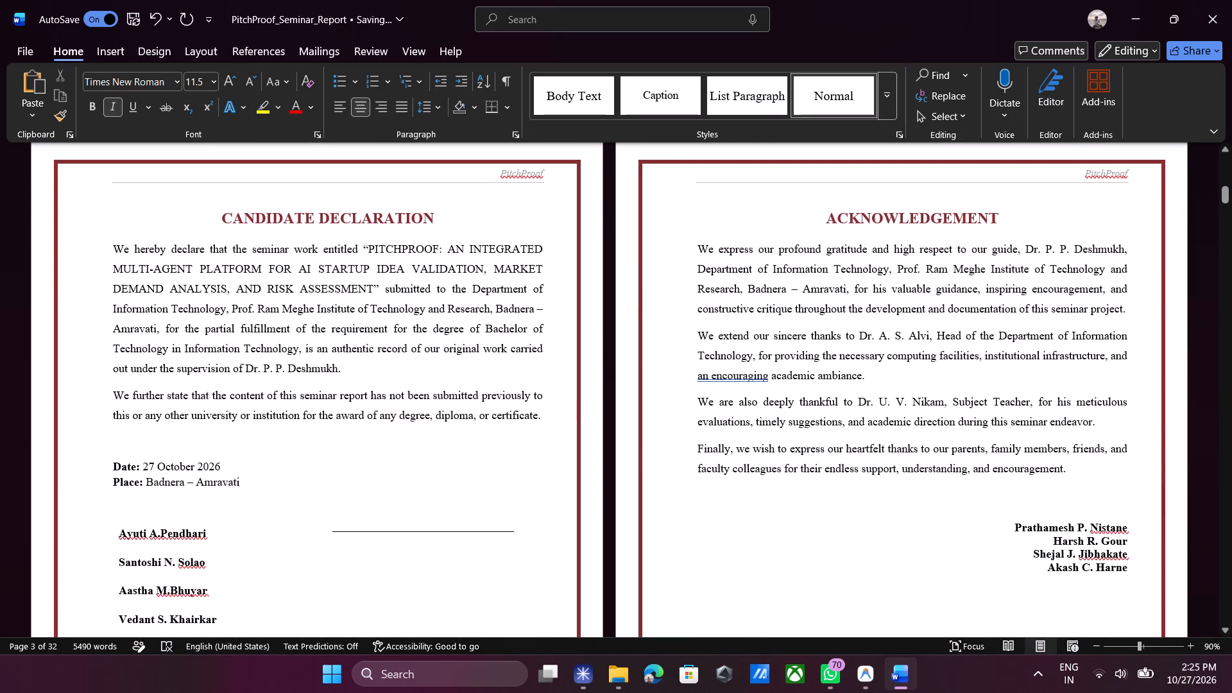
{"action": "left_click", "coordinate": [346, 366]}
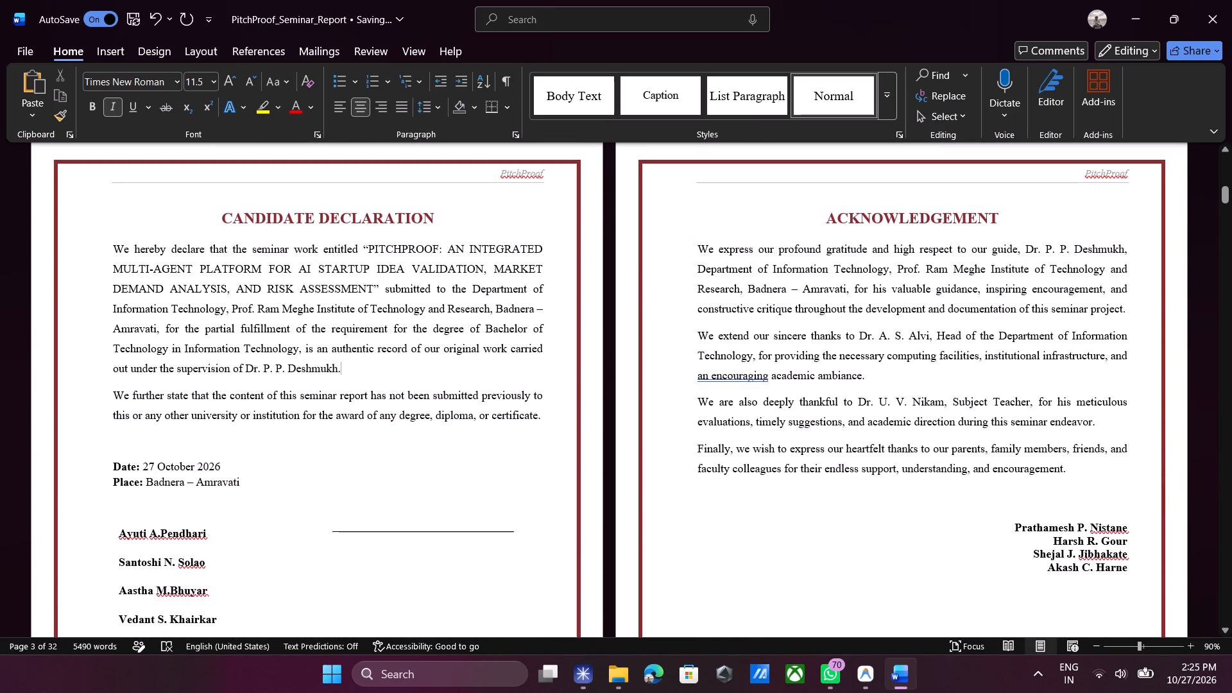
{"action": "key", "text": "Left"}
{"action": "key", "text": "BackSpace"}
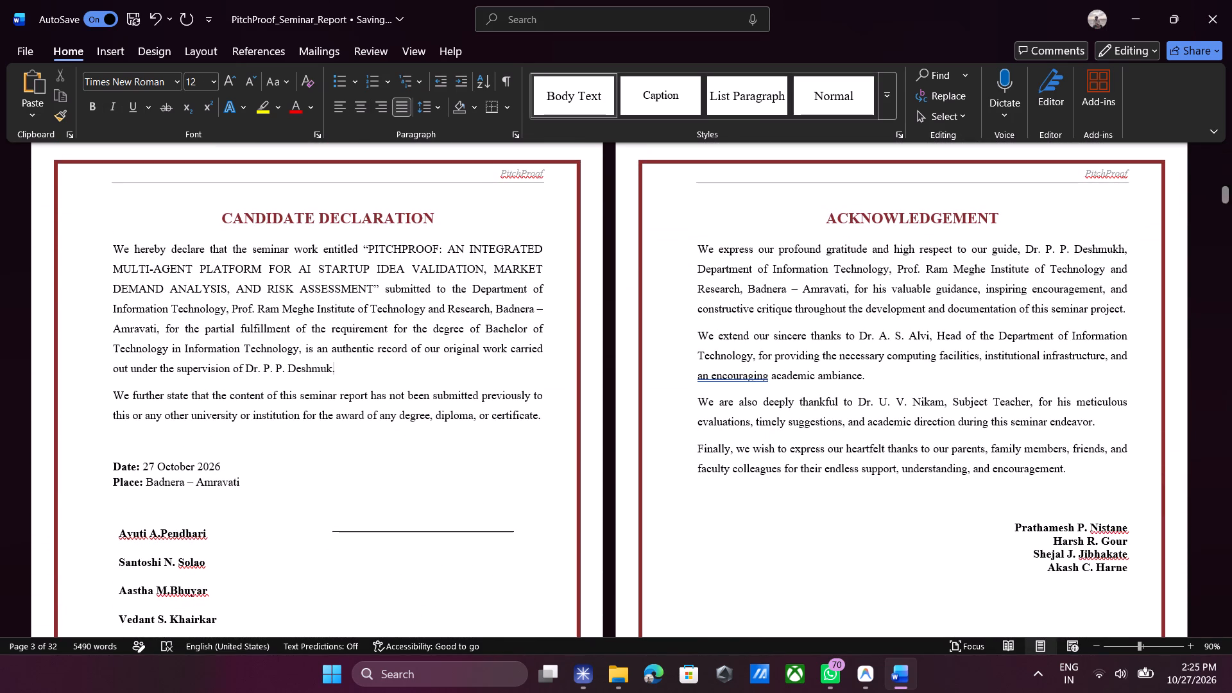
{"action": "key", "text": "BackSpace"}
{"action": "key", "text": "BackSpace"}
{"action": "key", "text": "BackSpace"}
{"action": "key", "text": "BackSpace"}
{"action": "key", "text": "BackSpace"}
{"action": "key", "text": "BackSpace"}
{"action": "key", "text": "BackSpace"}
{"action": "key", "text": "BackSpace"}
{"action": "key", "text": "BackSpace"}
{"action": "key", "text": "BackSpace"}
{"action": "key", "text": "BackSpace"}
{"action": "key", "text": "BackSpace"}
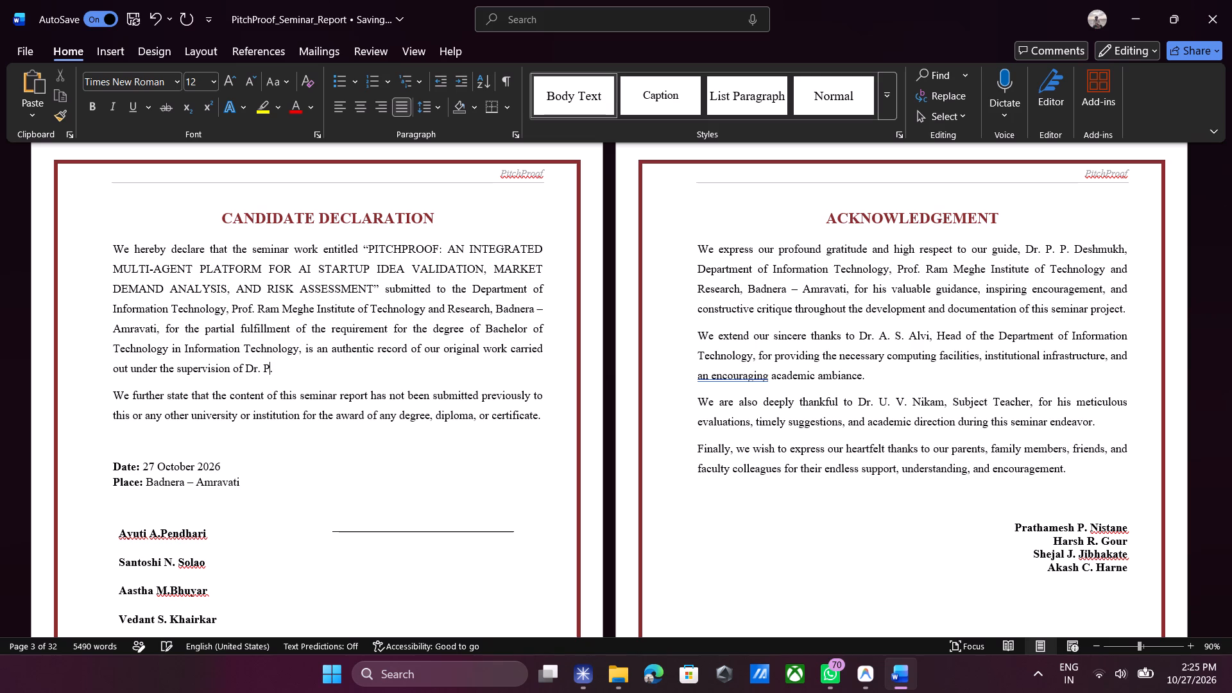
{"action": "key", "text": "BackSpace"}
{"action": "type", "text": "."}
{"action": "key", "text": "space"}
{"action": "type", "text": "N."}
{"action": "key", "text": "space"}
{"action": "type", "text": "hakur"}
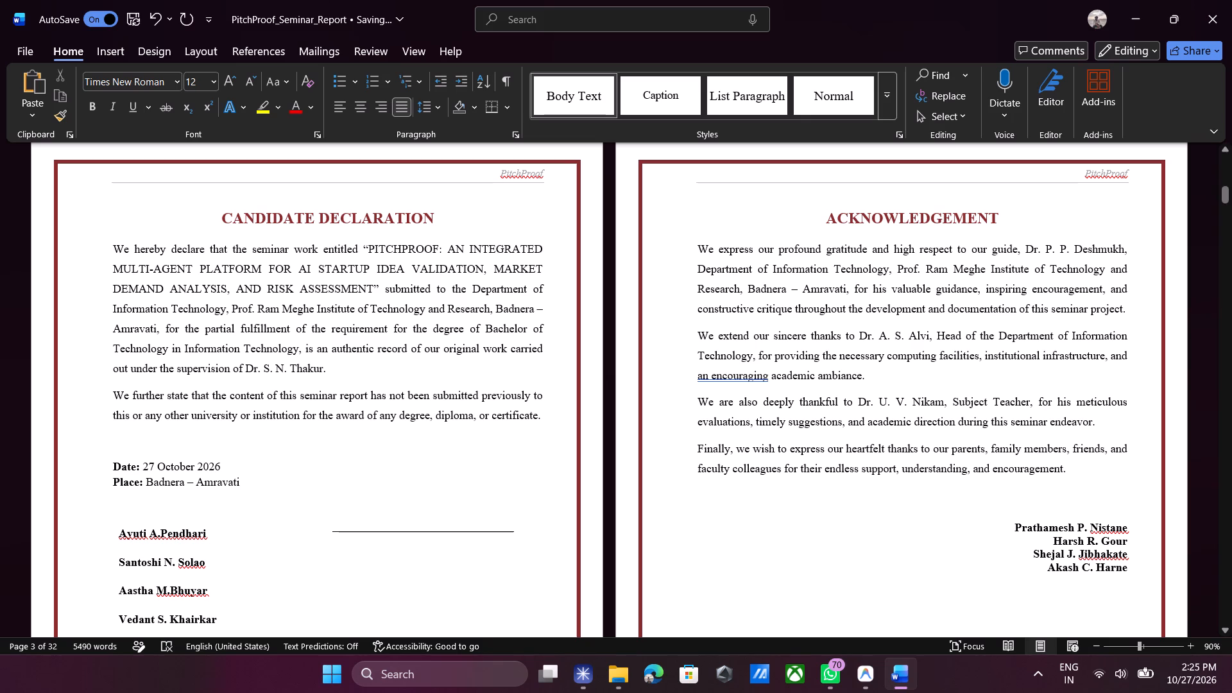
Replace the guide's name in the first sentence of the Acknowledgement with the new guide's name.
{"action": "left_click", "coordinate": [1124, 246]}
{"action": "key", "text": "BackSpace"}
{"action": "key", "text": "BackSpace"}
{"action": "key", "text": "BackSpace"}
{"action": "key", "text": "BackSpace"}
{"action": "key", "text": "BackSpace"}
{"action": "key", "text": "BackSpace"}
{"action": "key", "text": "BackSpace"}
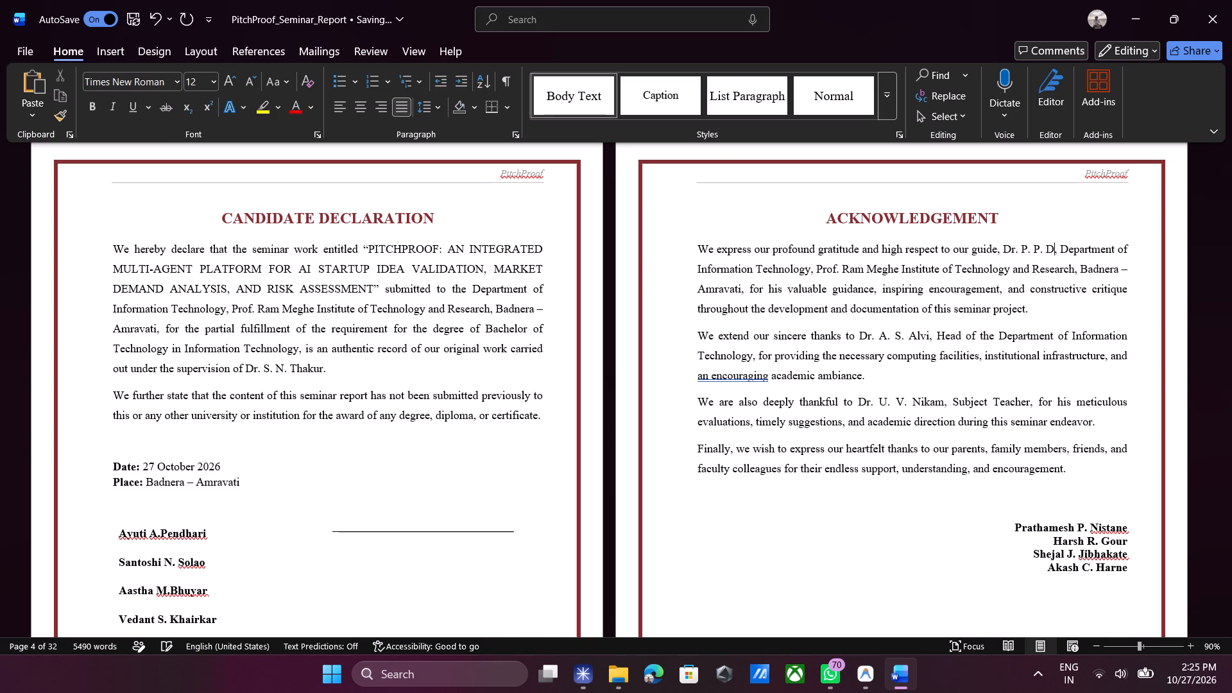
{"action": "key", "text": "BackSpace"}
{"action": "key", "text": "BackSpace"}
{"action": "key", "text": "BackSpace"}
{"action": "key", "text": "BackSpace"}
{"action": "key", "text": "BackSpace"}
{"action": "key", "text": "BackSpace"}
{"action": "key", "text": "BackSpace"}
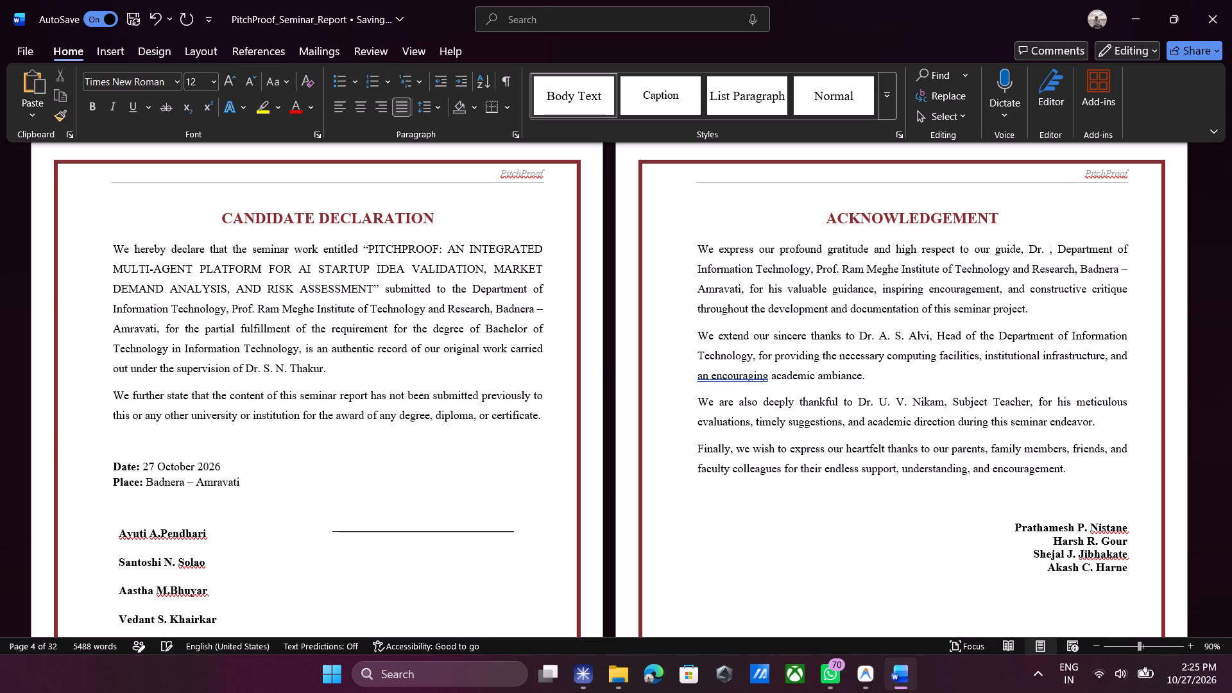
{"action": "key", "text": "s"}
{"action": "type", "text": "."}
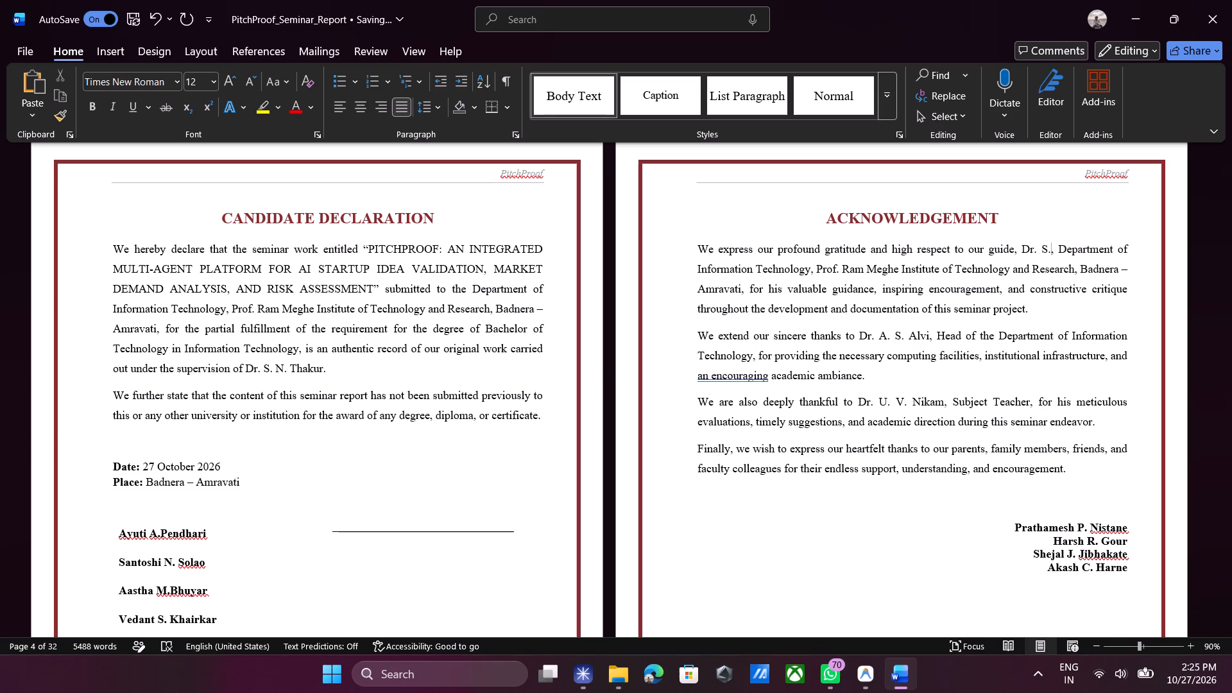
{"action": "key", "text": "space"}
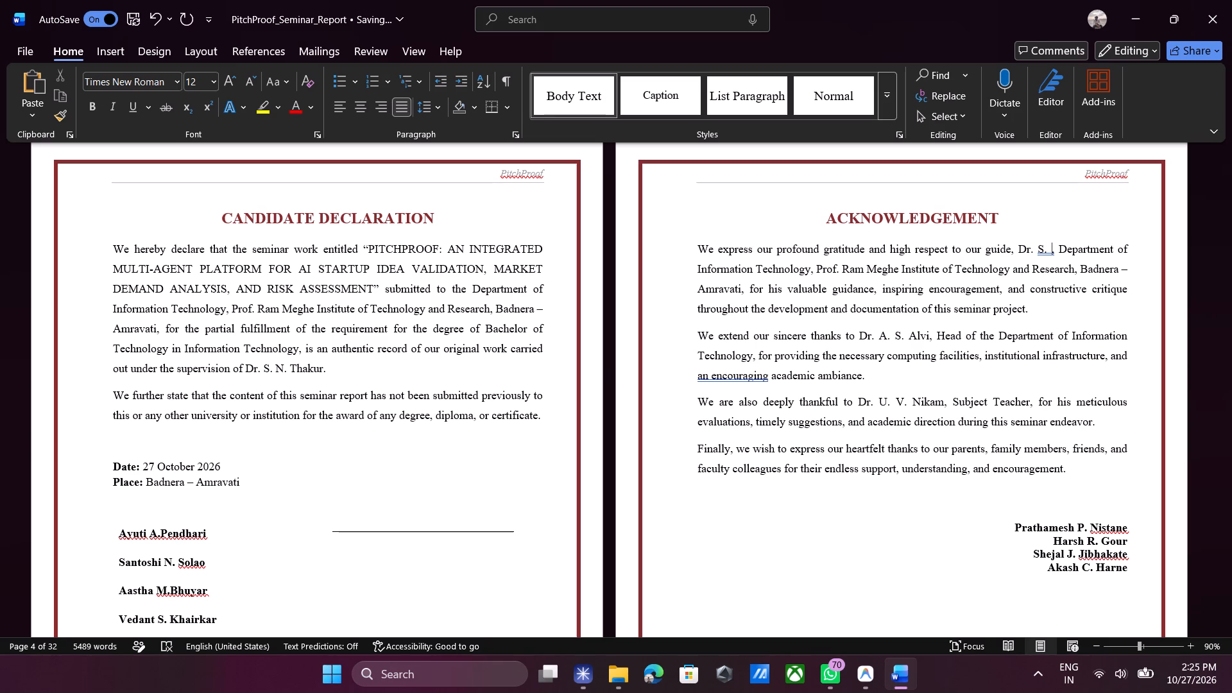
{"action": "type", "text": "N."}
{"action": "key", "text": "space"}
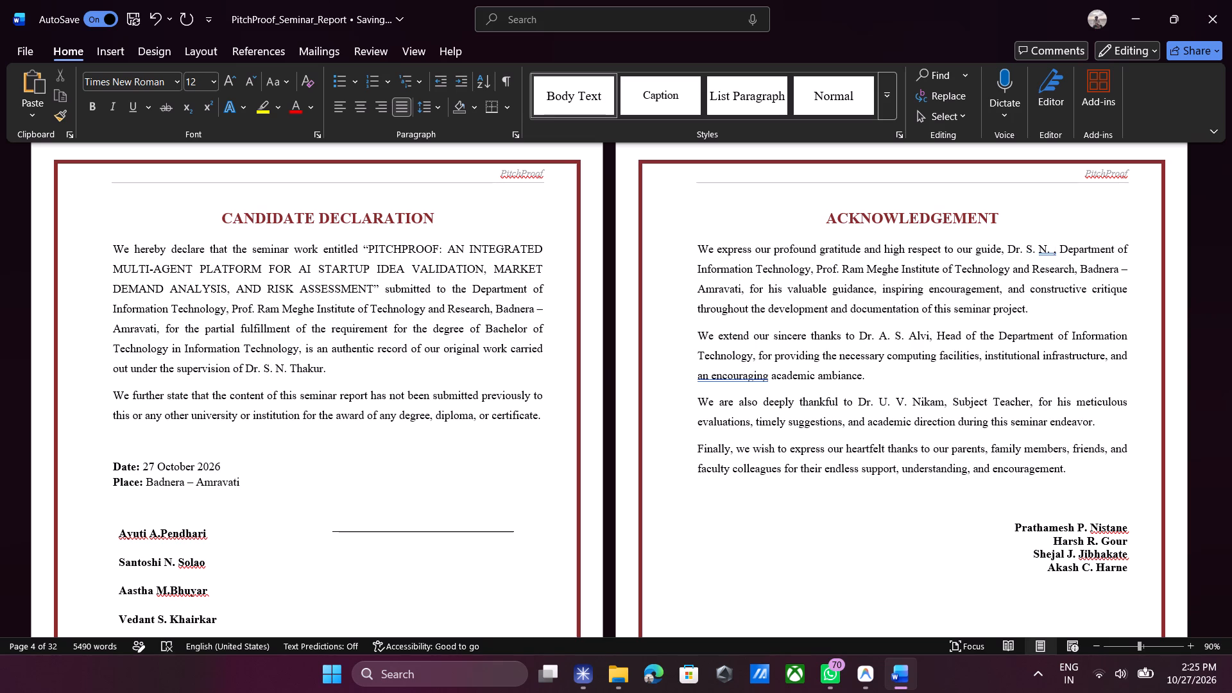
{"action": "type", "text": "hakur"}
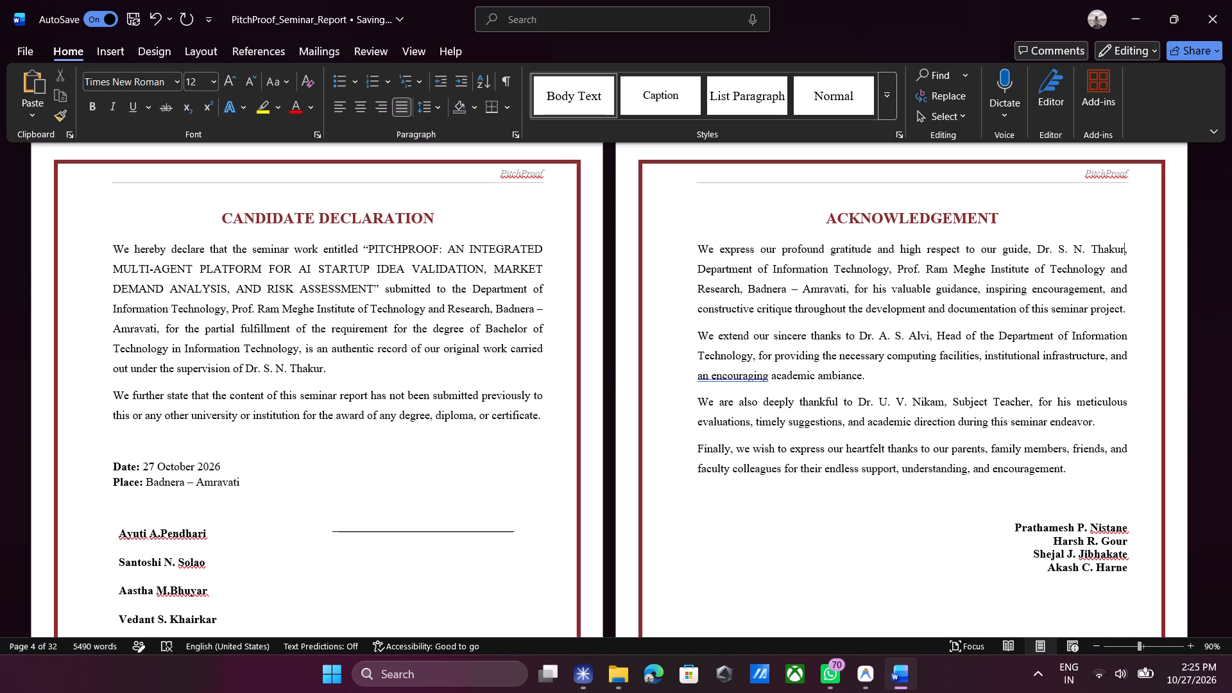
Delete the four old student names at the end of the Acknowledgement.
{"action": "scroll", "coordinate": [1124, 246], "scroll_direction": "down", "scroll_amount": 2}
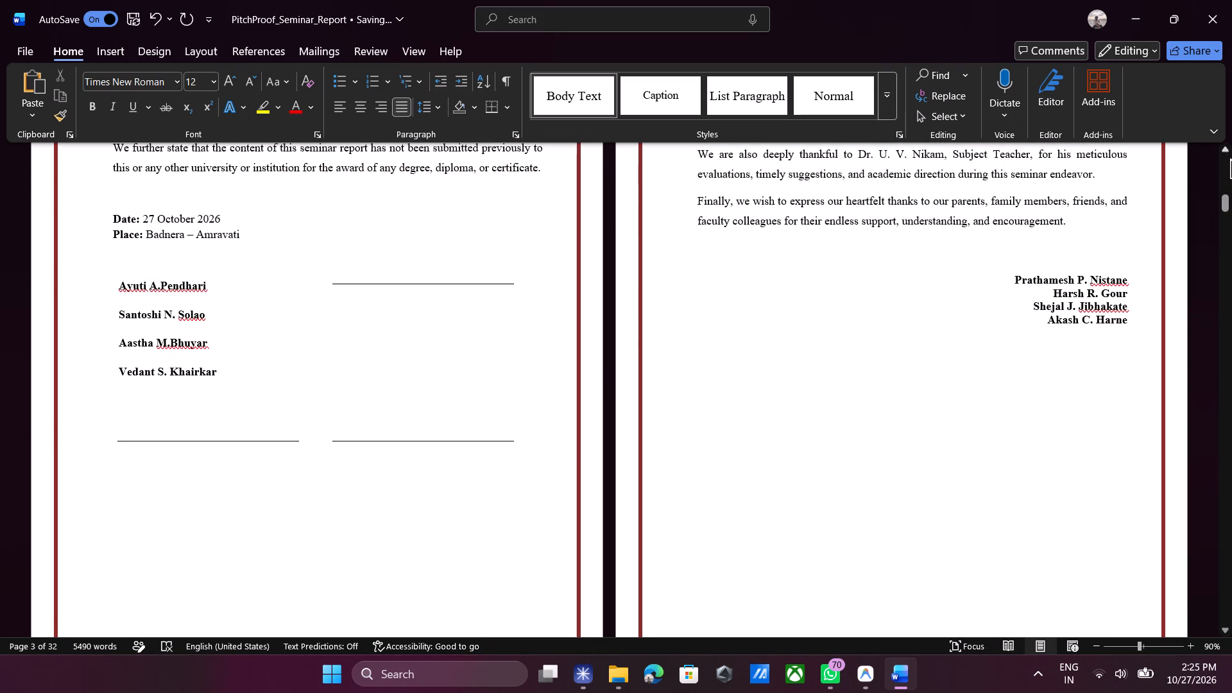
{"action": "left_click_drag", "start_coordinate": [1010, 276], "coordinate": [1124, 316]}
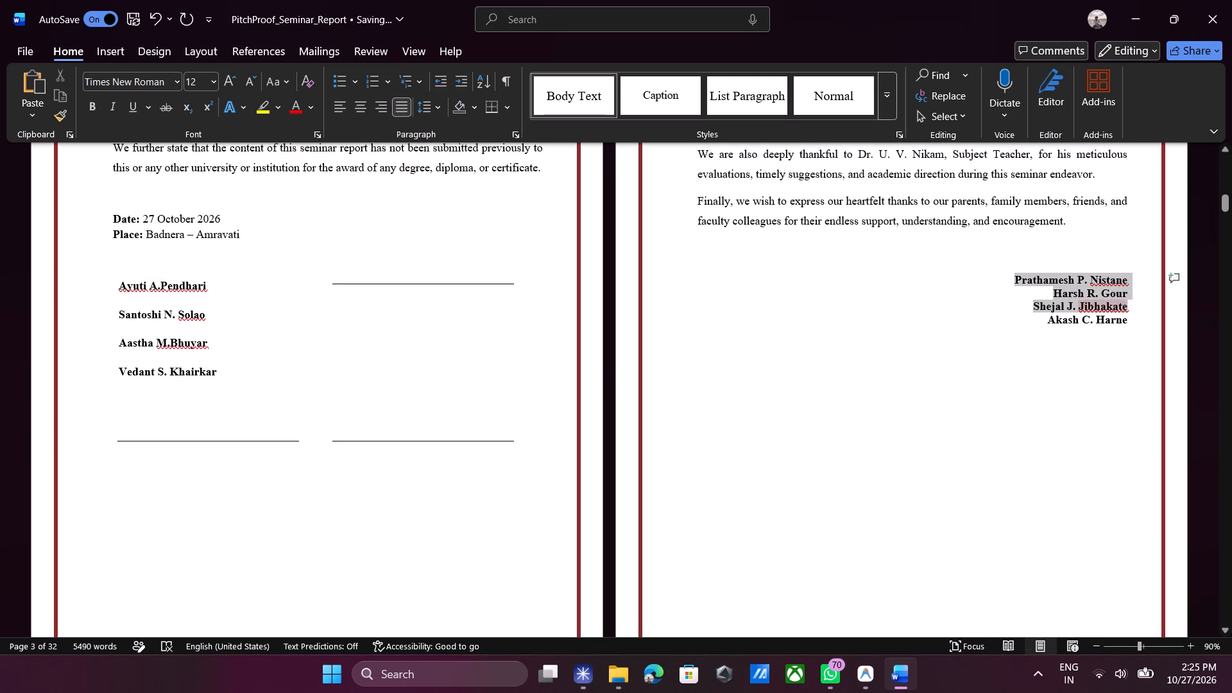
{"action": "left_click_drag", "start_coordinate": [1124, 316], "coordinate": [1132, 328]}
{"action": "key", "text": "BackSpace"}
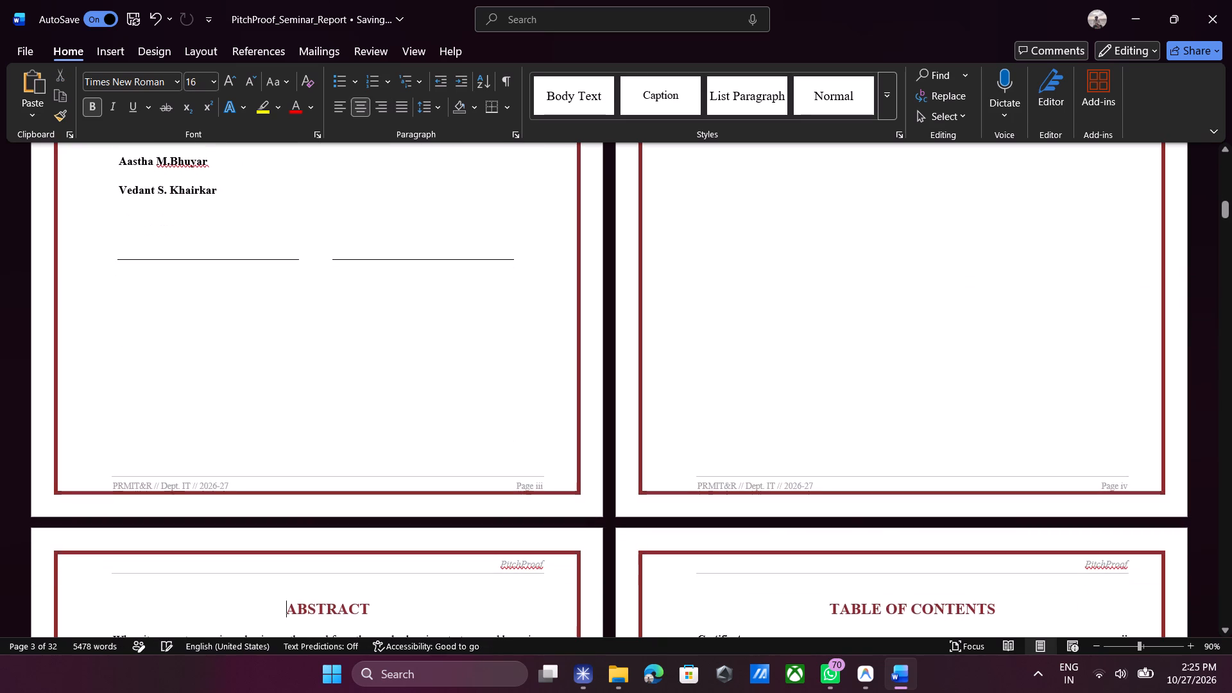
Copy the four new student names from the certificate page and paste them below the Acknowledgement's closing paragraph.
{"action": "scroll", "coordinate": [1132, 328], "scroll_direction": "up", "scroll_amount": 6}
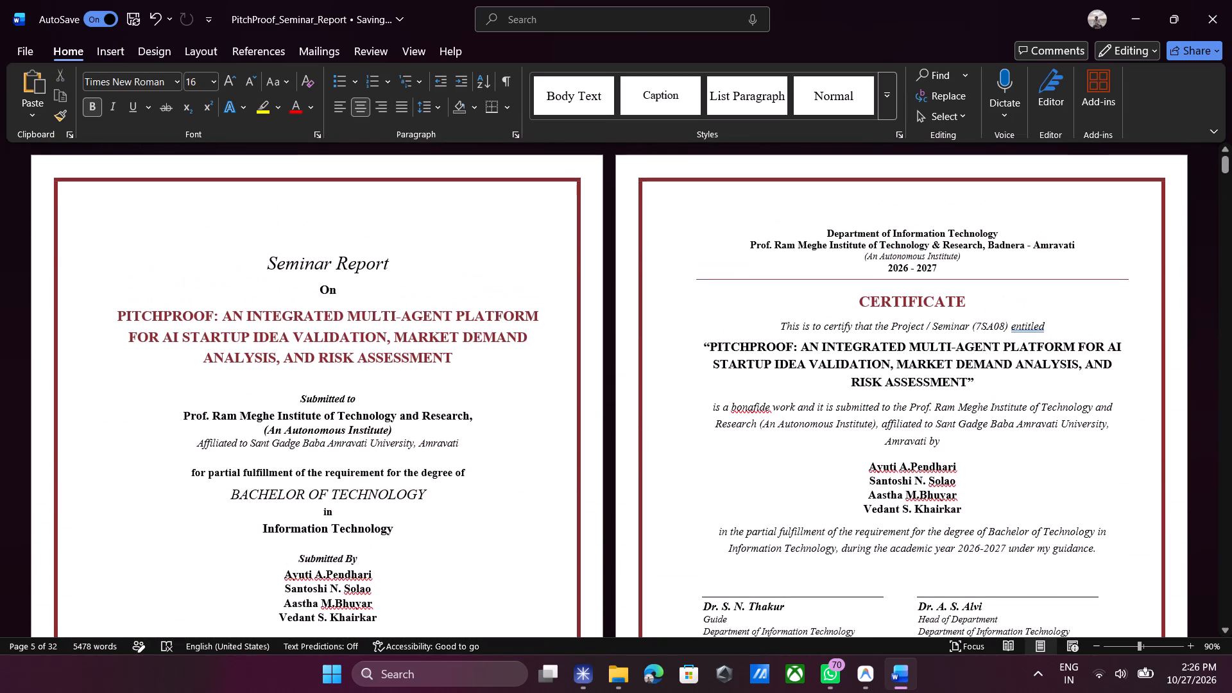
{"action": "scroll", "coordinate": [1132, 328], "scroll_direction": "down", "scroll_amount": 1}
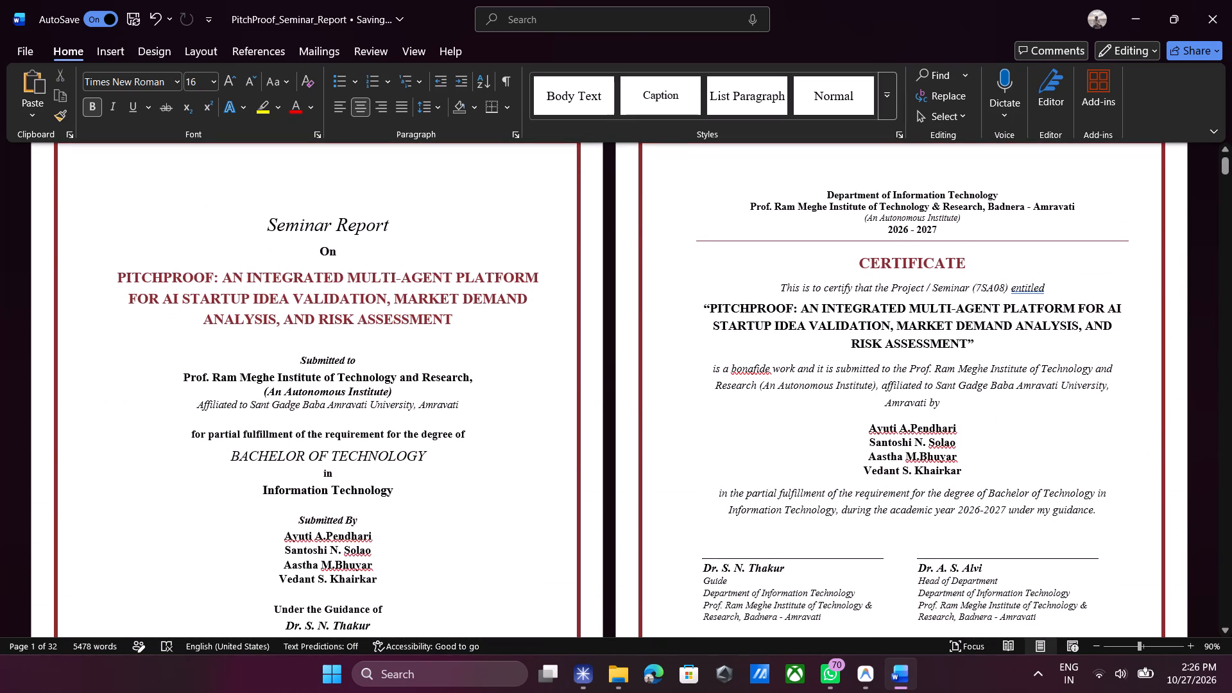
{"action": "left_click_drag", "start_coordinate": [862, 429], "coordinate": [963, 464]}
{"action": "right_click", "coordinate": [963, 464]}
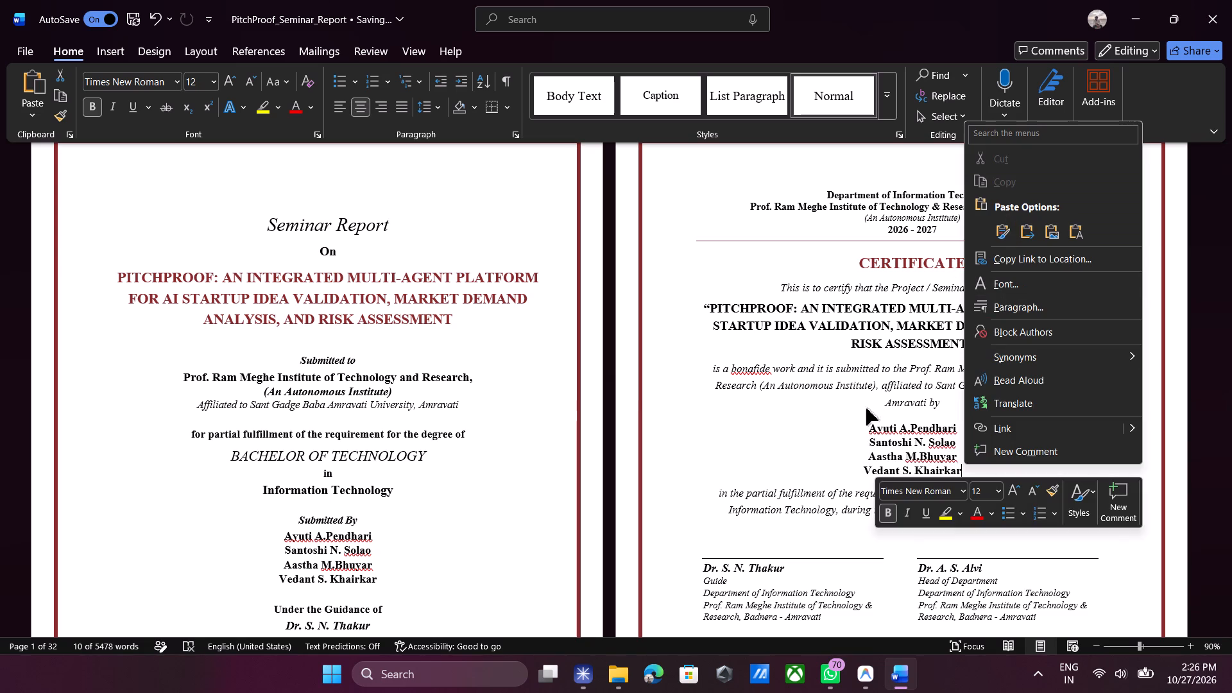
{"action": "left_click", "coordinate": [865, 409]}
{"action": "scroll", "coordinate": [865, 409], "scroll_direction": "down", "scroll_amount": 5}
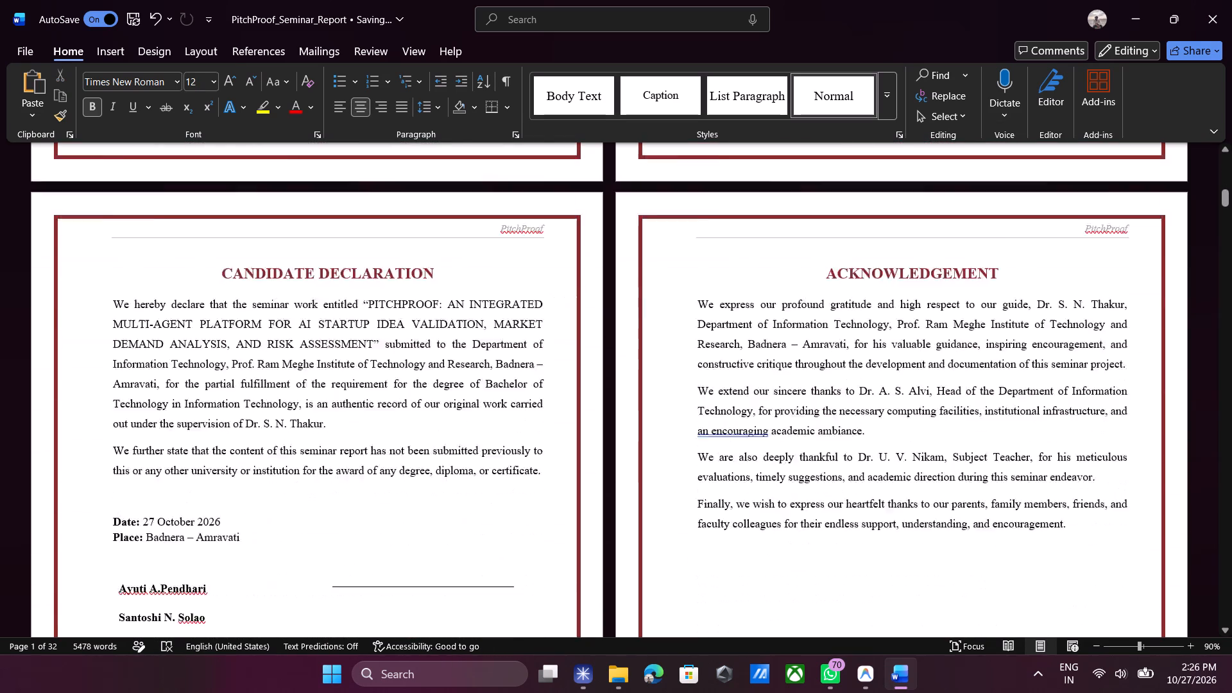
{"action": "scroll", "coordinate": [865, 409], "scroll_direction": "down", "scroll_amount": 1}
{"action": "left_click", "coordinate": [1026, 269]}
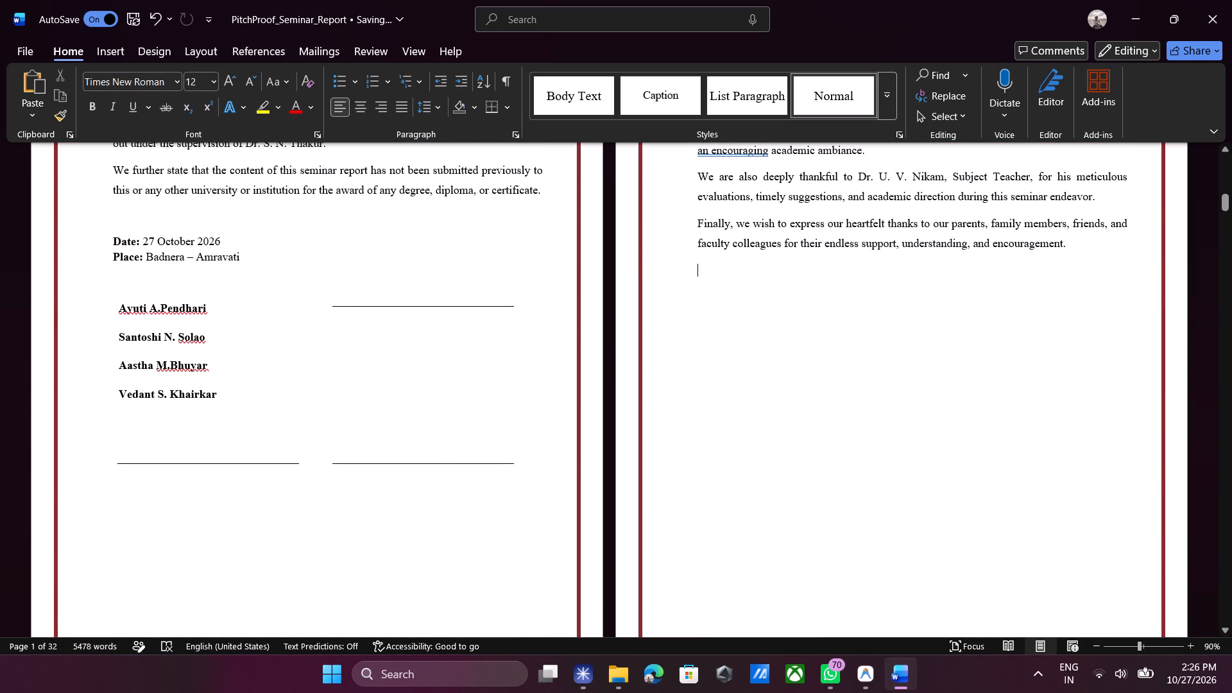
{"action": "key", "text": "ctrl+v"}
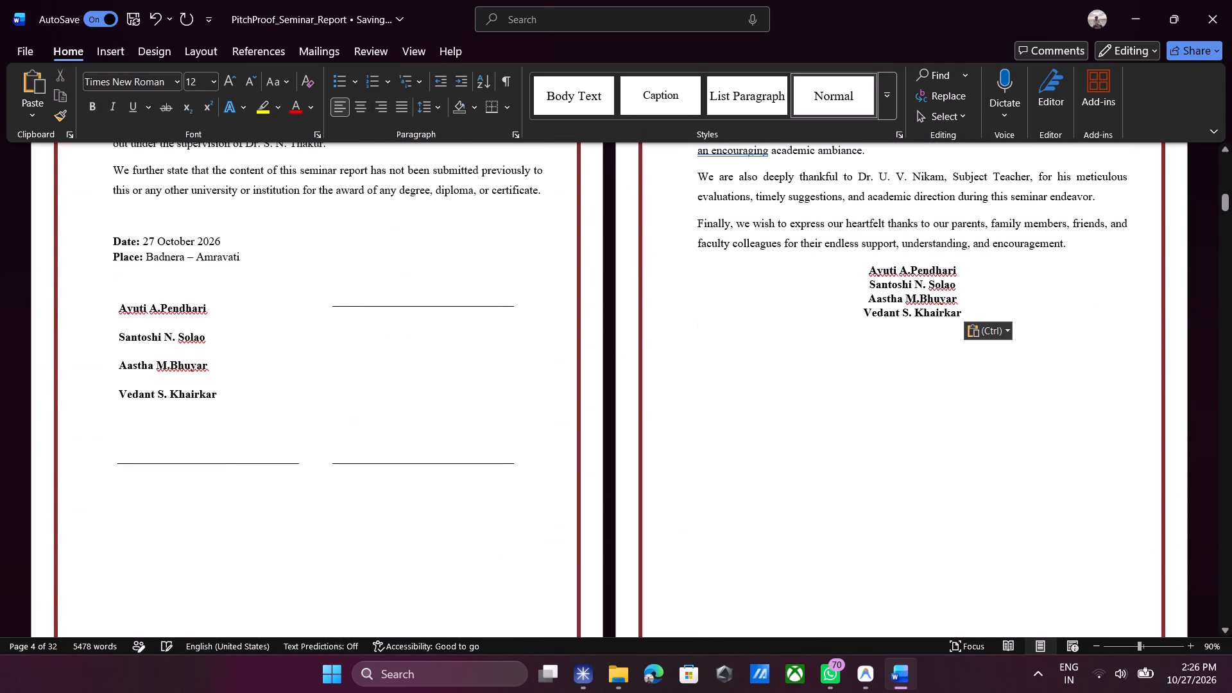
Shift the first student name below the Acknowledgement toward the right side of the page with leading spaces.
{"action": "left_click", "coordinate": [857, 269]}
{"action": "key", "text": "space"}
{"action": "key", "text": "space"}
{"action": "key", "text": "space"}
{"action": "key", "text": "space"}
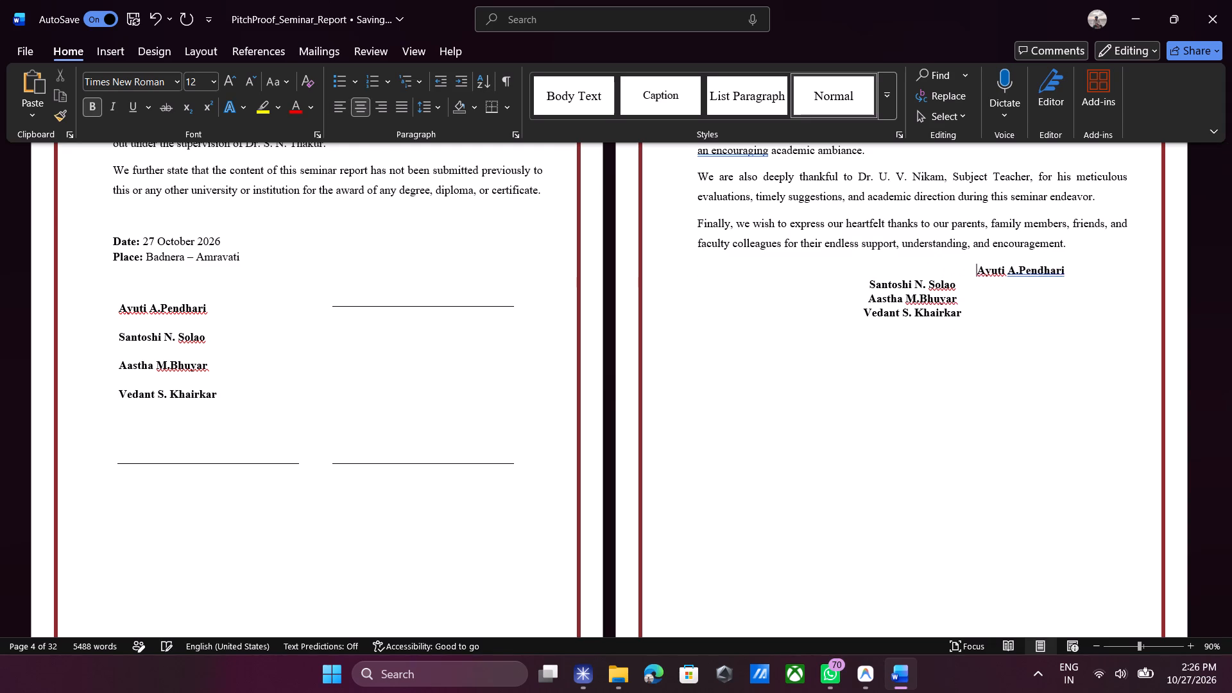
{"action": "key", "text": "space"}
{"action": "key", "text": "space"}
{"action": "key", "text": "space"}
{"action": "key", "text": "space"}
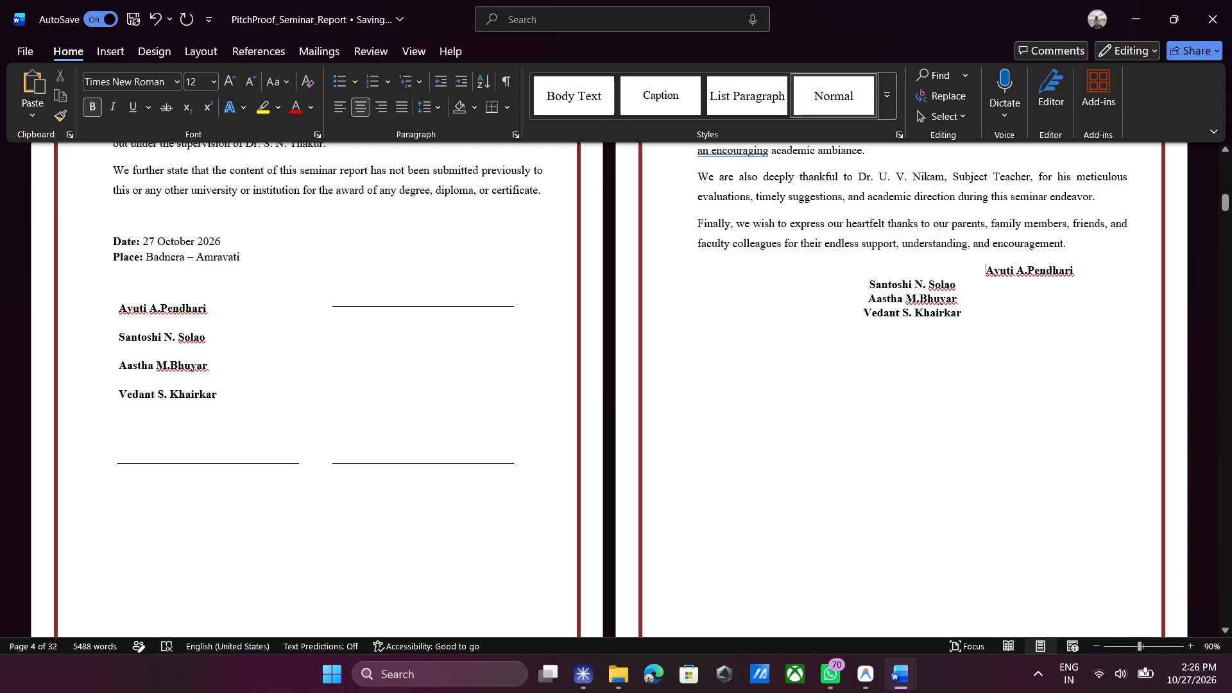
Shift the second student name in the Acknowledgement with leading spaces so it sits under the first name.
{"action": "left_click", "coordinate": [864, 284]}
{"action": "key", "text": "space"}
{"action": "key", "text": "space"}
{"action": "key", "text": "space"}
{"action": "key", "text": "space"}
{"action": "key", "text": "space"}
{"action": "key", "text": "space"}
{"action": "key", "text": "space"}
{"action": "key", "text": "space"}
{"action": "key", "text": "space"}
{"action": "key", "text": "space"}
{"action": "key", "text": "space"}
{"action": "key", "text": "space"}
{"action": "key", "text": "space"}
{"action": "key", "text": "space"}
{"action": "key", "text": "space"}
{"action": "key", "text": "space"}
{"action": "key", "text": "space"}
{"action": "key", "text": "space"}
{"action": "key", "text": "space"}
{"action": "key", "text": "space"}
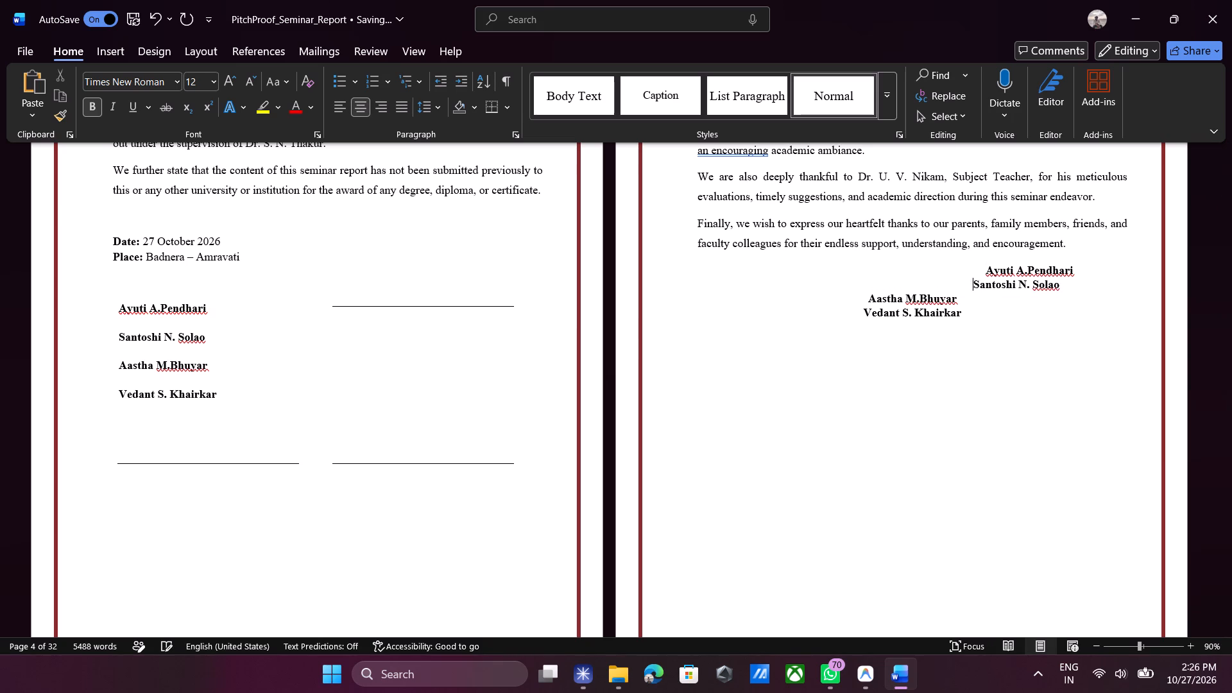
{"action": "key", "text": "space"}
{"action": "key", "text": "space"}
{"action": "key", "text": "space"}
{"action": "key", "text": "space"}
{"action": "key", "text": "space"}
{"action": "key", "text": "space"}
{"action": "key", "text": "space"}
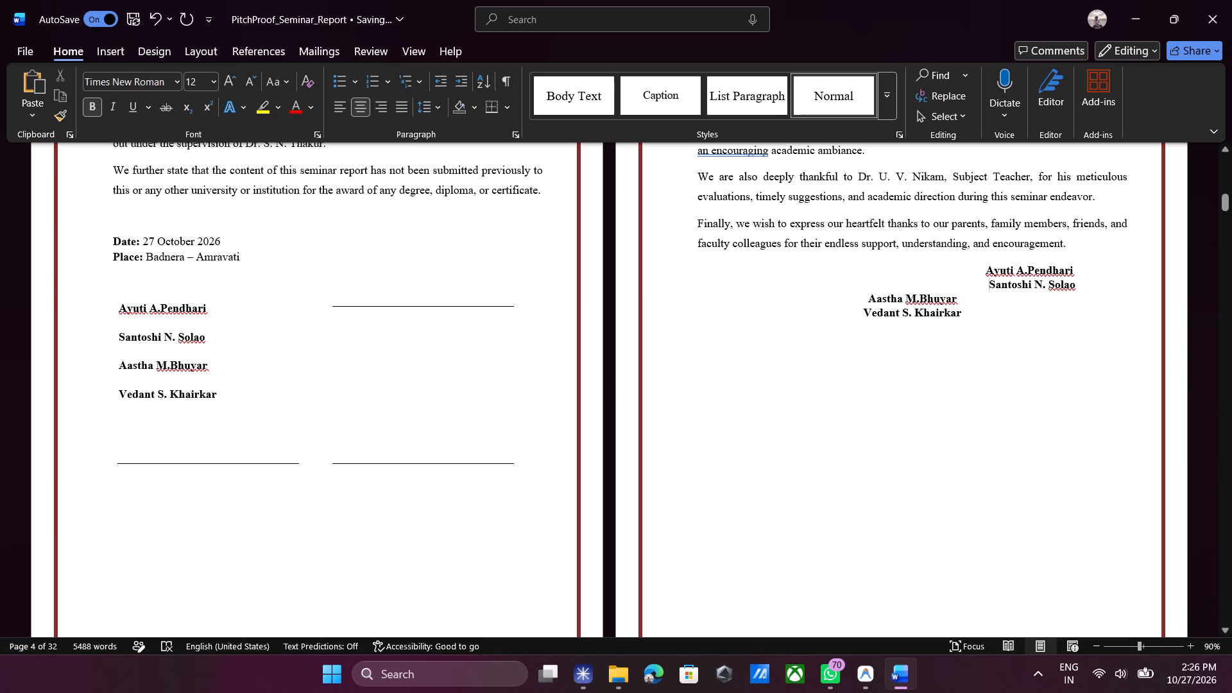
Shift the third student name in the Acknowledgement with leading spaces so it lines up under the second name.
{"action": "left_click", "coordinate": [857, 302]}
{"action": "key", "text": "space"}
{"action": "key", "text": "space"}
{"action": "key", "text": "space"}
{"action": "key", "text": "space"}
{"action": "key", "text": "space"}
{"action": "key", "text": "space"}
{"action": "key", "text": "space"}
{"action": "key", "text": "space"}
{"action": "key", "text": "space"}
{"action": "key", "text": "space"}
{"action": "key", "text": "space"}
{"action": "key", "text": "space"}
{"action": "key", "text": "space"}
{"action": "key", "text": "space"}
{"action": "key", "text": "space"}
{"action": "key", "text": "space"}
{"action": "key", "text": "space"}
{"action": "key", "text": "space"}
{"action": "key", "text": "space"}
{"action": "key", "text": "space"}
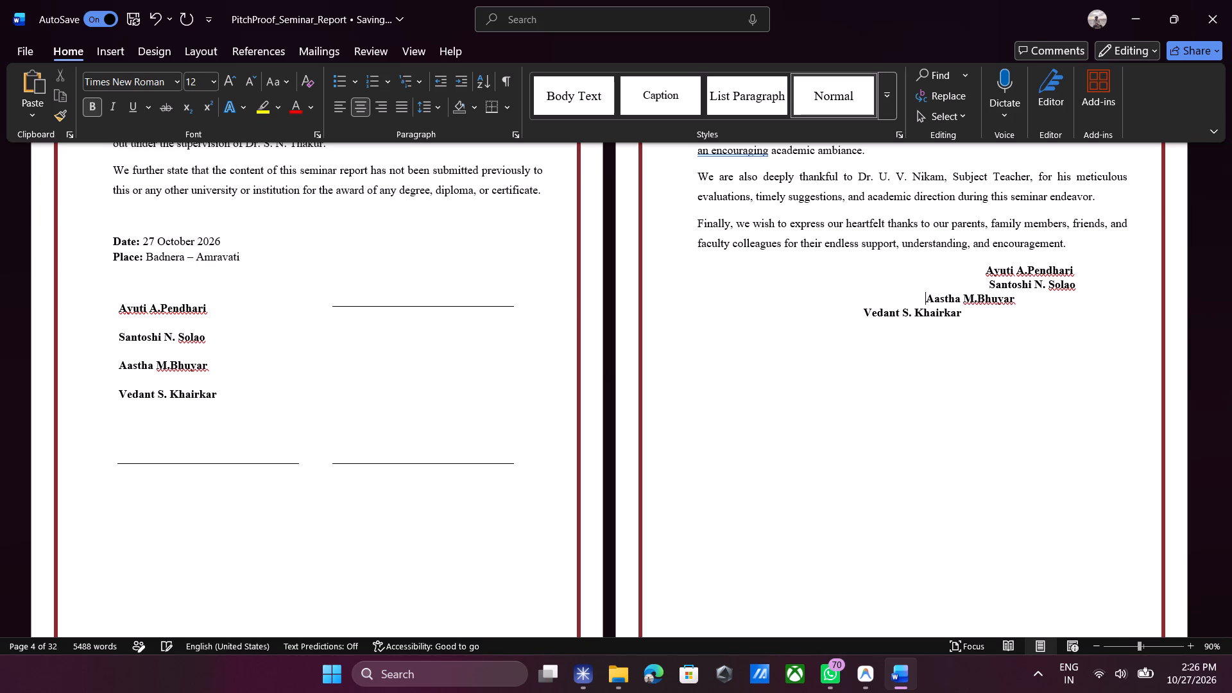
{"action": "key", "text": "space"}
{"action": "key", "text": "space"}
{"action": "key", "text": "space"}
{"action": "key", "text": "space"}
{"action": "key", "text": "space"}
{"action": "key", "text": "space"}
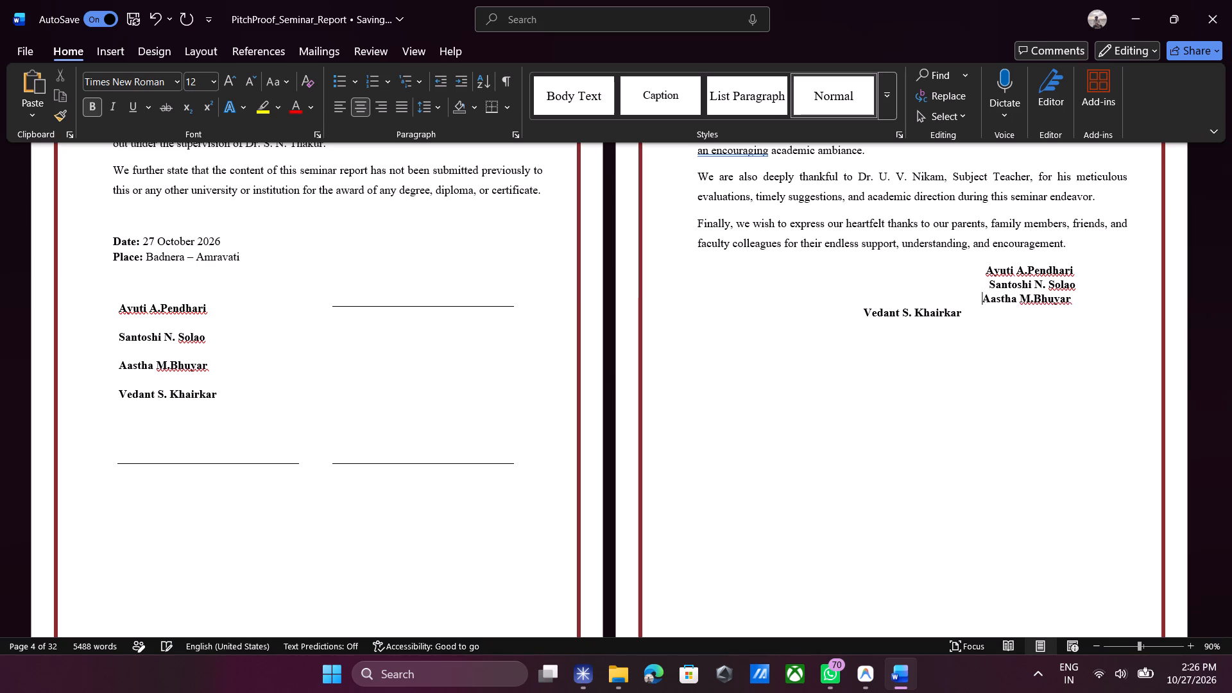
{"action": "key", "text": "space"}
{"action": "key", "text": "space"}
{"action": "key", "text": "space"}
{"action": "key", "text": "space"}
Shift the fourth student name in the Acknowledgement with leading spaces so it lines up under the other three.
{"action": "key", "text": "Down"}
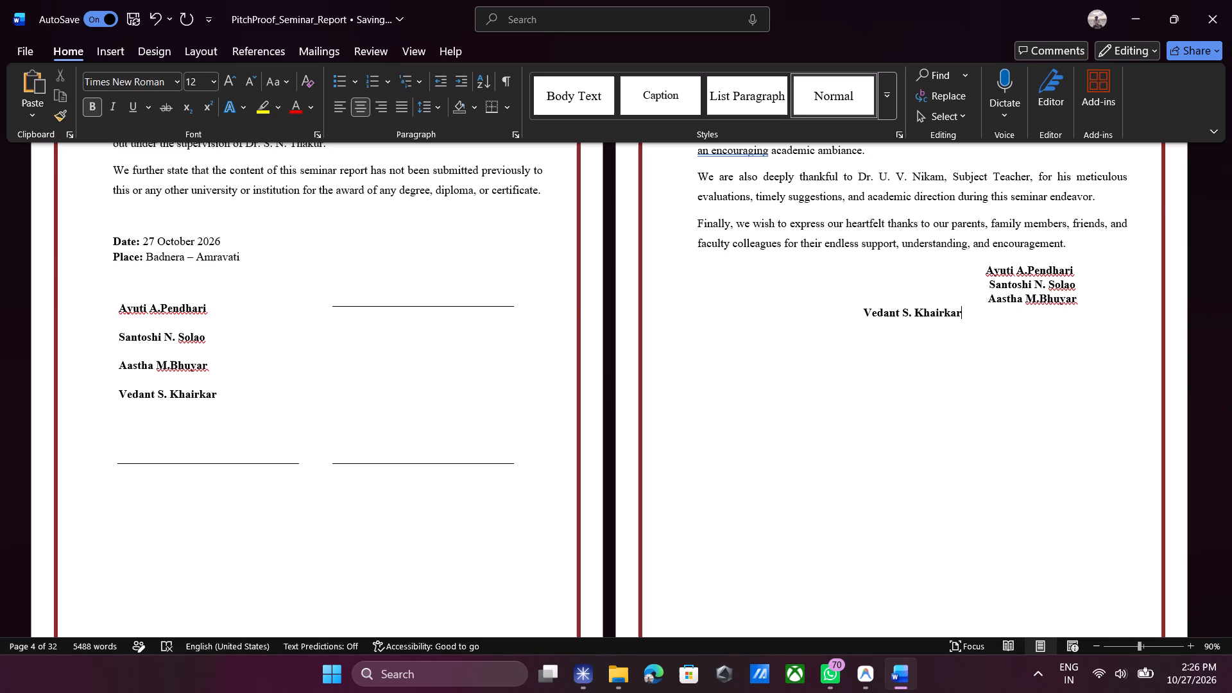
{"action": "key", "text": "Left"}
{"action": "key", "text": "Left"}
{"action": "key", "text": "Left"}
{"action": "key", "text": "Left"}
{"action": "key", "text": "Left"}
{"action": "key", "text": "Left"}
{"action": "key", "text": "Left"}
{"action": "key", "text": "Left"}
{"action": "key", "text": "Left"}
{"action": "key", "text": "Left"}
{"action": "key", "text": "Left"}
{"action": "key", "text": "Left"}
{"action": "key", "text": "Left"}
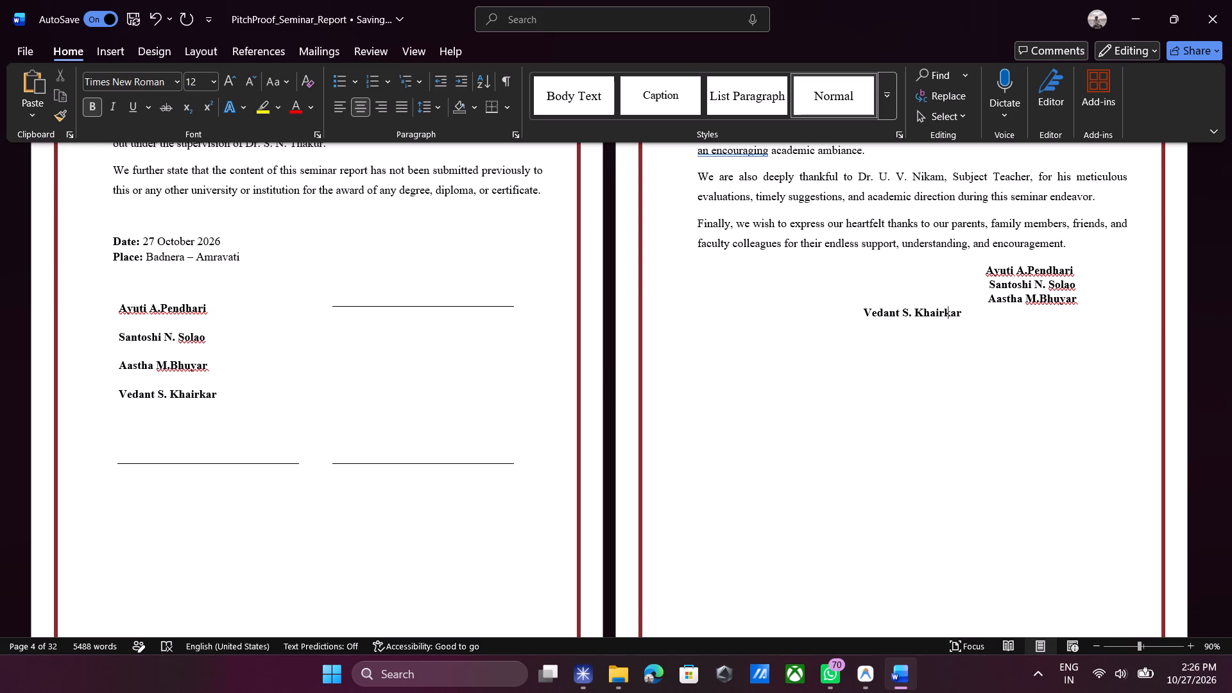
{"action": "key", "text": "Left"}
{"action": "key", "text": "Left"}
{"action": "key", "text": "Left"}
{"action": "key", "text": "Left"}
{"action": "key", "text": "Left"}
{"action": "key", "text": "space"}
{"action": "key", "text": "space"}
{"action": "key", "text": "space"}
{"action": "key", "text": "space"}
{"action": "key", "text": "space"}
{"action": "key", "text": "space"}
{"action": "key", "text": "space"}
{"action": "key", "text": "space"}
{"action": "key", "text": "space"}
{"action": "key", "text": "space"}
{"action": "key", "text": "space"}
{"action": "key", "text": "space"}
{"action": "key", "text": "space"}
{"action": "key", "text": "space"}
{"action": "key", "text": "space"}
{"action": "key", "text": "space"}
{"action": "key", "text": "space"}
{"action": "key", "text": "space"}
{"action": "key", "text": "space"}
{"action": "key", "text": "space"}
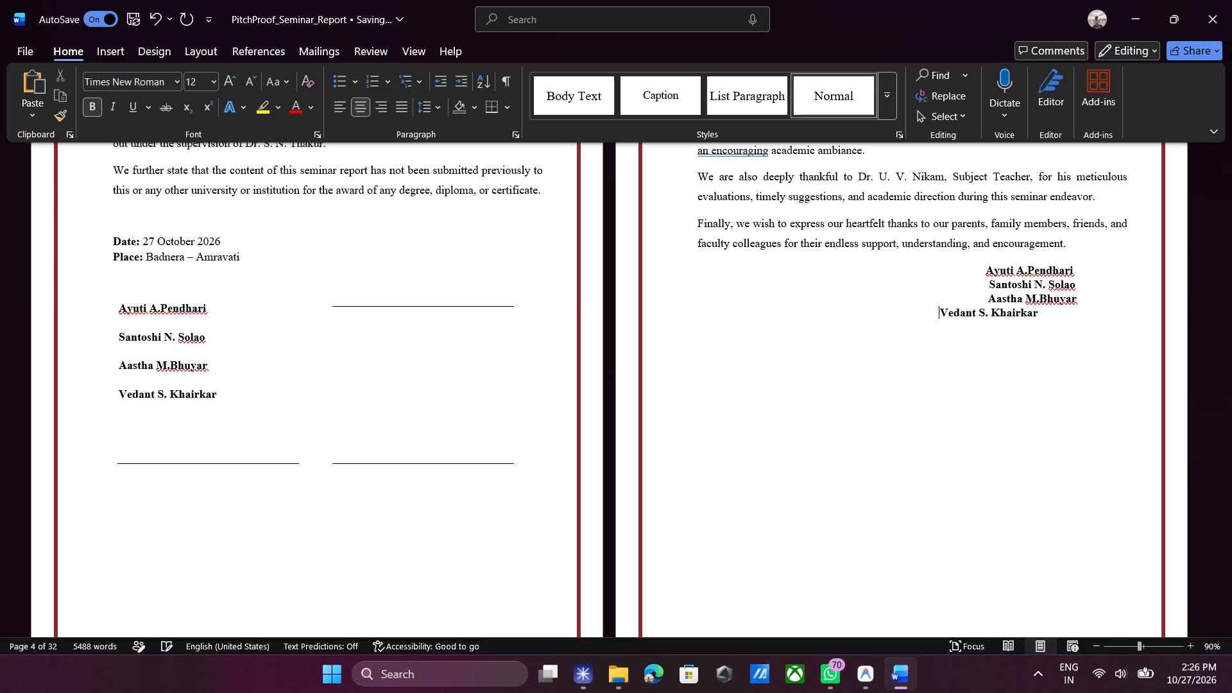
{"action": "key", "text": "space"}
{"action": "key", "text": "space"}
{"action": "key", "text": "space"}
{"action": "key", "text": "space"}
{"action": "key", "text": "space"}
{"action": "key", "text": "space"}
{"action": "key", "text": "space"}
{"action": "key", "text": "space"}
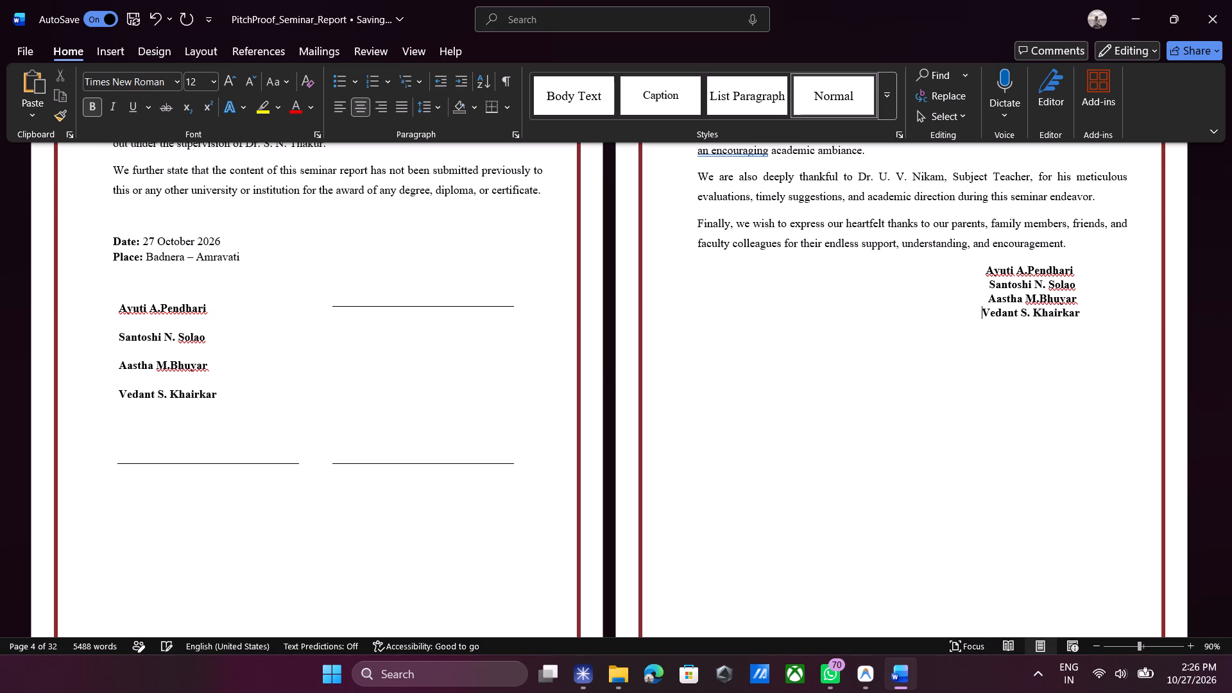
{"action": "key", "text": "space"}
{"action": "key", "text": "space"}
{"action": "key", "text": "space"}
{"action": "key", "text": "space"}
Look over the Abstract and Table of Contents pages that follow the Acknowledgement.
{"action": "scroll", "coordinate": [857, 302], "scroll_direction": "down", "scroll_amount": 2}
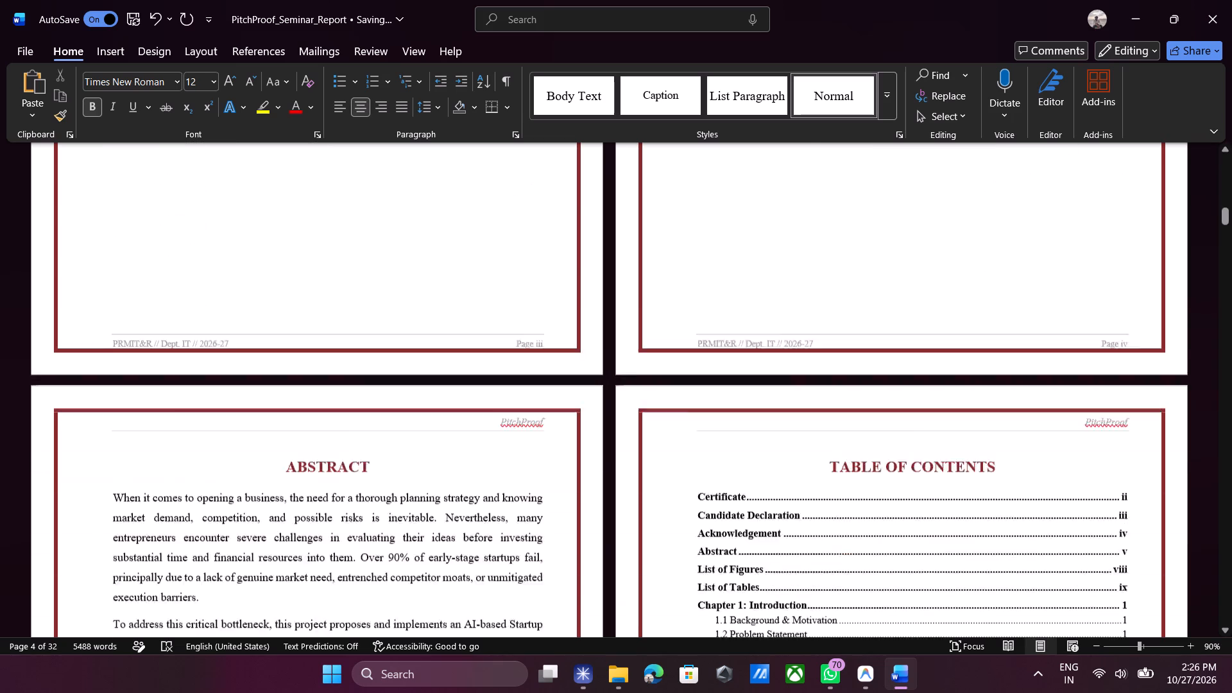
{"action": "scroll", "coordinate": [857, 302], "scroll_direction": "down", "scroll_amount": 3}
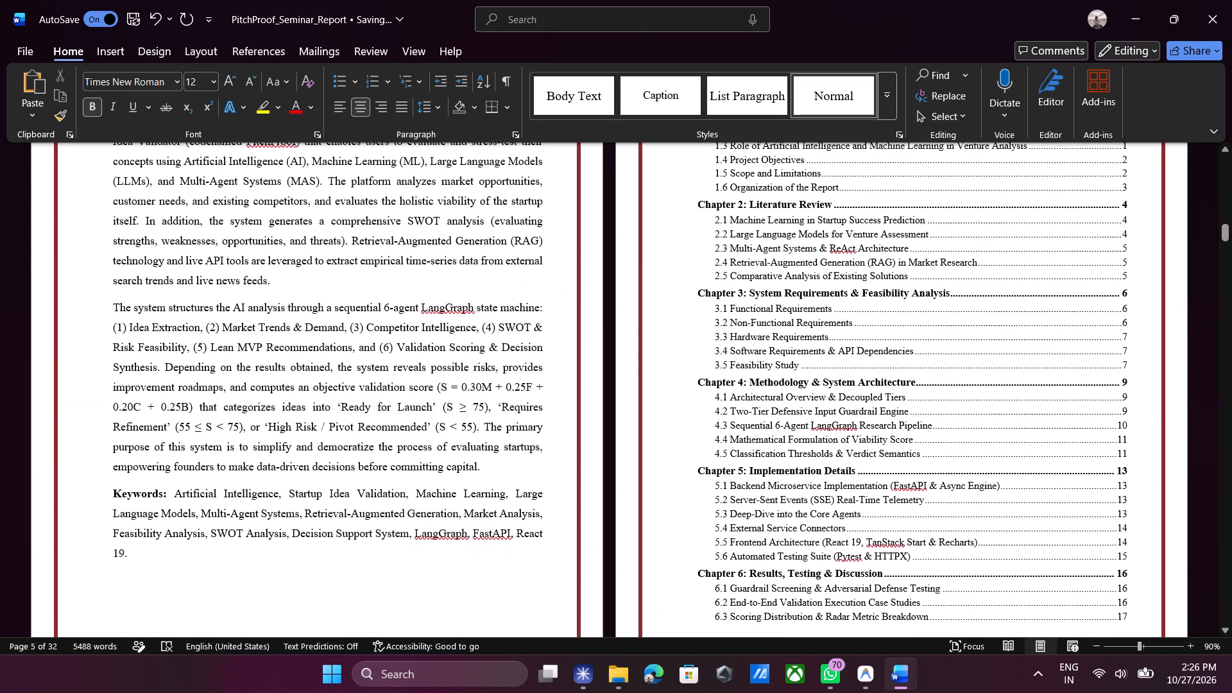
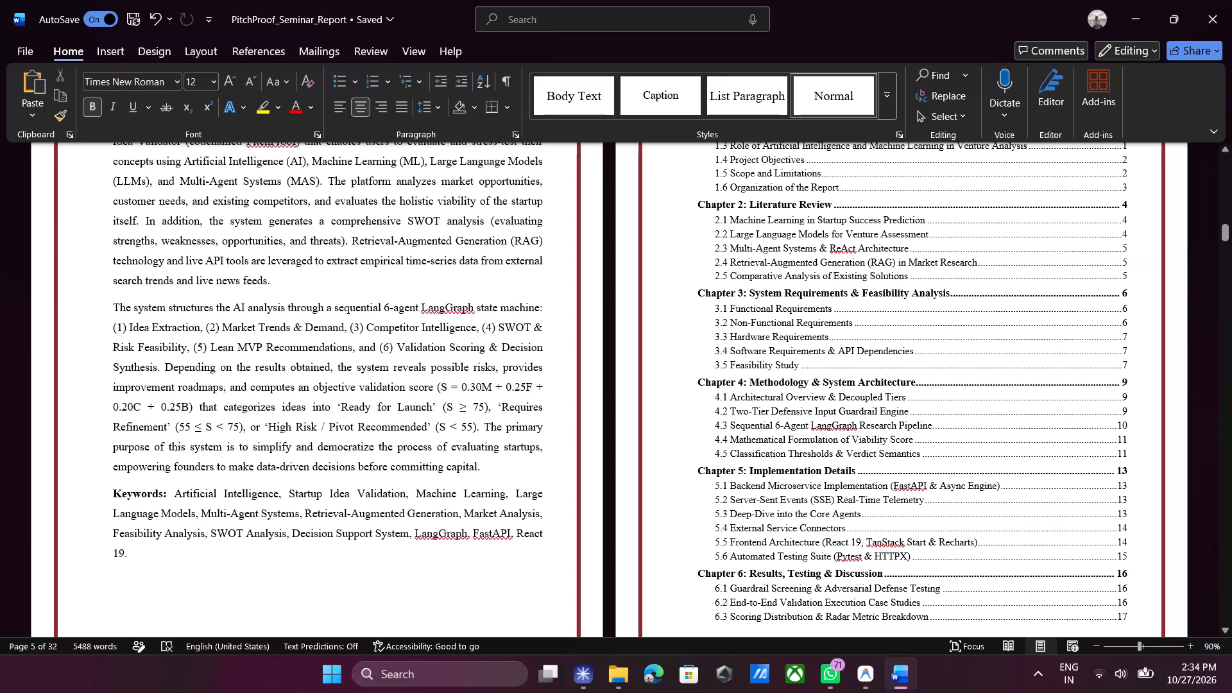
Review the Abstract and Table of Contents pages, along with the Candidate Declaration and Acknowledgement pages before them.
{"action": "scroll", "coordinate": [868, 325], "scroll_direction": "up", "scroll_amount": 1}
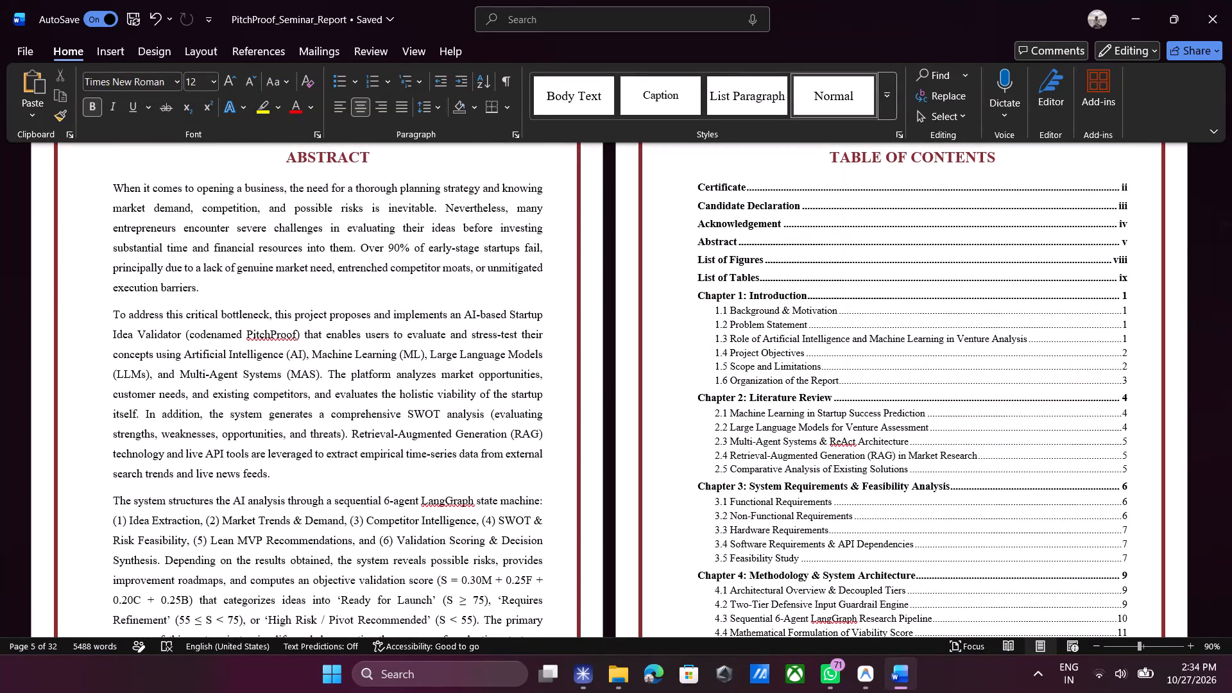
{"action": "scroll", "coordinate": [868, 325], "scroll_direction": "down", "scroll_amount": 1}
{"action": "scroll", "coordinate": [868, 325], "scroll_direction": "up", "scroll_amount": 1}
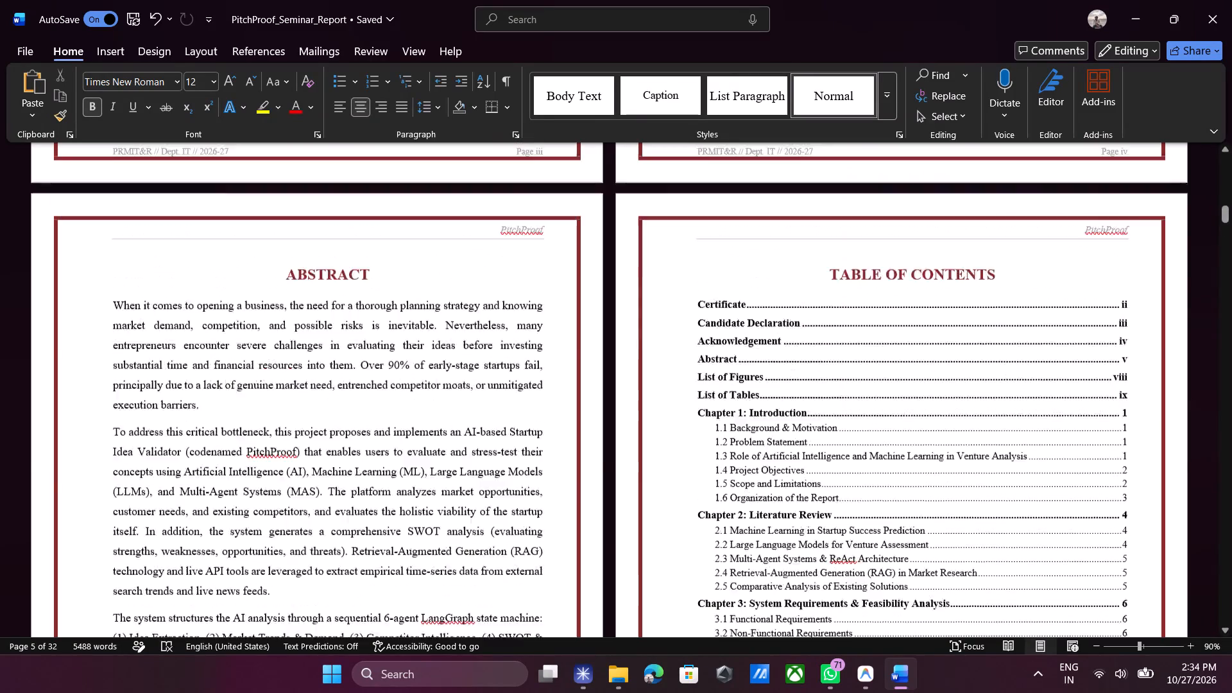
{"action": "scroll", "coordinate": [868, 325], "scroll_direction": "up", "scroll_amount": 3}
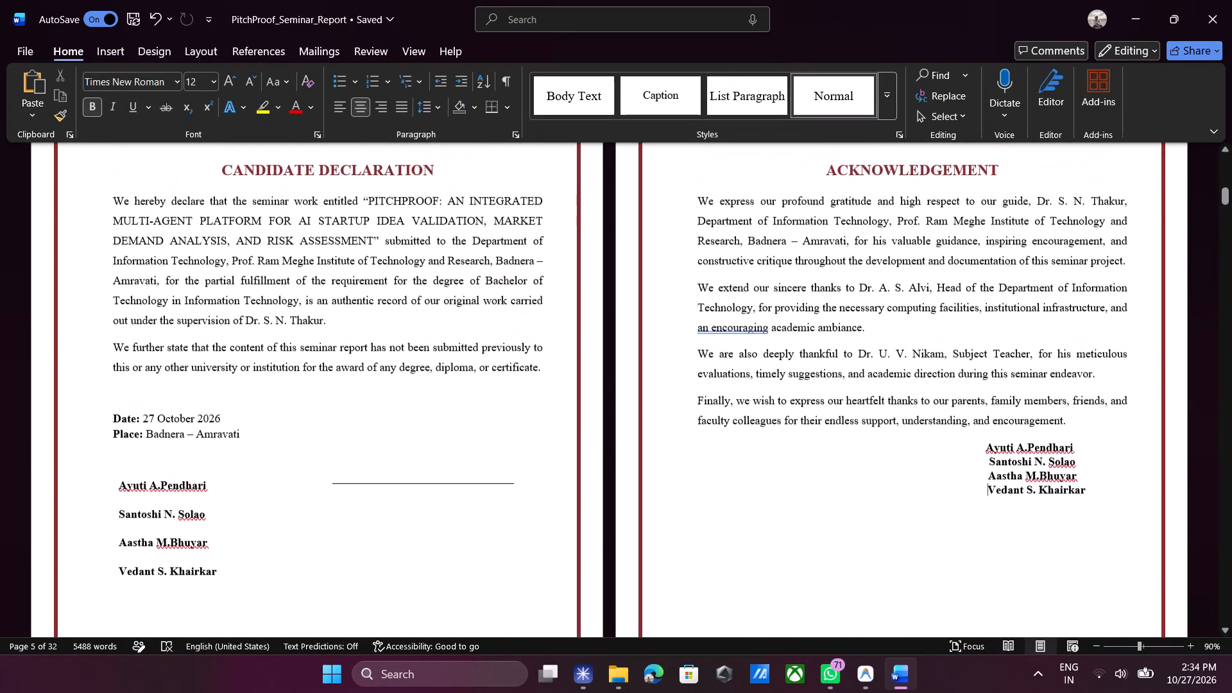
{"action": "scroll", "coordinate": [868, 325], "scroll_direction": "down", "scroll_amount": 5}
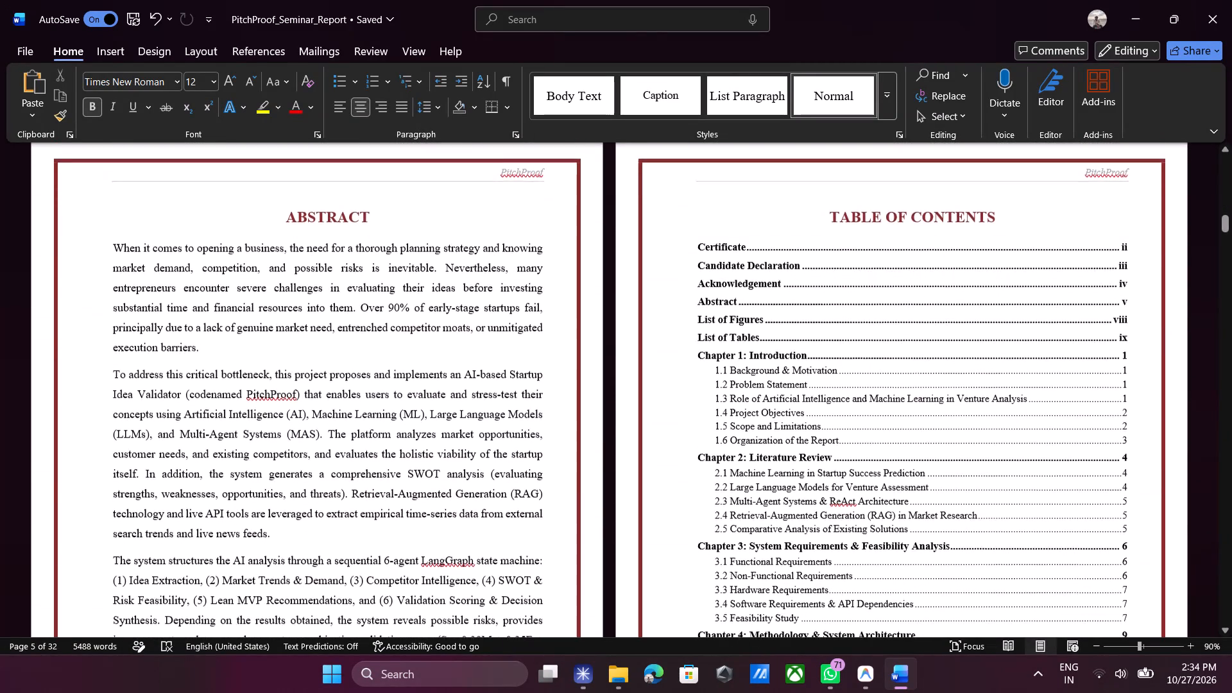
{"action": "scroll", "coordinate": [868, 325], "scroll_direction": "down", "scroll_amount": 1}
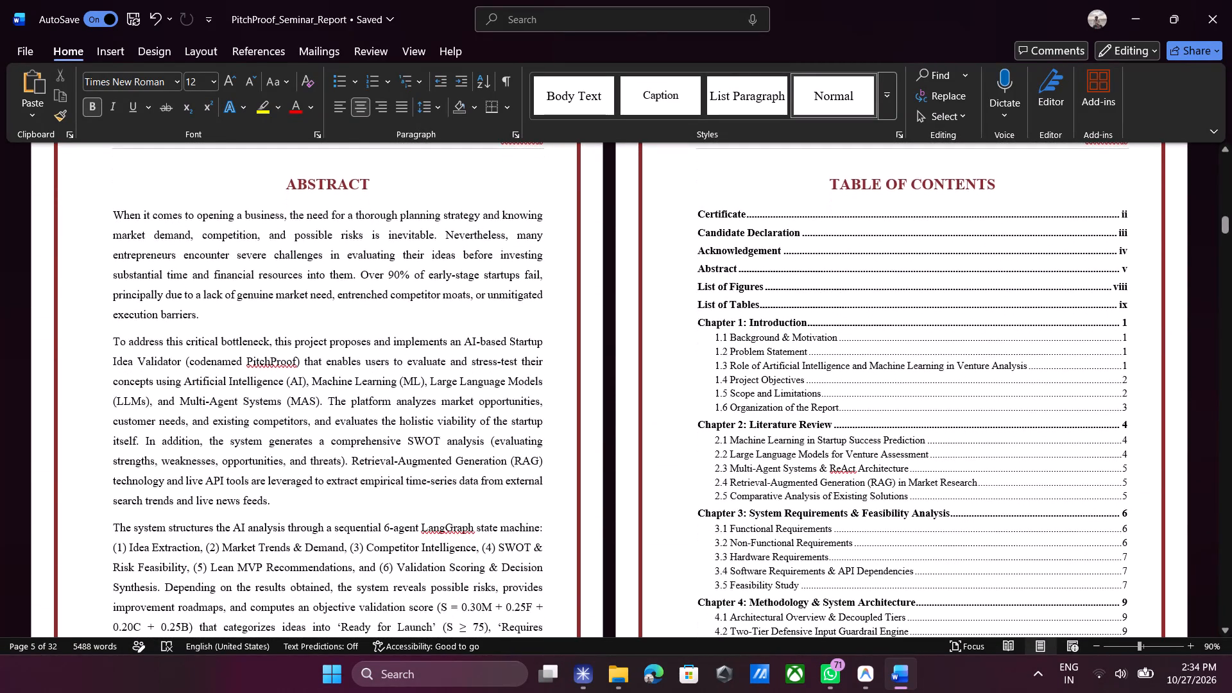
{"action": "scroll", "coordinate": [868, 325], "scroll_direction": "down", "scroll_amount": 1}
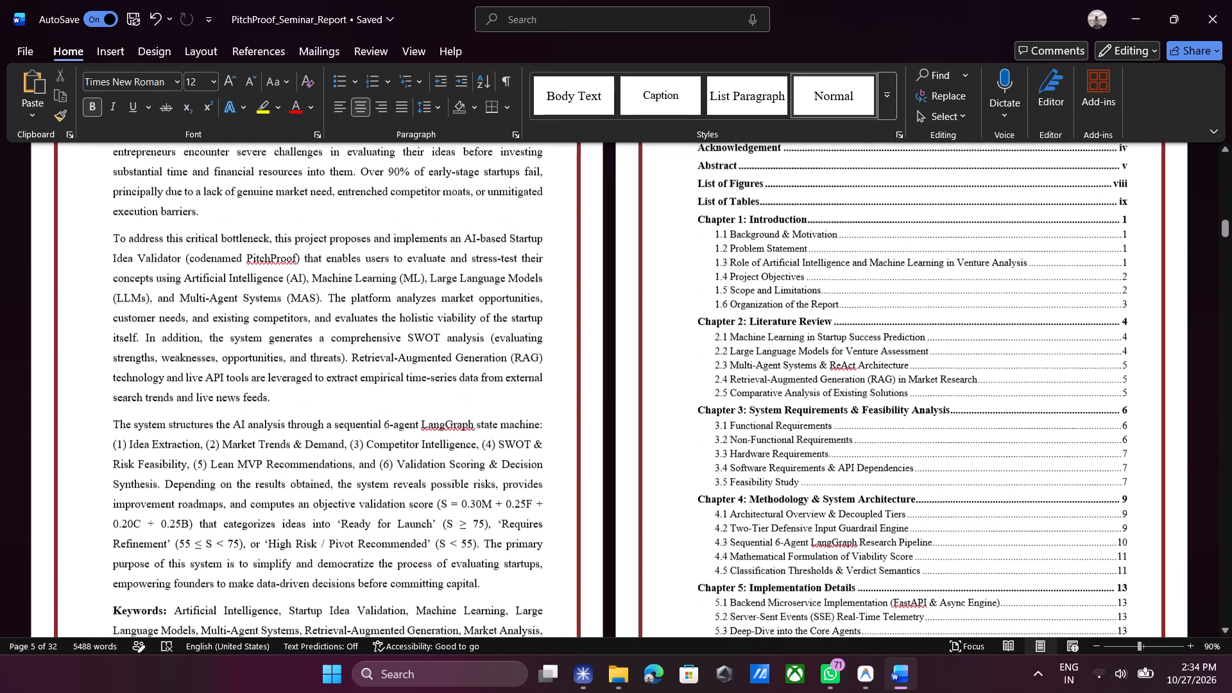
Delete the six front-matter entries, Certificate through List of Tables, from the Table of Contents so it starts at Chapter 1.
{"action": "scroll", "coordinate": [786, 280], "scroll_direction": "up", "scroll_amount": 1}
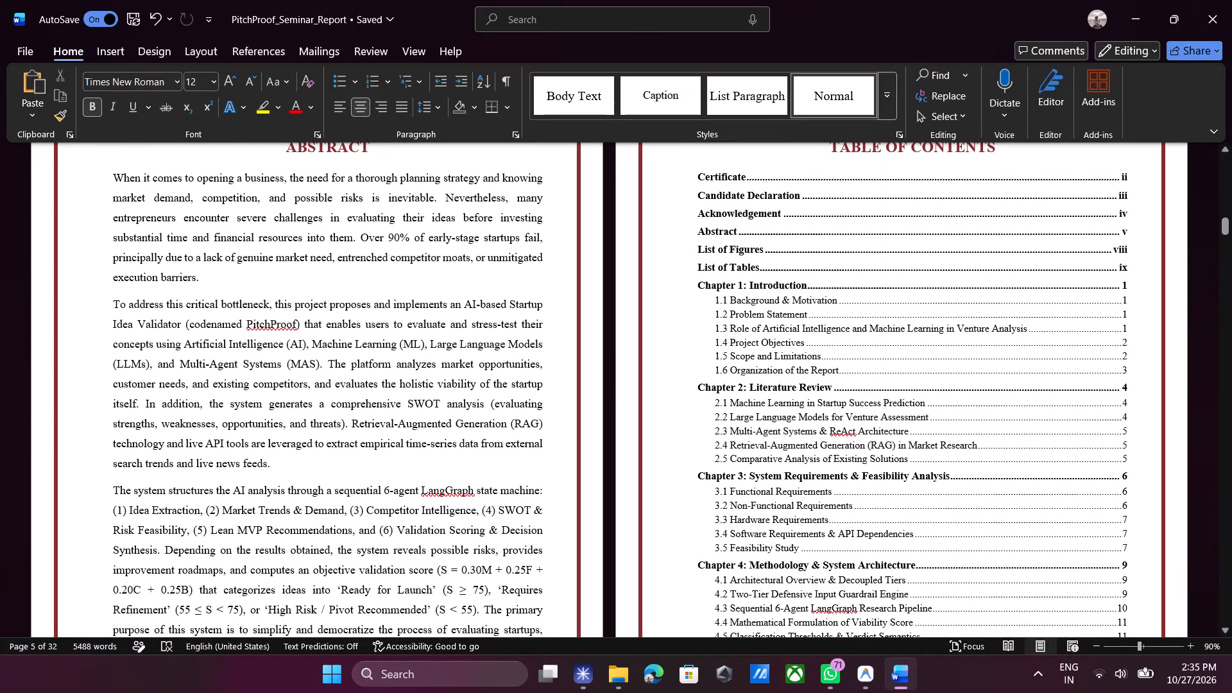
{"action": "left_click_drag", "start_coordinate": [698, 173], "coordinate": [1138, 271]}
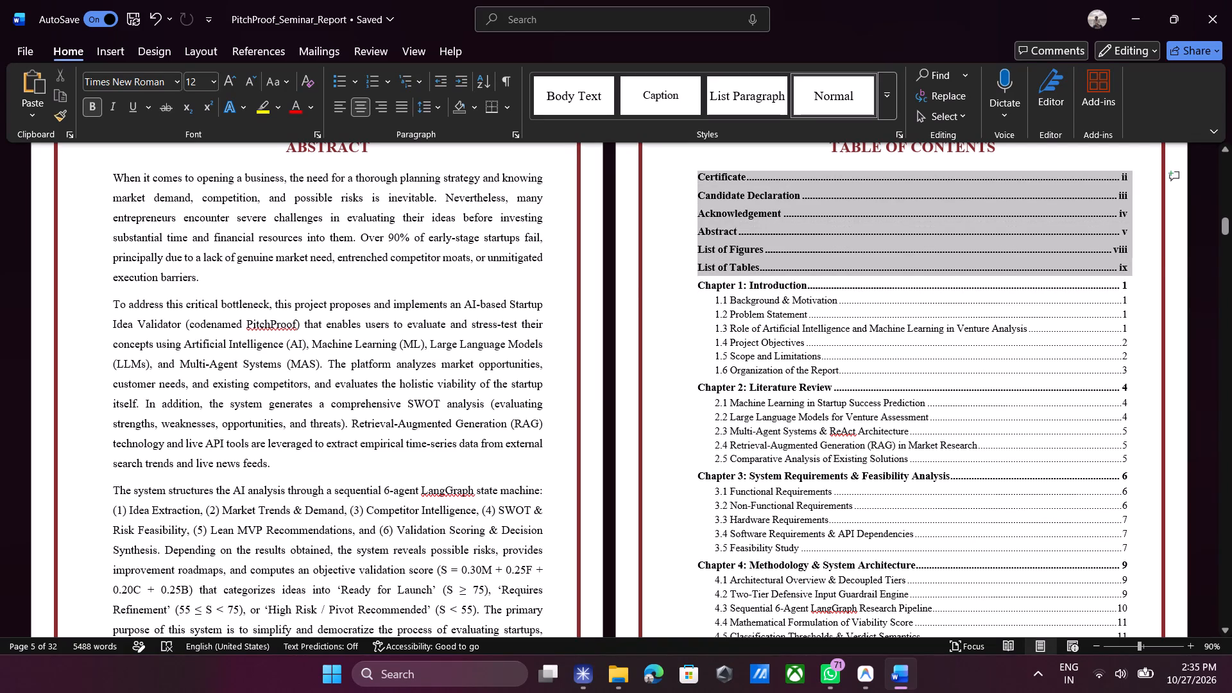
{"action": "left_click_drag", "start_coordinate": [1138, 271], "coordinate": [1195, 269]}
{"action": "key", "text": "BackSpace"}
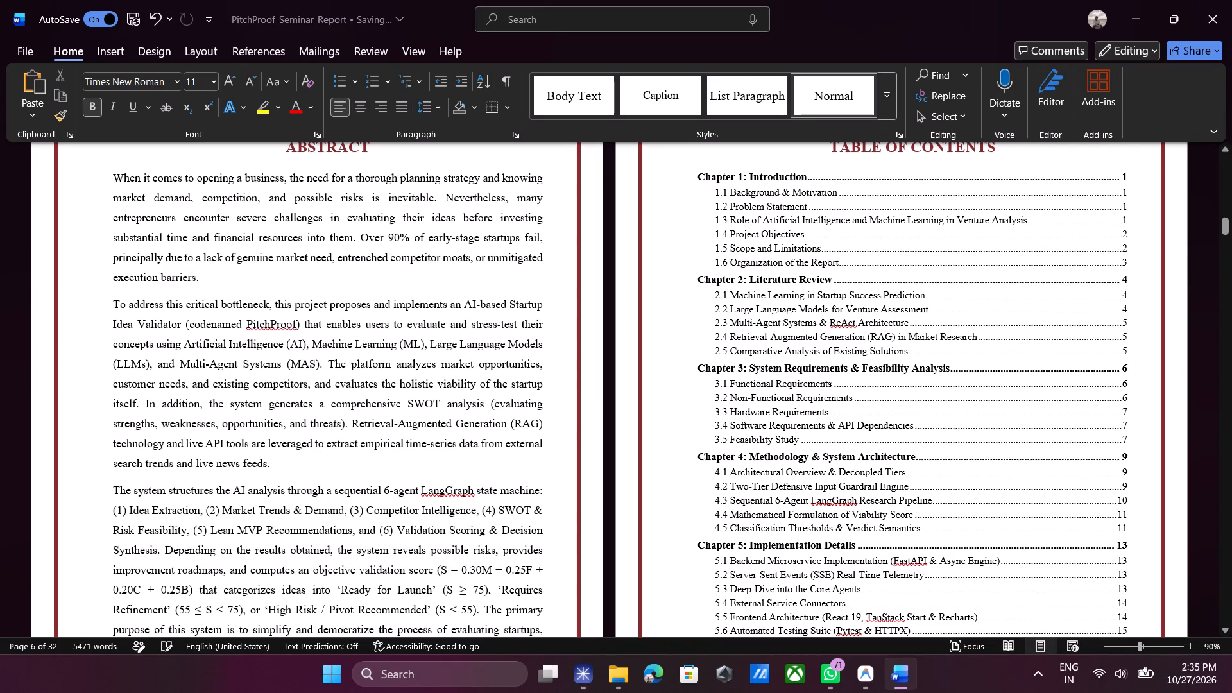
Check the shortened Table of Contents page and the List of Figures and List of Tables pages that follow it.
{"action": "scroll", "coordinate": [998, 320], "scroll_direction": "down", "scroll_amount": 2}
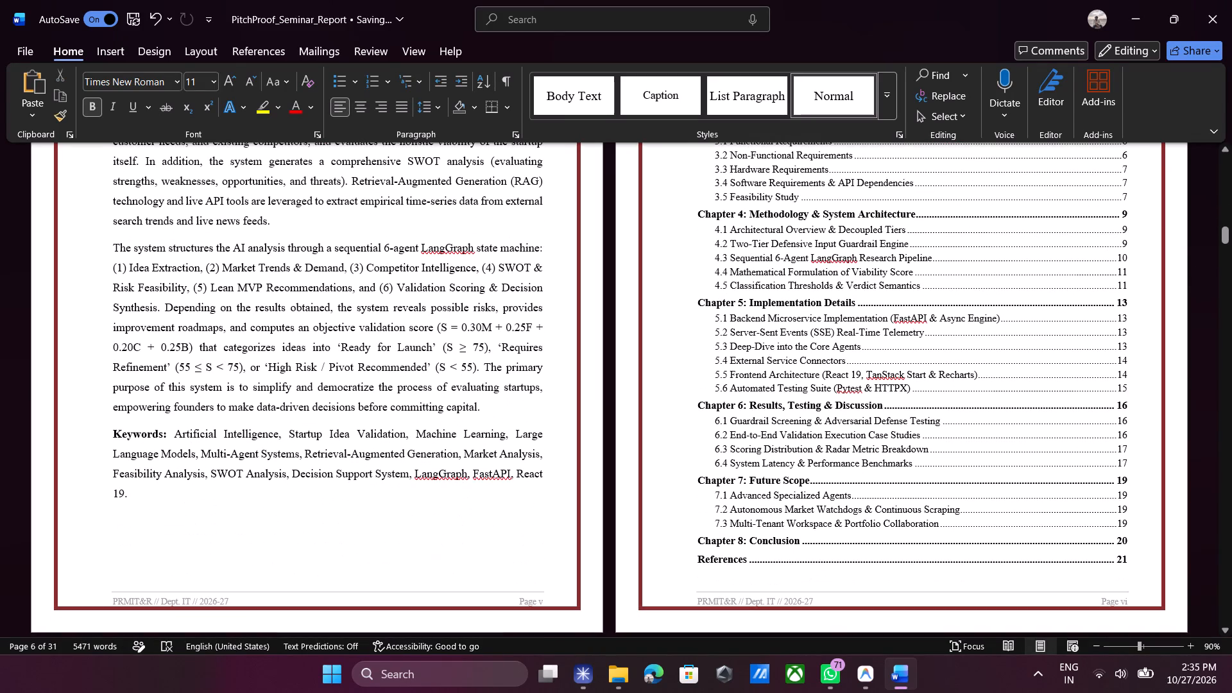
{"action": "scroll", "coordinate": [998, 320], "scroll_direction": "up", "scroll_amount": 1}
{"action": "scroll", "coordinate": [998, 320], "scroll_direction": "down", "scroll_amount": 1}
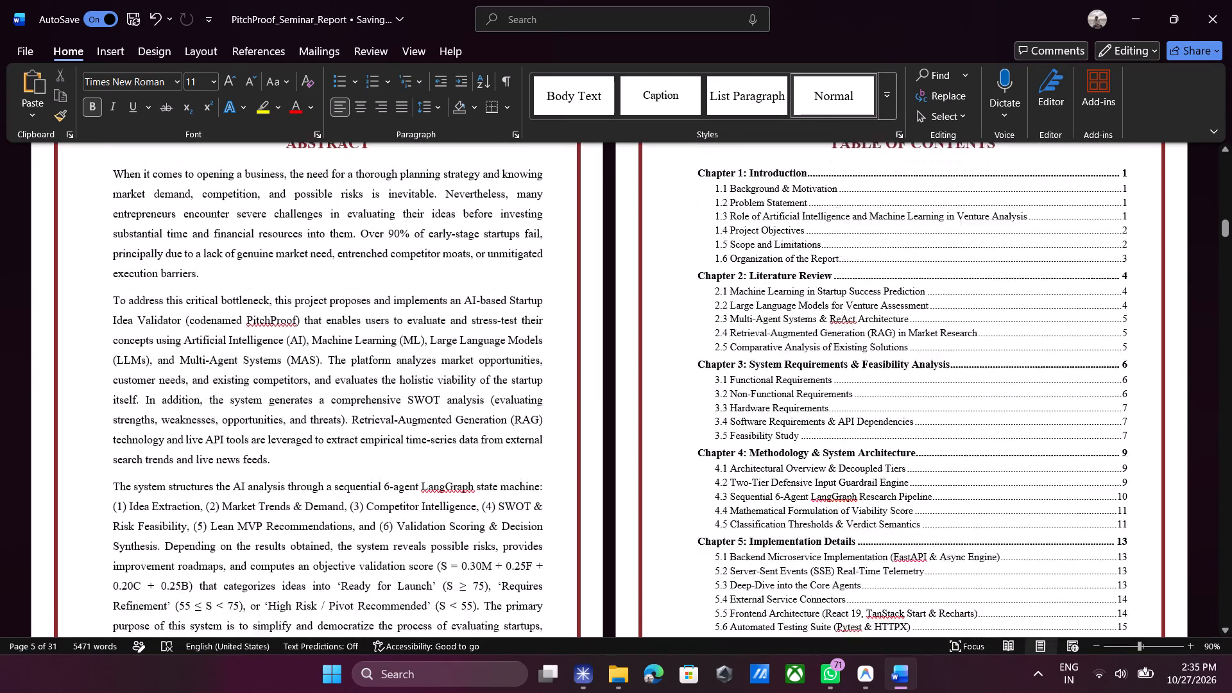
{"action": "scroll", "coordinate": [998, 320], "scroll_direction": "down", "scroll_amount": 1}
{"action": "scroll", "coordinate": [998, 320], "scroll_direction": "up", "scroll_amount": 2}
{"action": "scroll", "coordinate": [998, 320], "scroll_direction": "down", "scroll_amount": 4}
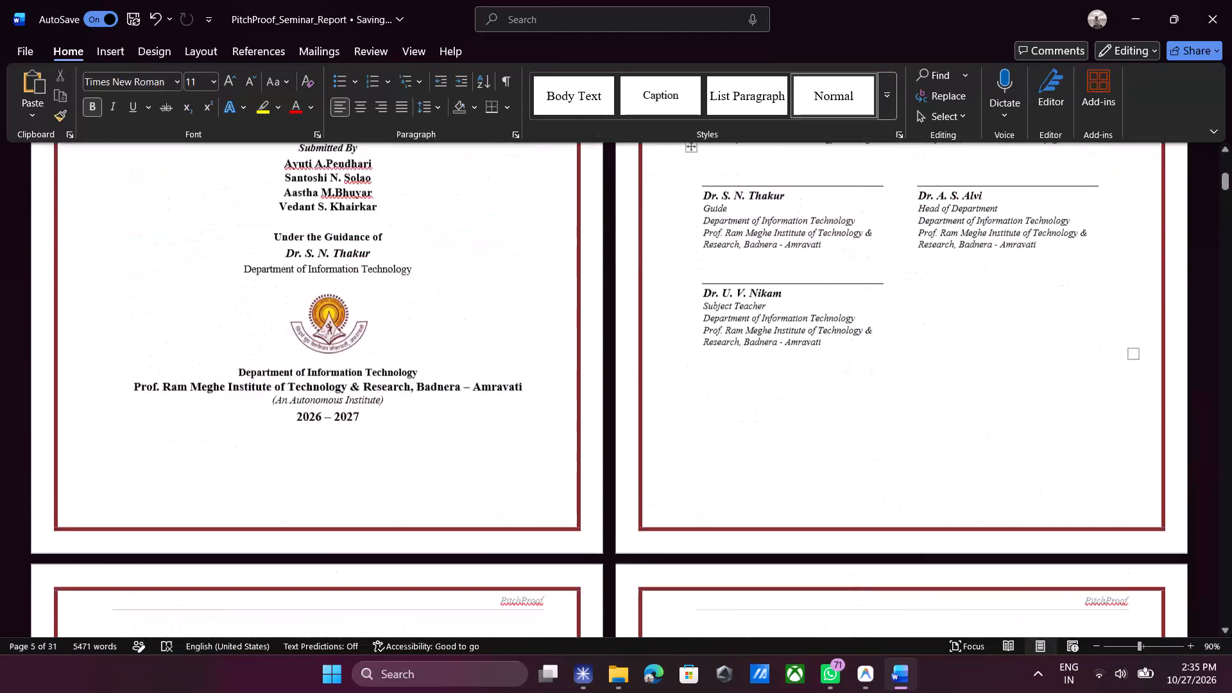
{"action": "scroll", "coordinate": [998, 320], "scroll_direction": "down", "scroll_amount": 7}
{"action": "scroll", "coordinate": [998, 320], "scroll_direction": "up", "scroll_amount": 1}
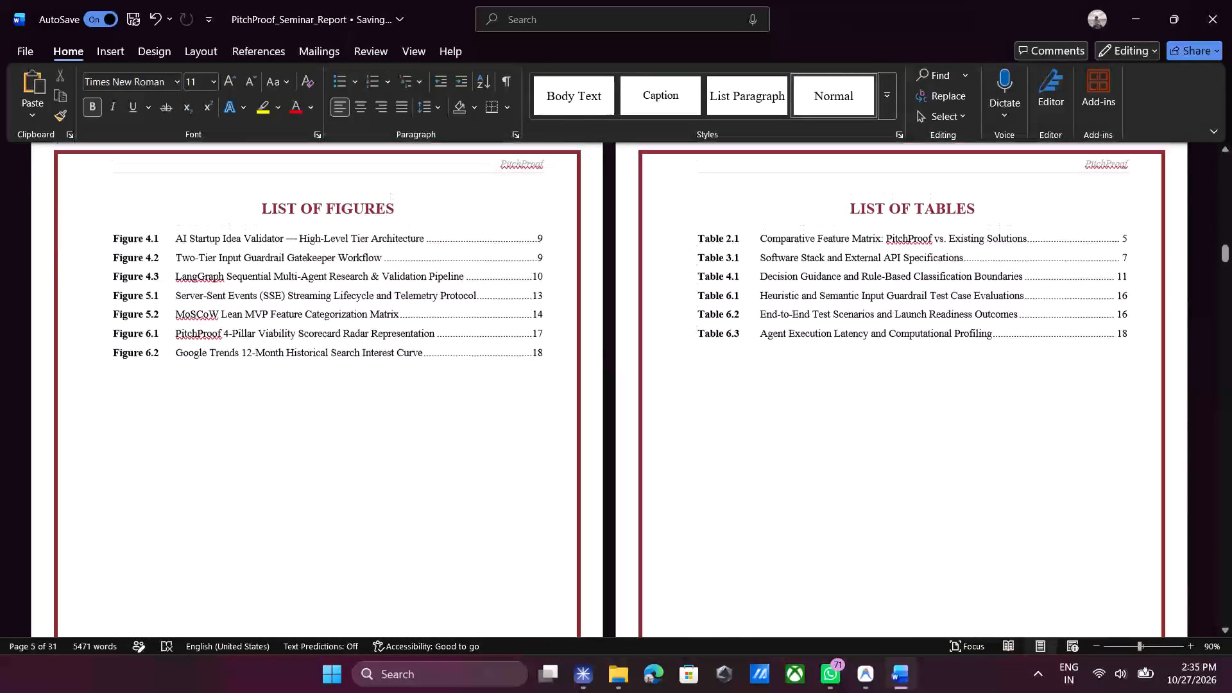
{"action": "scroll", "coordinate": [998, 320], "scroll_direction": "up", "scroll_amount": 1}
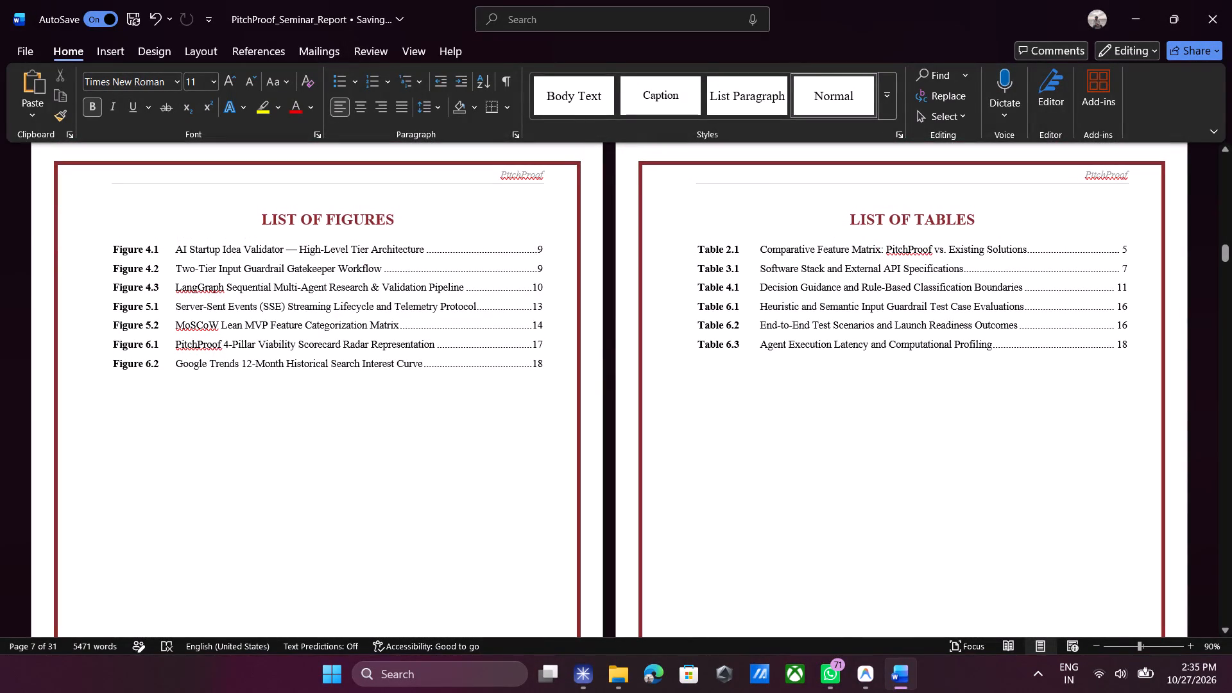
{"action": "right_click", "coordinate": [377, 428]}
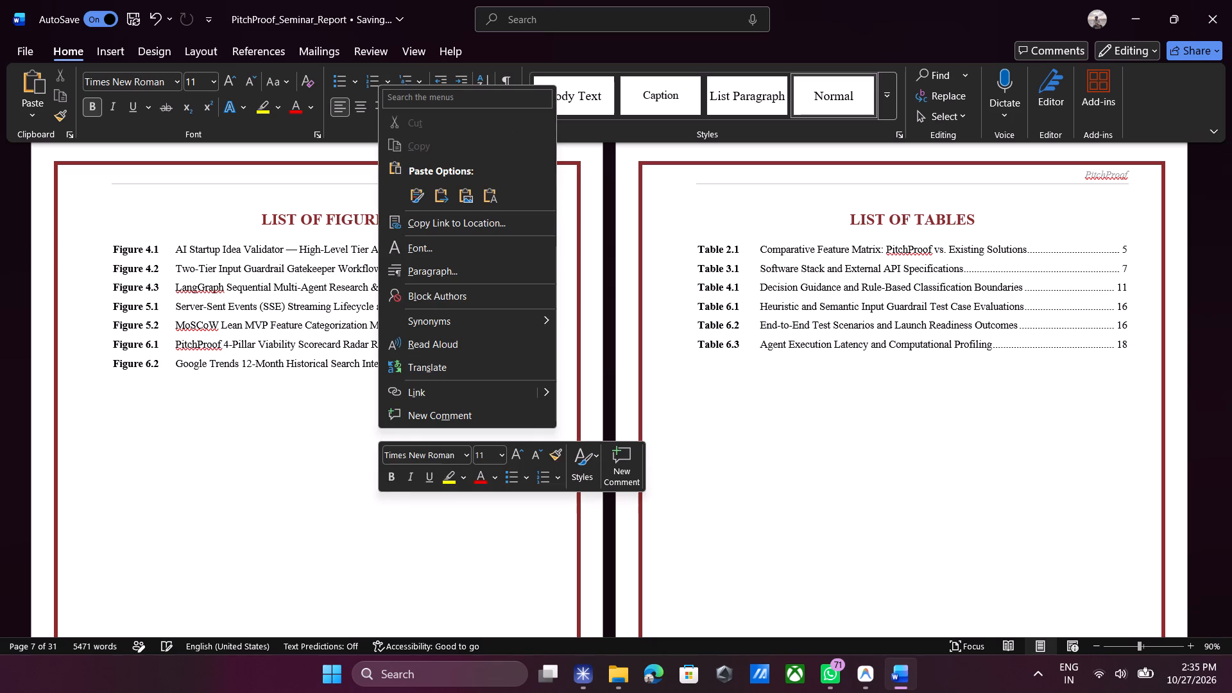
{"action": "left_click", "coordinate": [305, 465]}
Skim the report's chapters from Chapter 1 through to the last page to check the page layout.
{"action": "scroll", "coordinate": [305, 465], "scroll_direction": "down", "scroll_amount": 5}
{"action": "scroll", "coordinate": [305, 465], "scroll_direction": "up", "scroll_amount": 3}
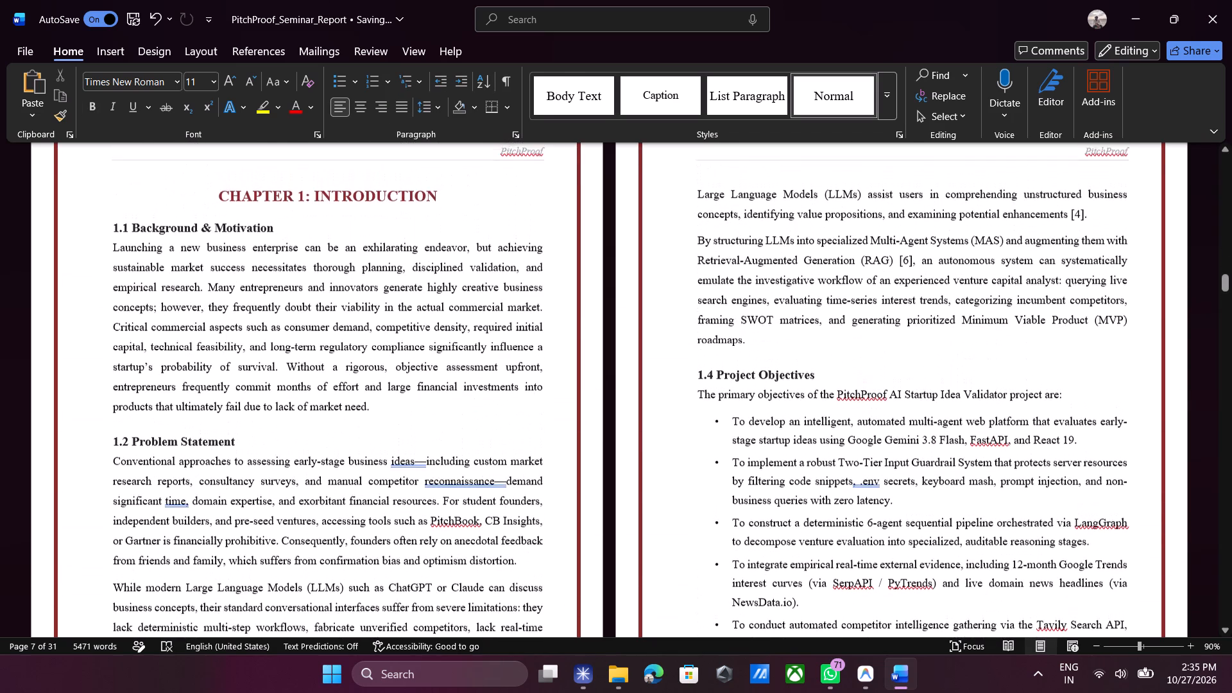
{"action": "scroll", "coordinate": [305, 465], "scroll_direction": "up", "scroll_amount": 1}
{"action": "scroll", "coordinate": [305, 465], "scroll_direction": "down", "scroll_amount": 6}
{"action": "scroll", "coordinate": [305, 465], "scroll_direction": "up", "scroll_amount": 1}
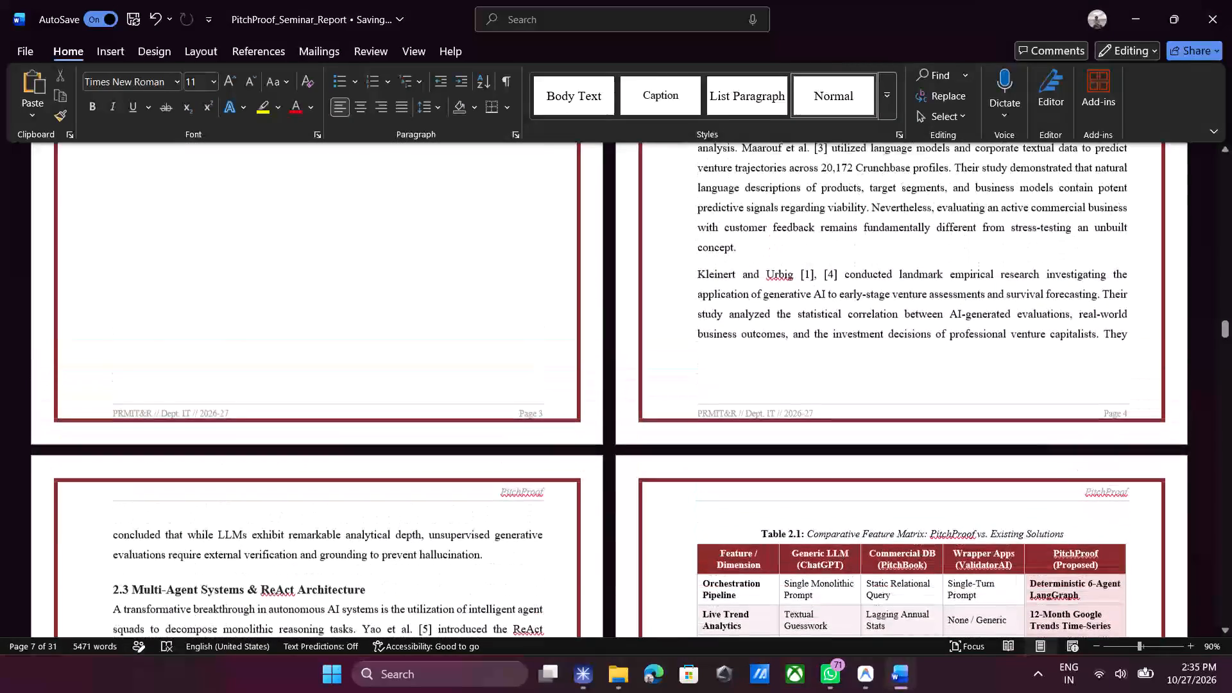
{"action": "scroll", "coordinate": [305, 465], "scroll_direction": "up", "scroll_amount": 1}
{"action": "left_click", "coordinate": [305, 465]}
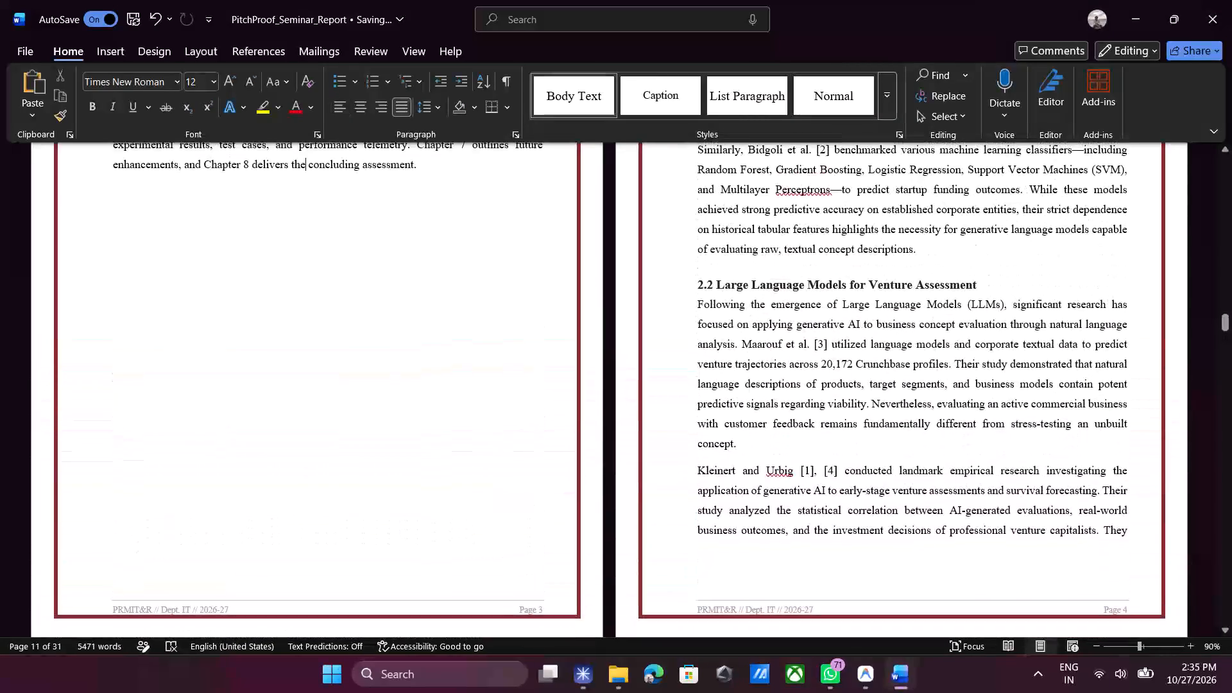
{"action": "scroll", "coordinate": [305, 465], "scroll_direction": "down", "scroll_amount": 13}
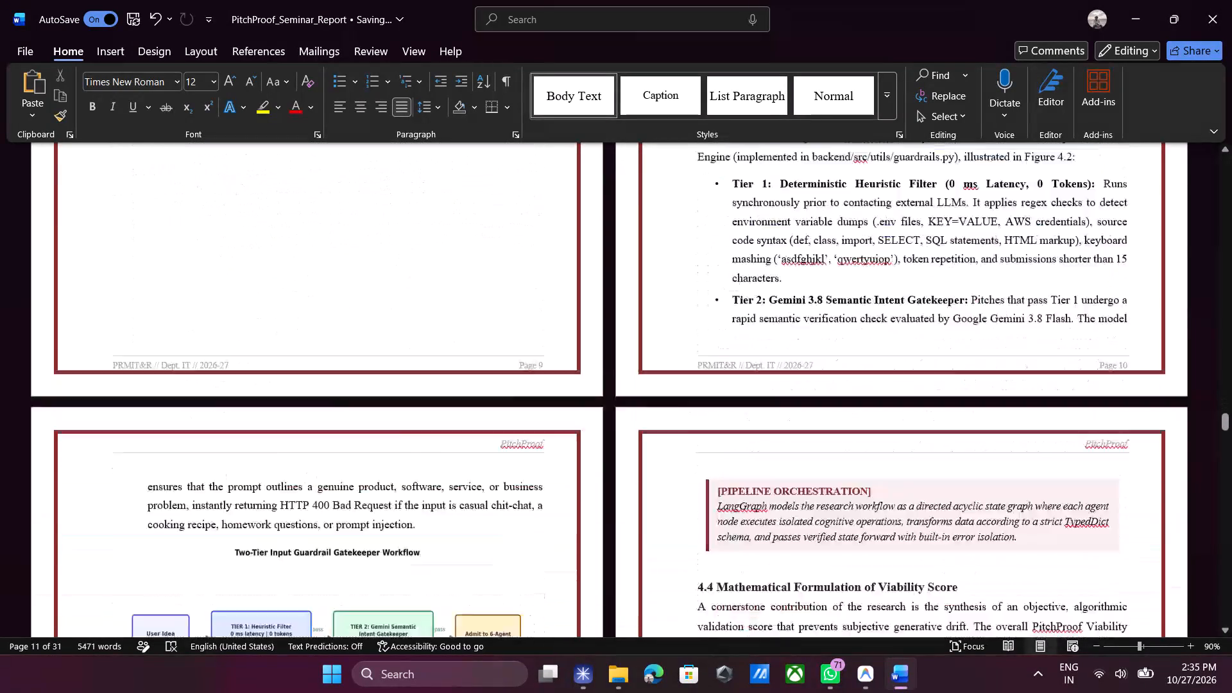
{"action": "scroll", "coordinate": [305, 465], "scroll_direction": "down", "scroll_amount": 11}
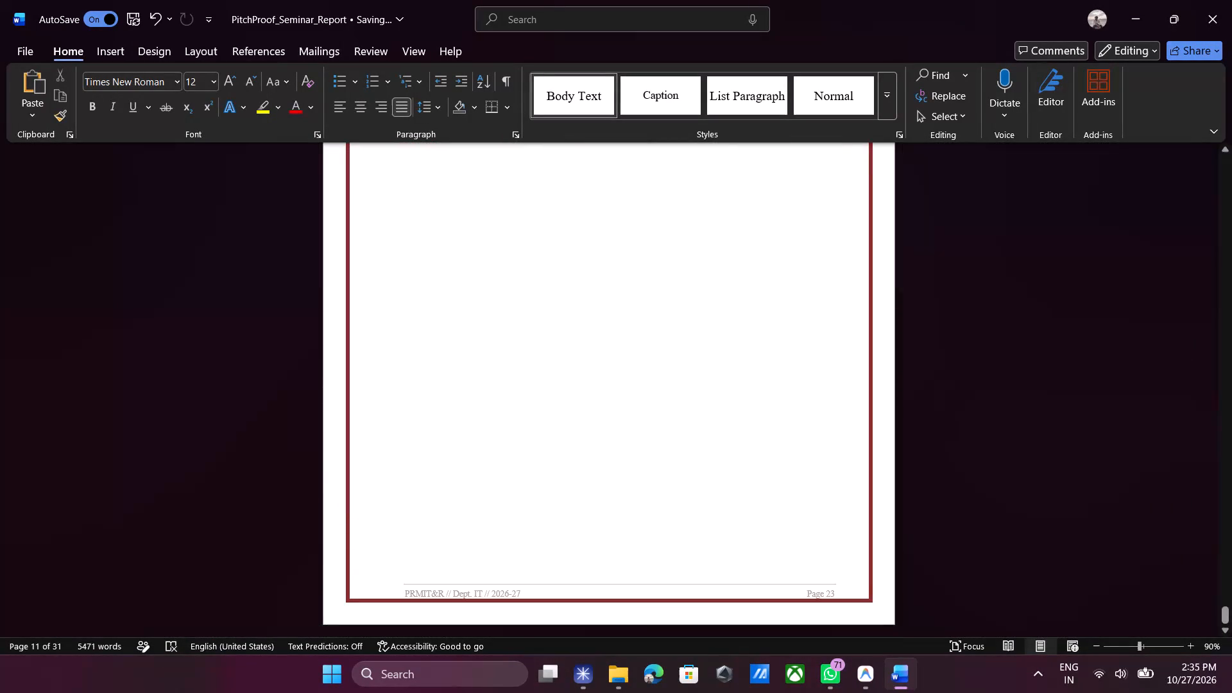
Go back to the start of the report and look over the title and Certificate pages.
{"action": "scroll", "coordinate": [305, 465], "scroll_direction": "up", "scroll_amount": 16}
{"action": "scroll", "coordinate": [305, 465], "scroll_direction": "up", "scroll_amount": 7}
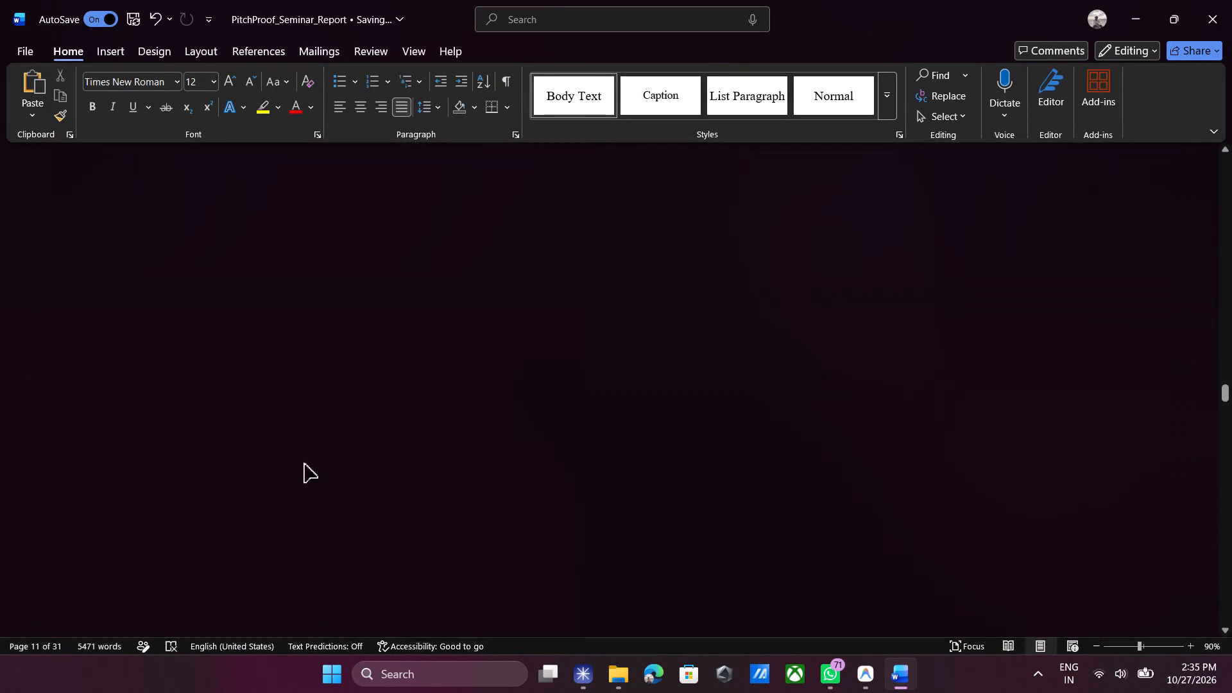
{"action": "scroll", "coordinate": [305, 465], "scroll_direction": "up", "scroll_amount": 12}
{"action": "scroll", "coordinate": [305, 465], "scroll_direction": "up", "scroll_amount": 20}
{"action": "scroll", "coordinate": [305, 465], "scroll_direction": "up", "scroll_amount": 10}
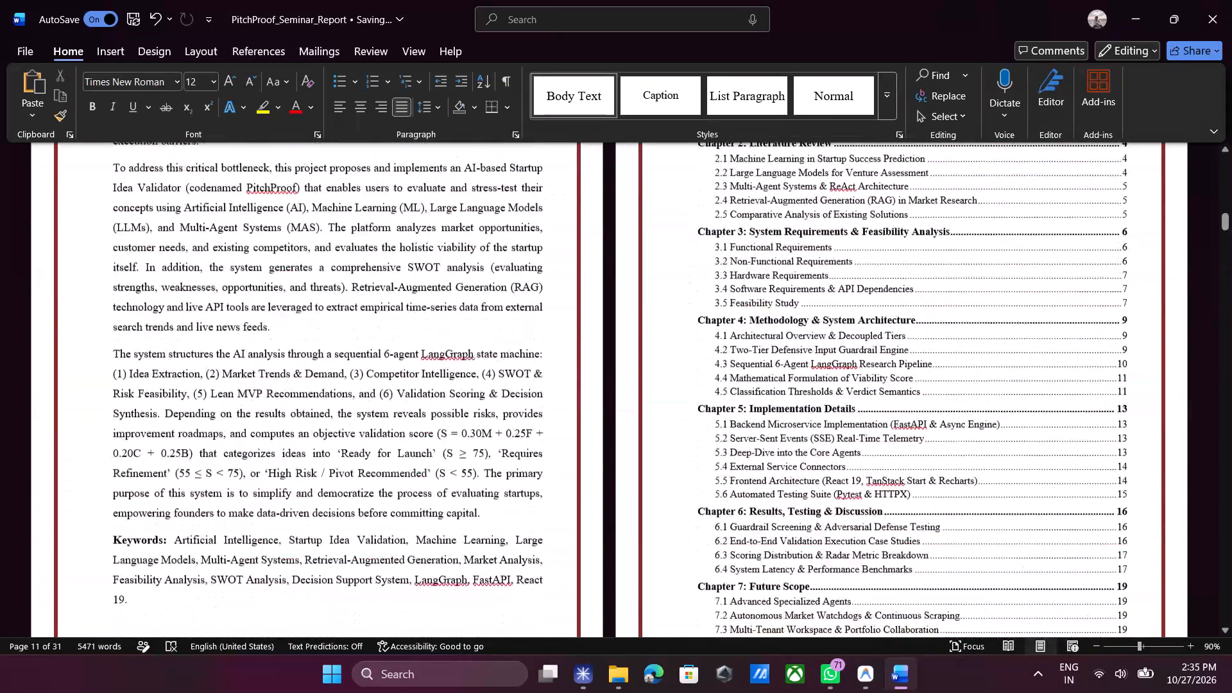
{"action": "scroll", "coordinate": [305, 465], "scroll_direction": "up", "scroll_amount": 12}
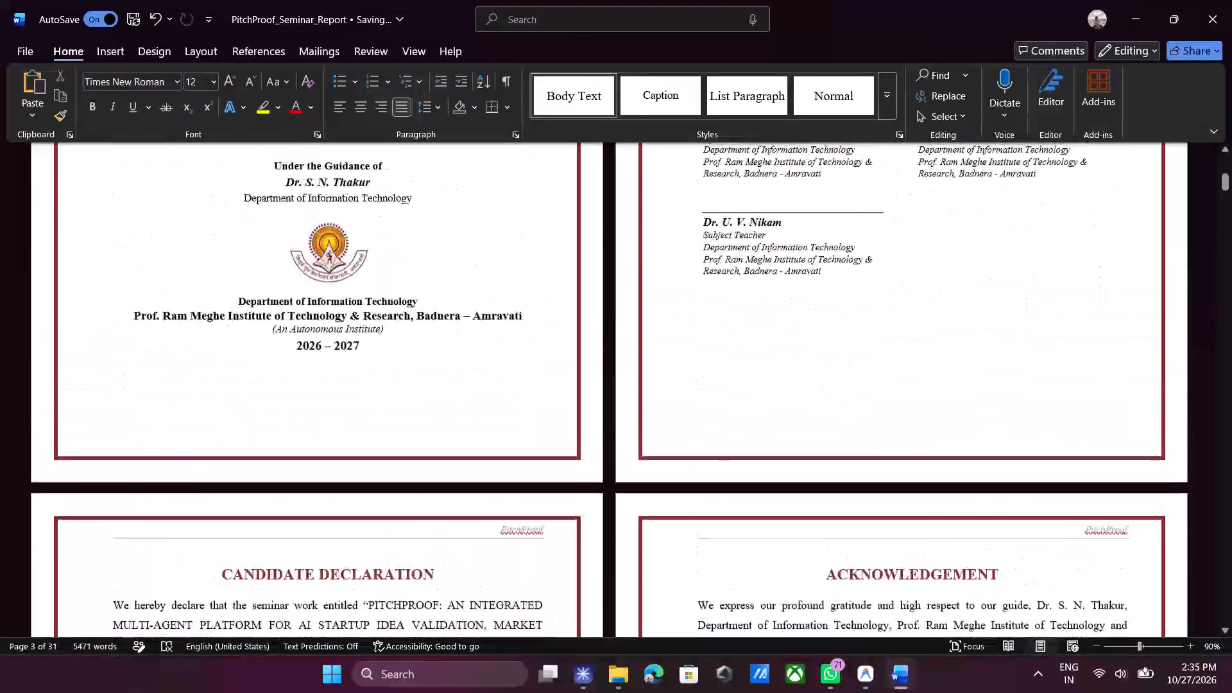
{"action": "scroll", "coordinate": [305, 465], "scroll_direction": "up", "scroll_amount": 7}
{"action": "scroll", "coordinate": [305, 465], "scroll_direction": "down", "scroll_amount": 2}
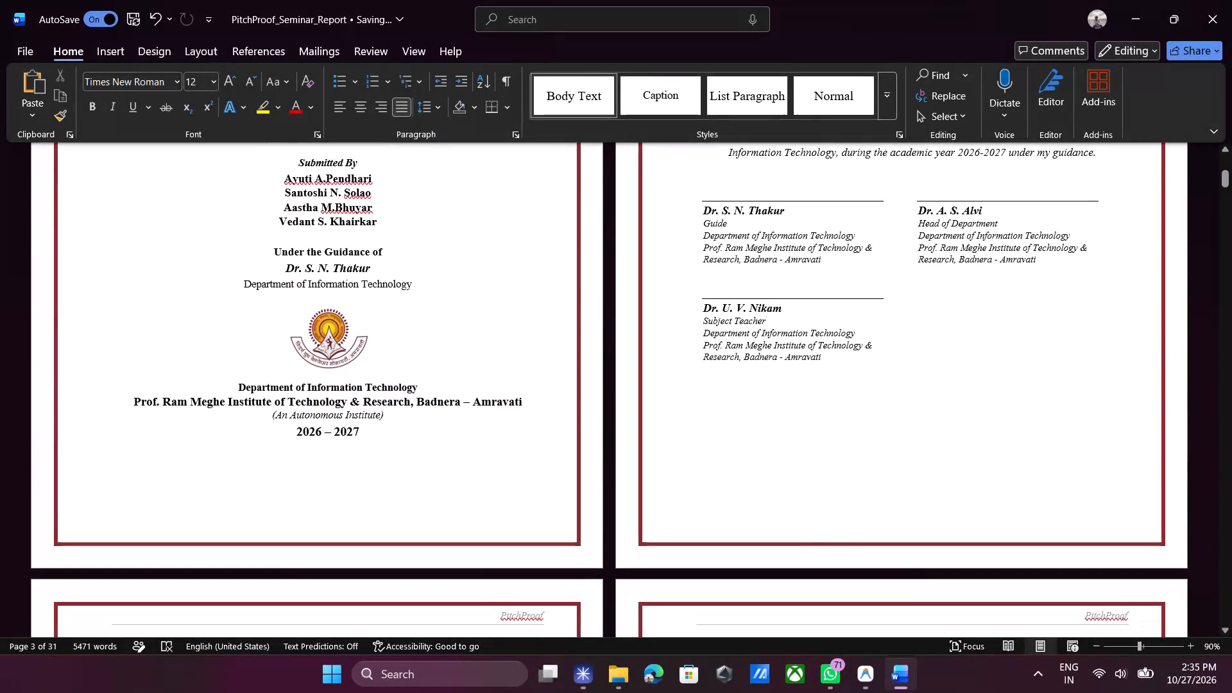
{"action": "scroll", "coordinate": [415, 329], "scroll_direction": "up", "scroll_amount": 5}
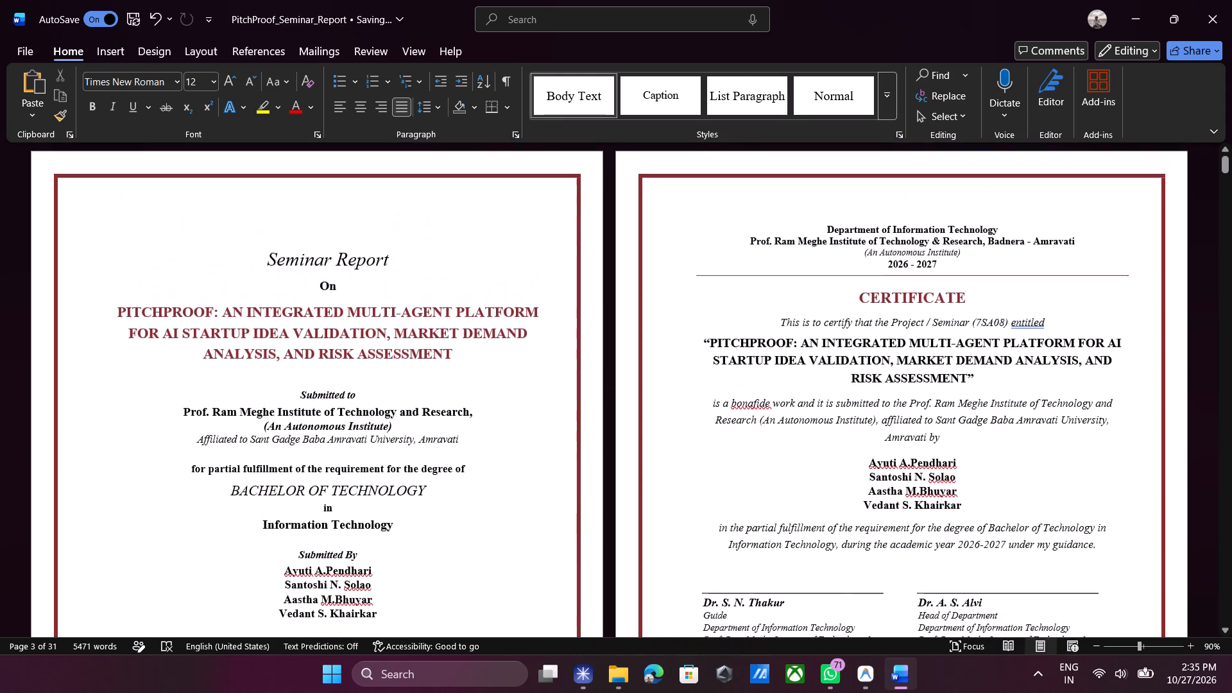
{"action": "scroll", "coordinate": [415, 329], "scroll_direction": "up", "scroll_amount": 3}
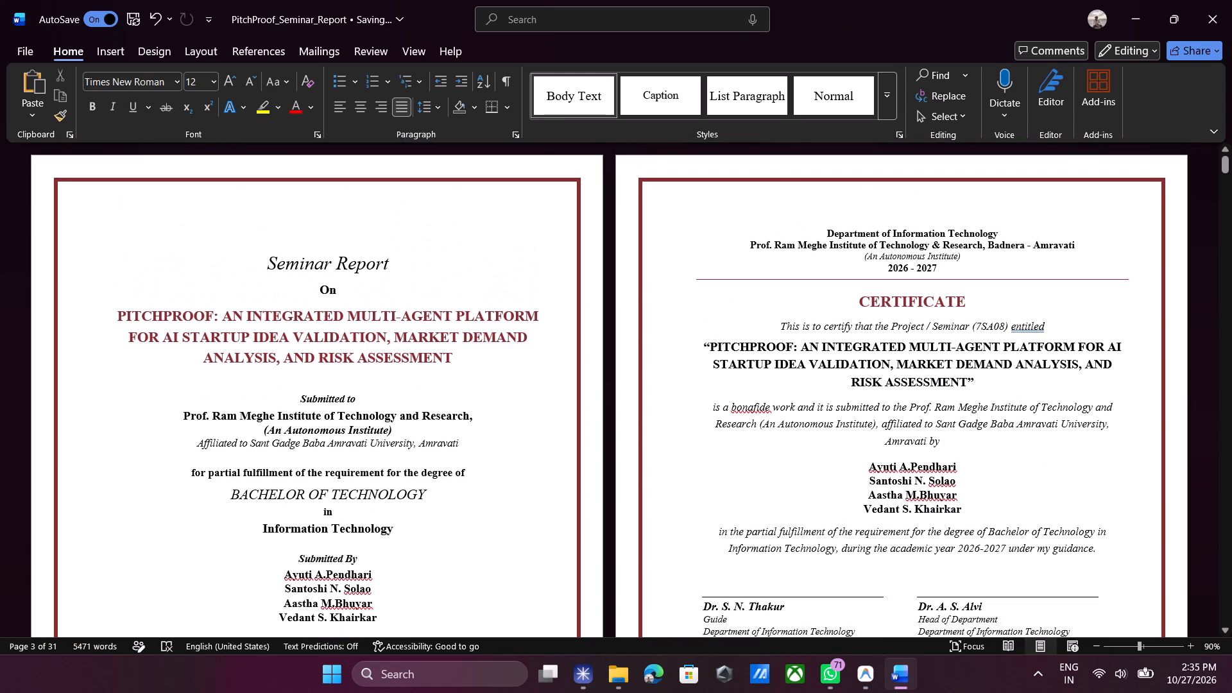
Look through the front pages again, from the title page to Chapter 1, including the Table of Contents and the figure and table lists.
{"action": "scroll", "coordinate": [289, 290], "scroll_direction": "down", "scroll_amount": 1}
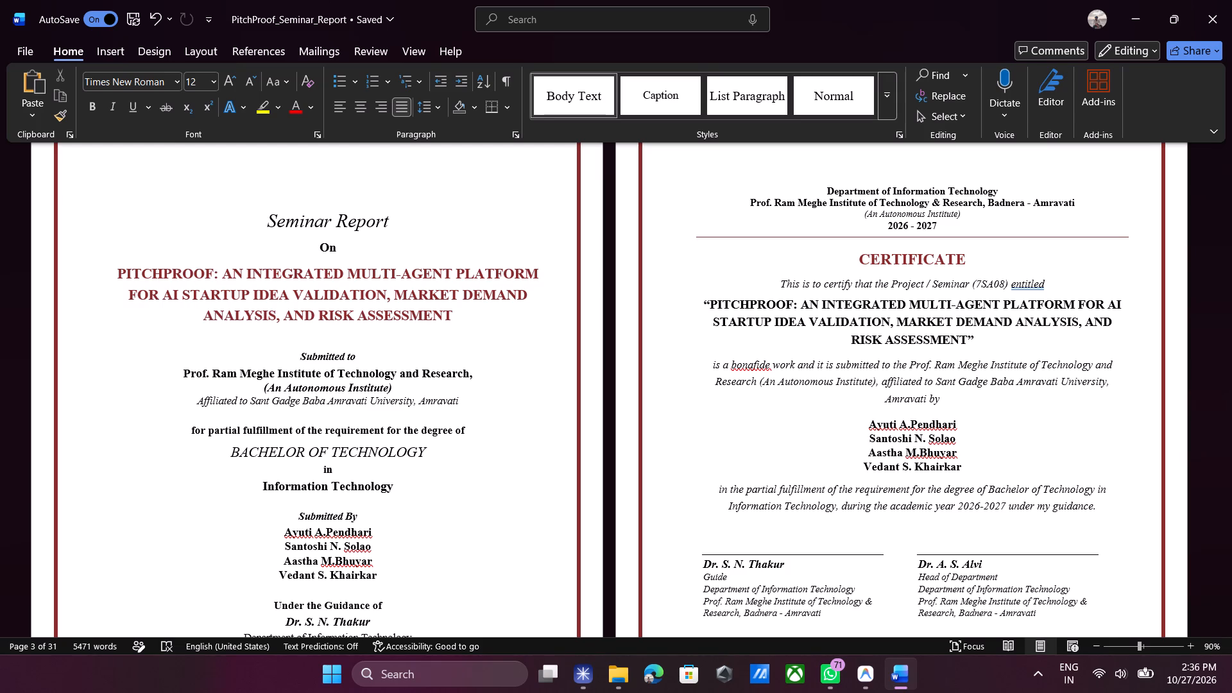
{"action": "scroll", "coordinate": [289, 290], "scroll_direction": "down", "scroll_amount": 1}
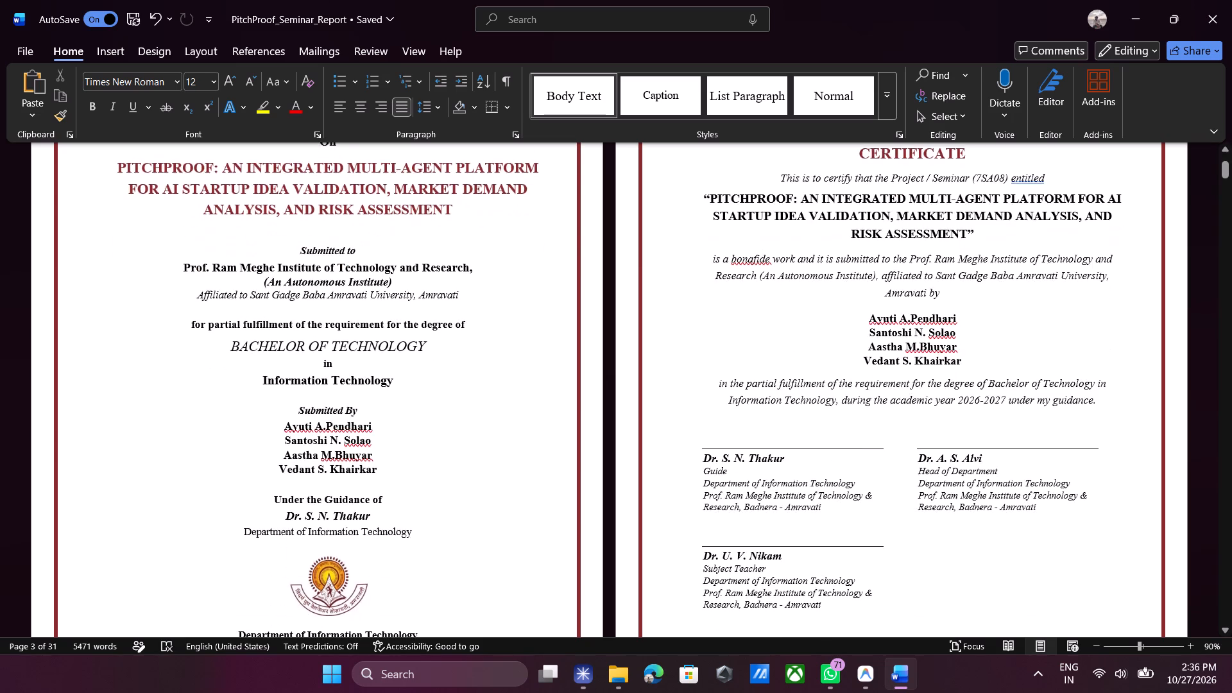
{"action": "scroll", "coordinate": [289, 290], "scroll_direction": "down", "scroll_amount": 11}
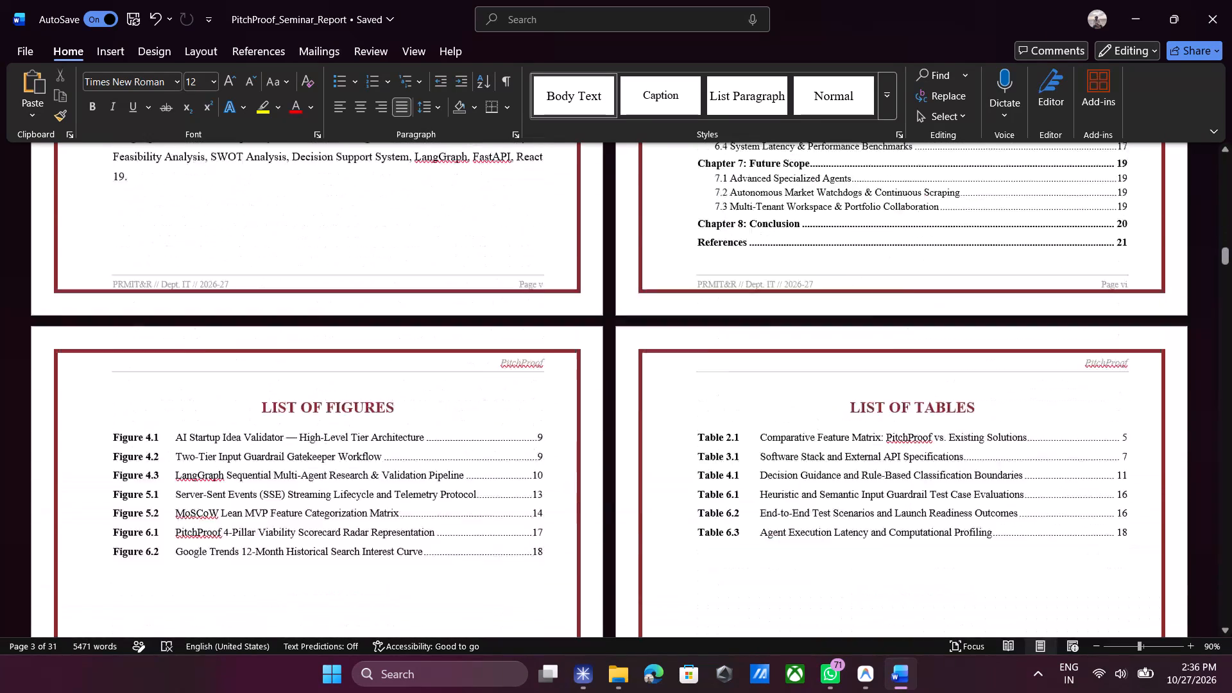
{"action": "scroll", "coordinate": [289, 290], "scroll_direction": "down", "scroll_amount": 1}
{"action": "scroll", "coordinate": [289, 290], "scroll_direction": "up", "scroll_amount": 2}
{"action": "scroll", "coordinate": [289, 290], "scroll_direction": "down", "scroll_amount": 4}
{"action": "scroll", "coordinate": [289, 290], "scroll_direction": "up", "scroll_amount": 1}
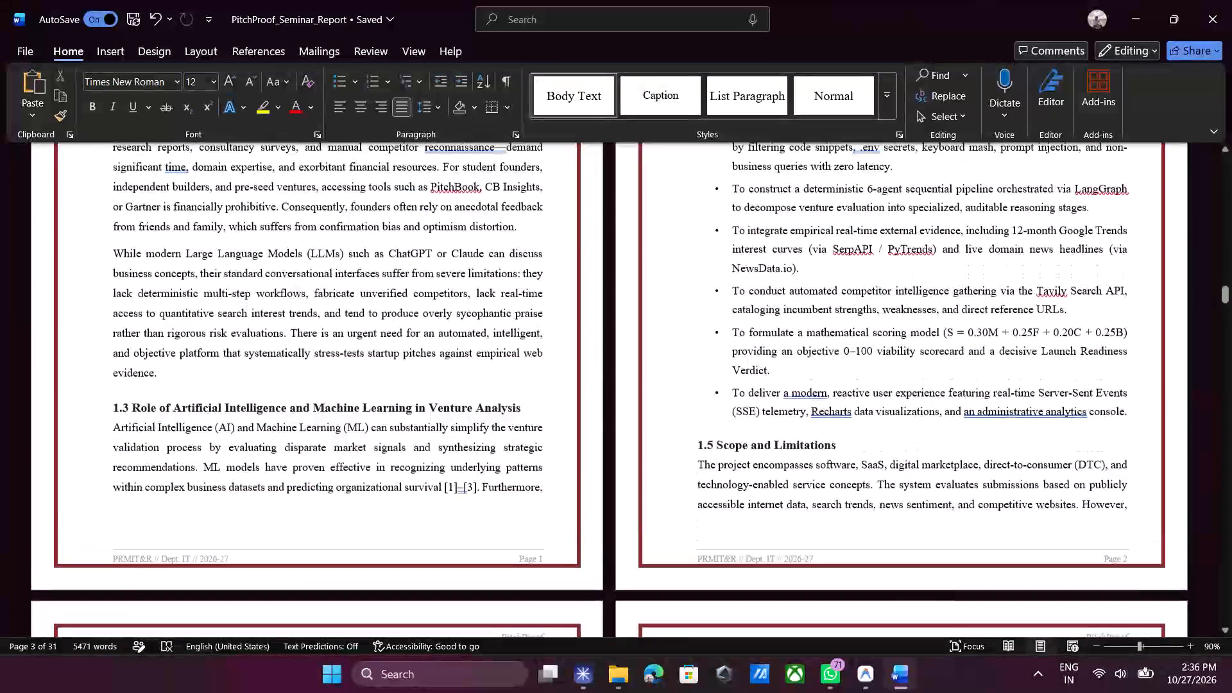
{"action": "scroll", "coordinate": [289, 290], "scroll_direction": "up", "scroll_amount": 2}
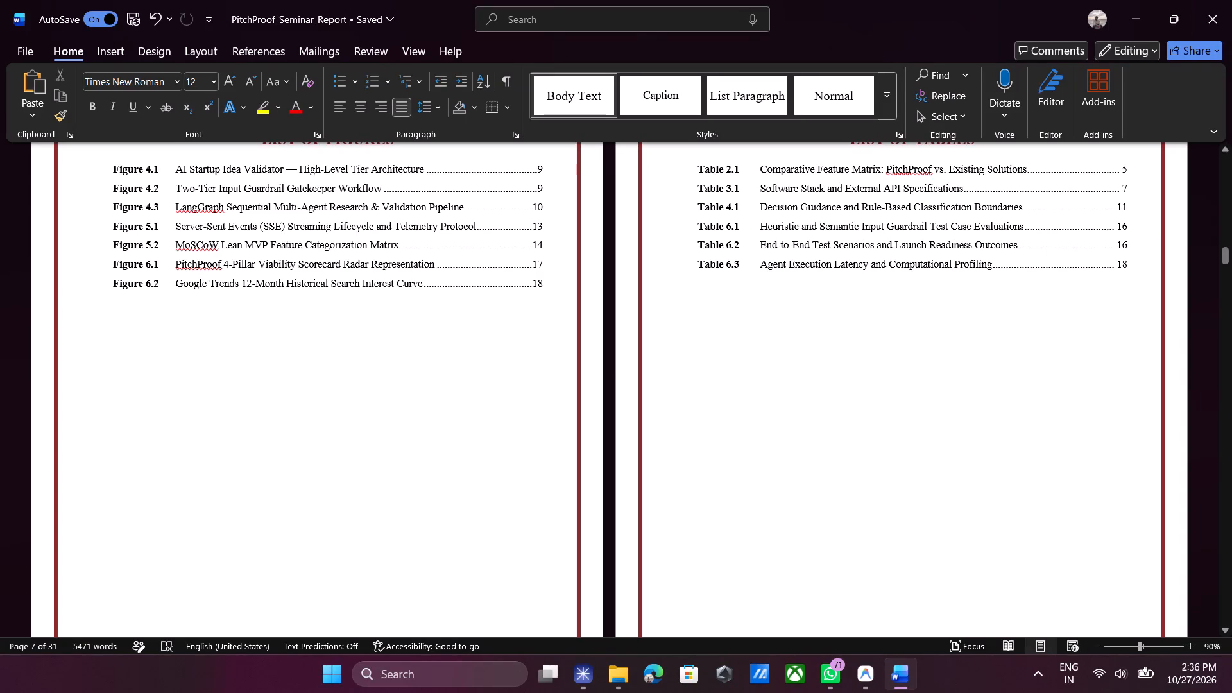
{"action": "scroll", "coordinate": [412, 344], "scroll_direction": "up", "scroll_amount": 2}
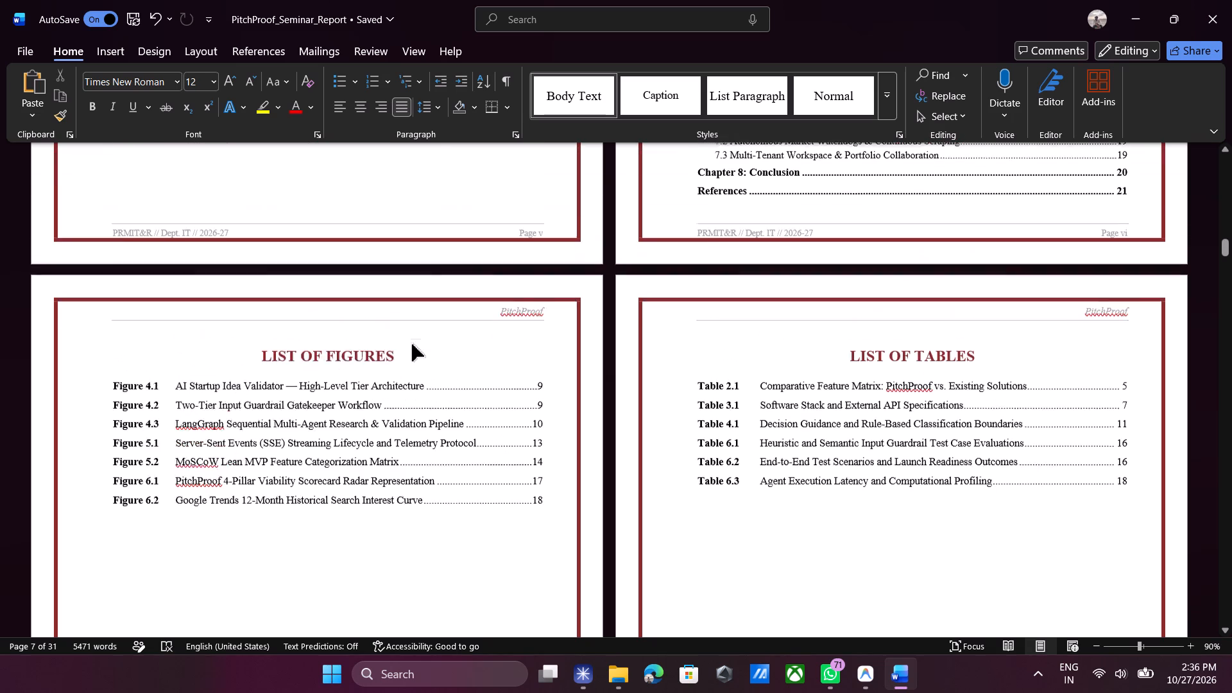
{"action": "scroll", "coordinate": [412, 344], "scroll_direction": "up", "scroll_amount": 6}
{"action": "scroll", "coordinate": [412, 344], "scroll_direction": "down", "scroll_amount": 3}
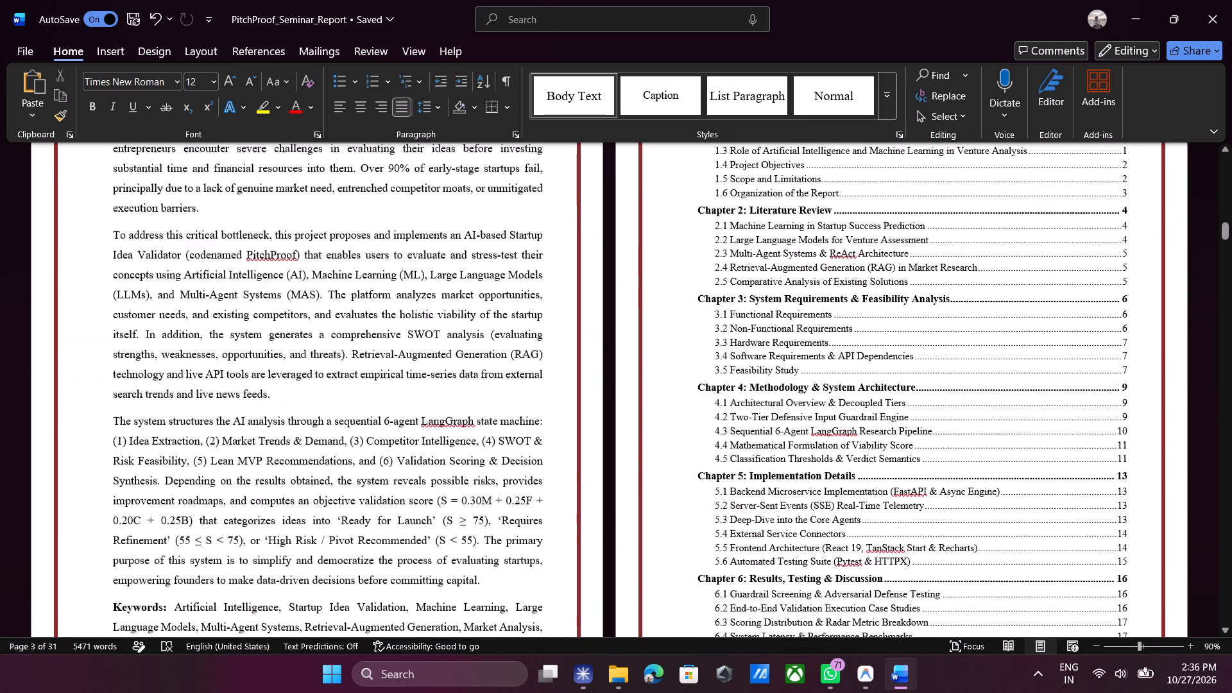
{"action": "scroll", "coordinate": [412, 344], "scroll_direction": "down", "scroll_amount": 1}
{"action": "scroll", "coordinate": [412, 344], "scroll_direction": "up", "scroll_amount": 6}
{"action": "scroll", "coordinate": [412, 344], "scroll_direction": "down", "scroll_amount": 2}
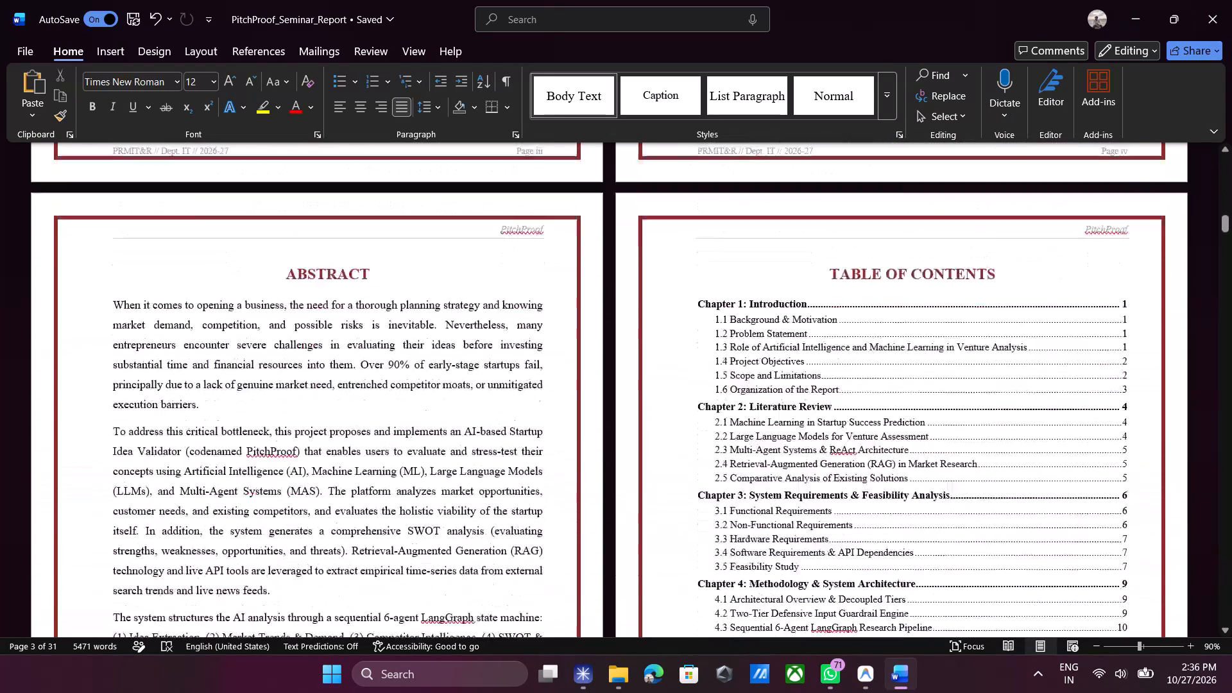
{"action": "scroll", "coordinate": [412, 344], "scroll_direction": "down", "scroll_amount": 5}
{"action": "scroll", "coordinate": [412, 344], "scroll_direction": "up", "scroll_amount": 8}
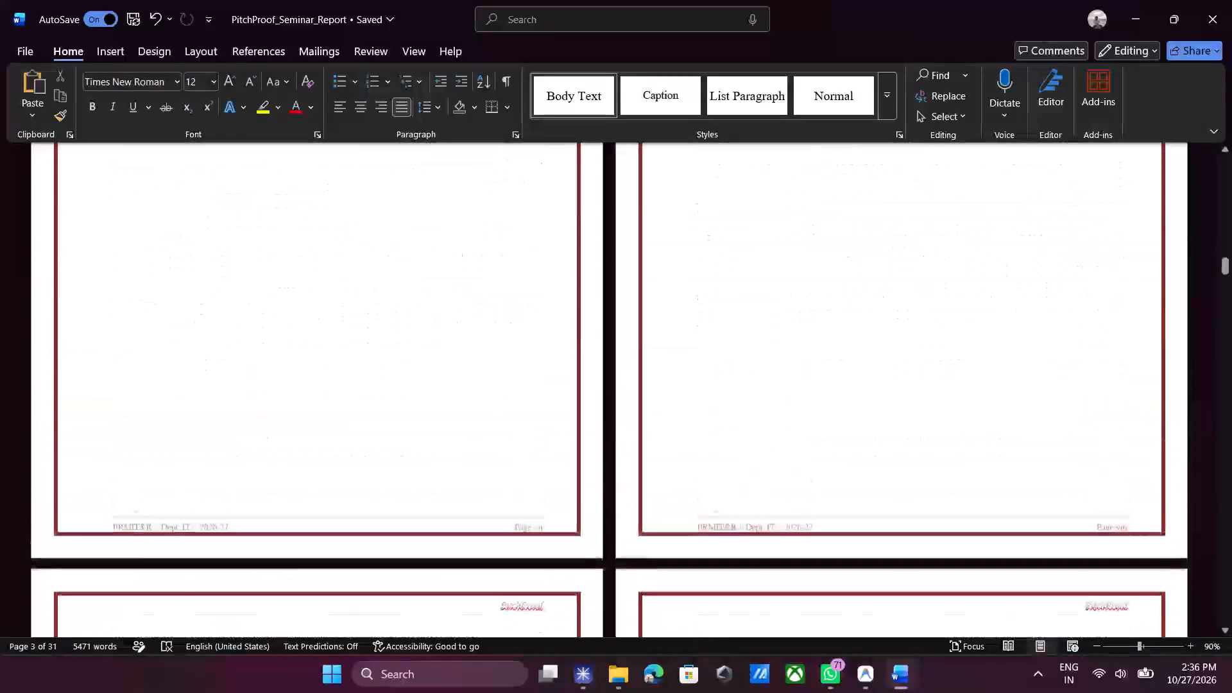
Delete the List of Figures, removing all entries from Figure 6.2 back to Figure 4.1 and the heading.
{"action": "scroll", "coordinate": [412, 344], "scroll_direction": "up", "scroll_amount": 3}
{"action": "scroll", "coordinate": [466, 157], "scroll_direction": "down", "scroll_amount": 4}
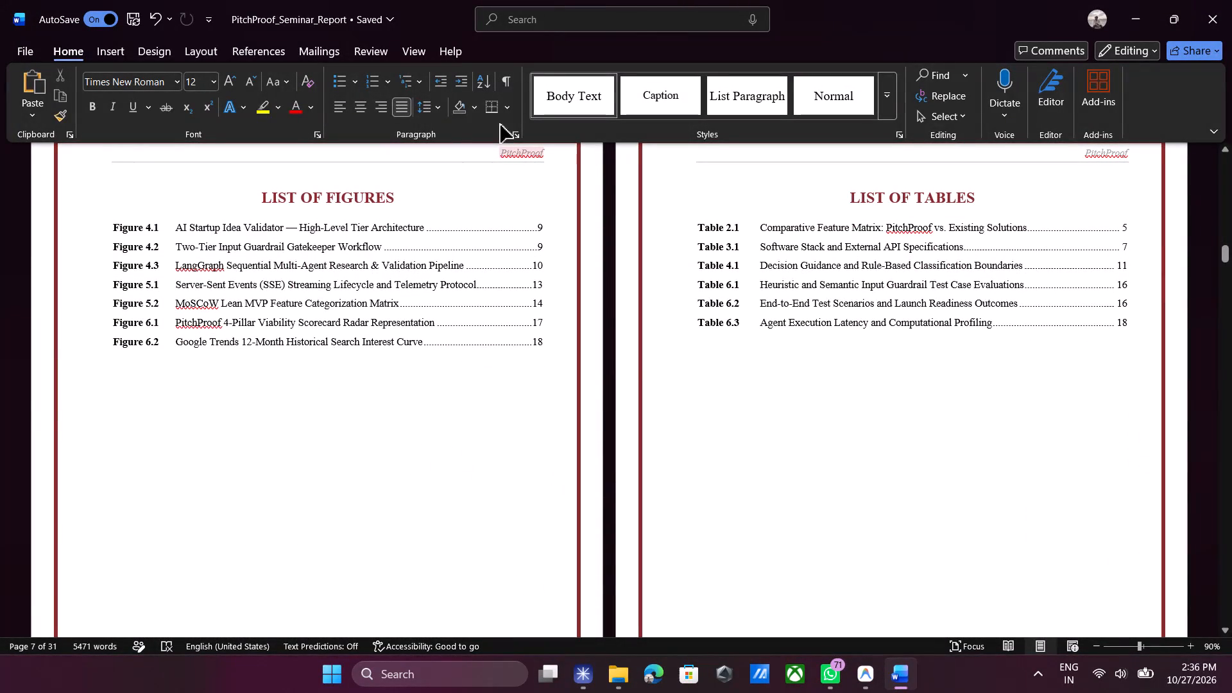
{"action": "left_click", "coordinate": [552, 342]}
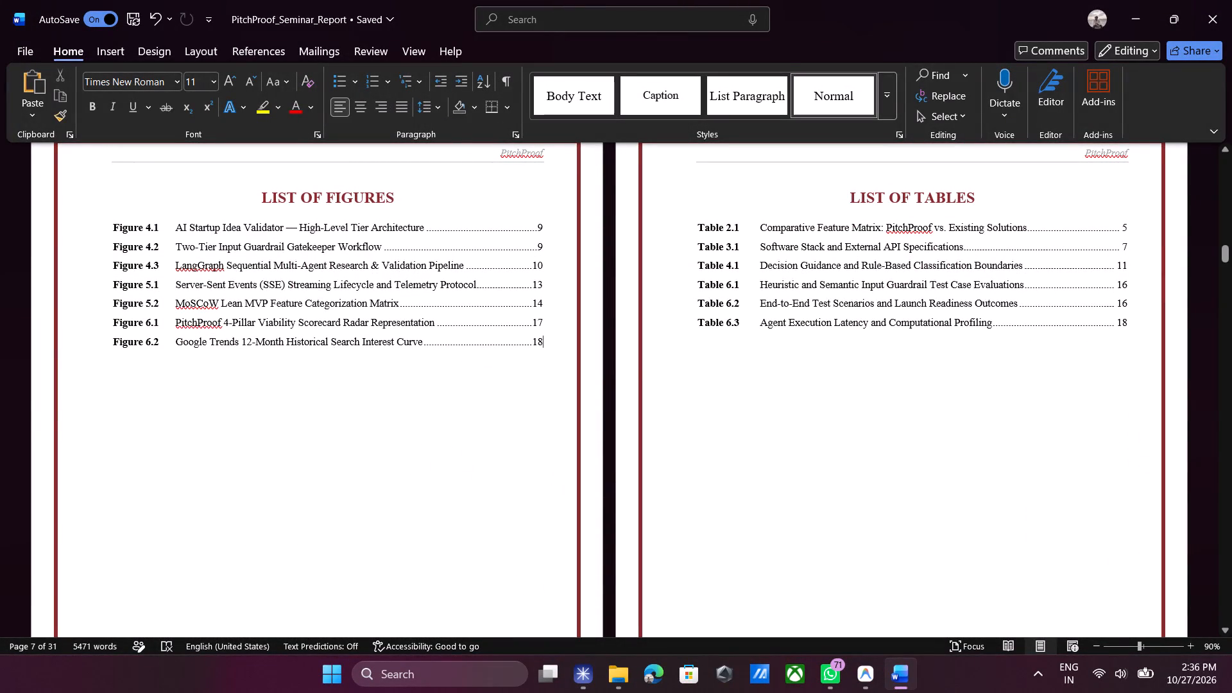
{"action": "key", "text": "BackSpace"}
{"action": "key", "text": "BackSpace"}
{"action": "key", "text": "BackSpace"}
{"action": "key", "text": "BackSpace"}
{"action": "key", "text": "BackSpace"}
{"action": "key", "text": "BackSpace"}
{"action": "key", "text": "BackSpace"}
{"action": "key", "text": "BackSpace"}
{"action": "key", "text": "BackSpace"}
{"action": "key", "text": "BackSpace"}
{"action": "key", "text": "BackSpace"}
{"action": "key", "text": "BackSpace"}
{"action": "key", "text": "BackSpace"}
{"action": "key", "text": "BackSpace"}
{"action": "key", "text": "BackSpace"}
{"action": "key", "text": "BackSpace"}
{"action": "key", "text": "BackSpace"}
{"action": "key", "text": "BackSpace"}
{"action": "key", "text": "BackSpace"}
{"action": "key", "text": "BackSpace"}
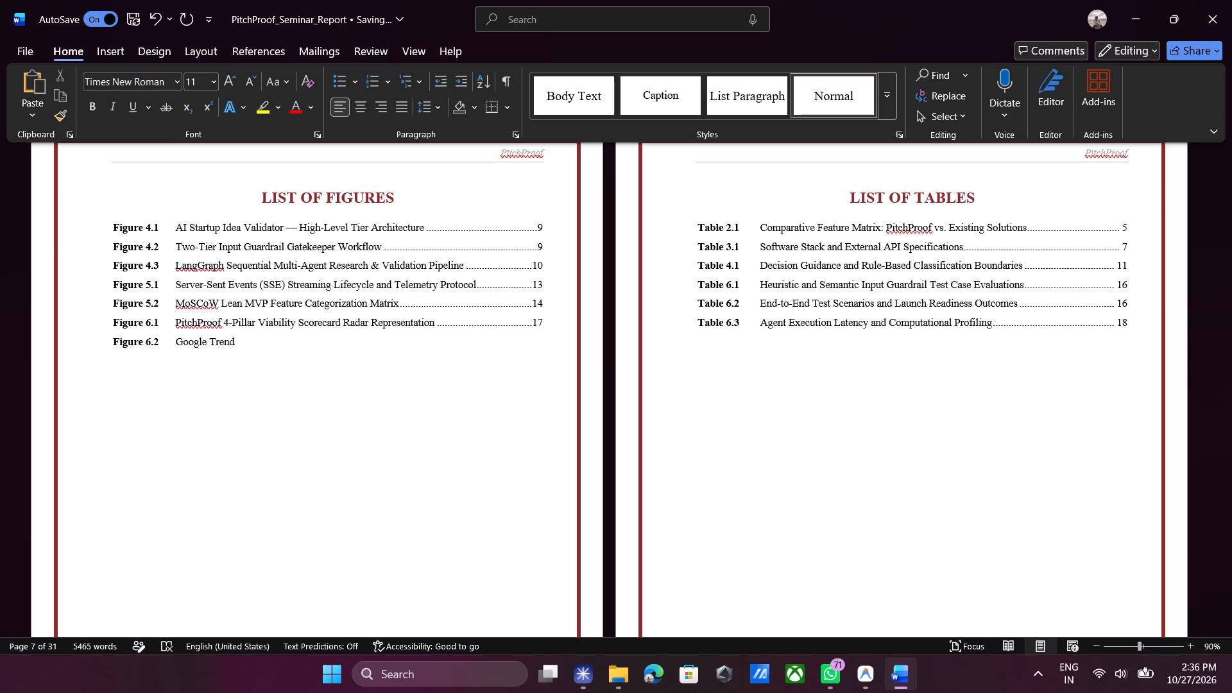
{"action": "key", "text": "BackSpace"}
{"action": "key", "text": "BackSpace"}
{"action": "key", "text": "BackSpace"}
{"action": "key", "text": "BackSpace"}
{"action": "key", "text": "BackSpace"}
{"action": "key", "text": "BackSpace"}
{"action": "key", "text": "BackSpace"}
{"action": "key", "text": "BackSpace"}
{"action": "key", "text": "BackSpace"}
{"action": "key", "text": "BackSpace"}
{"action": "key", "text": "BackSpace"}
{"action": "key", "text": "BackSpace"}
{"action": "key", "text": "BackSpace"}
{"action": "key", "text": "BackSpace"}
{"action": "key", "text": "BackSpace"}
{"action": "key", "text": "BackSpace"}
{"action": "key", "text": "BackSpace"}
{"action": "key", "text": "BackSpace"}
{"action": "key", "text": "BackSpace"}
{"action": "key", "text": "BackSpace"}
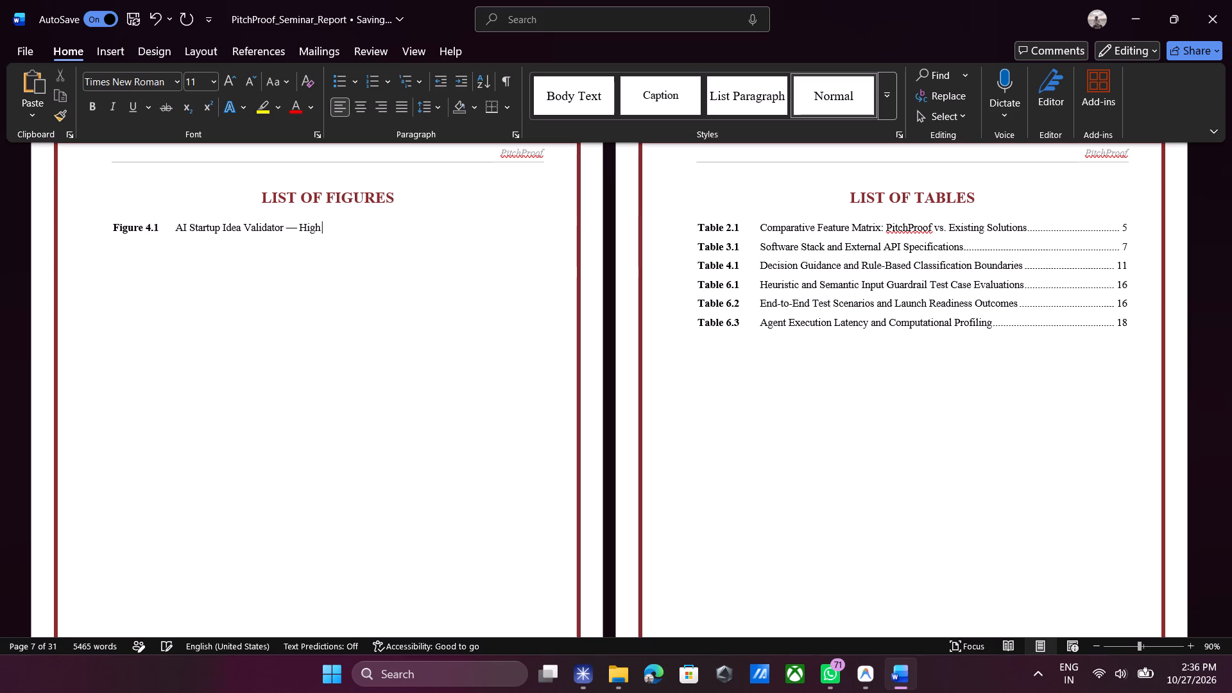
{"action": "key", "text": "BackSpace"}
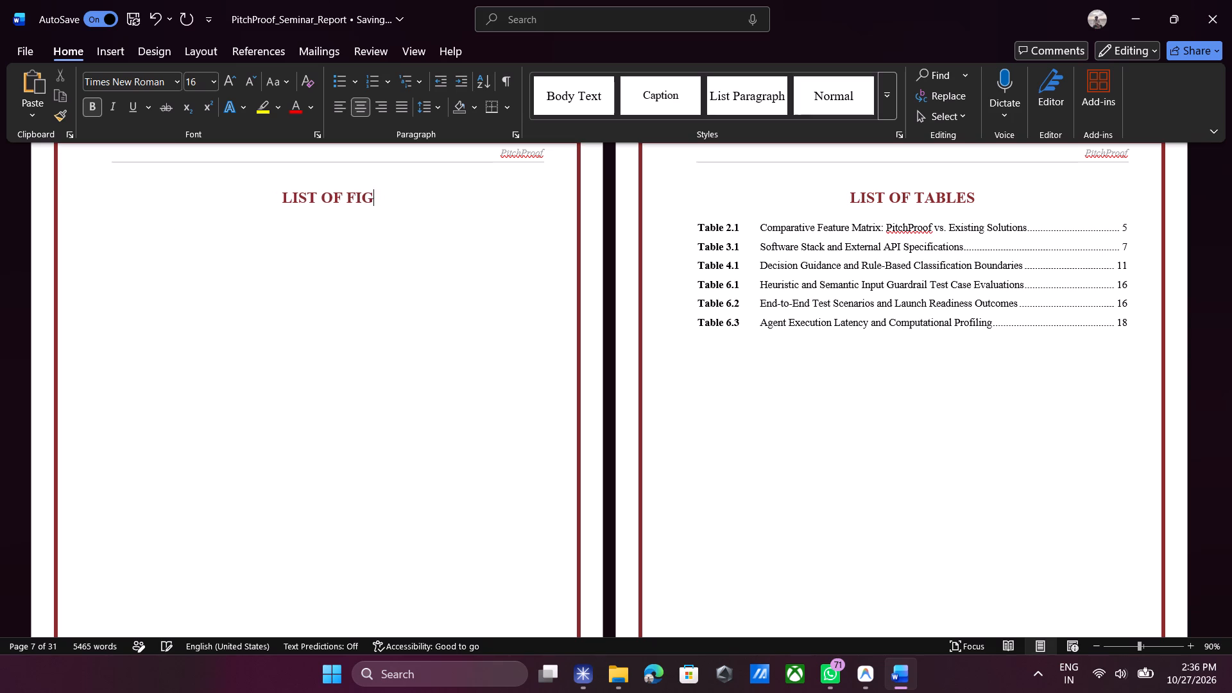
{"action": "key", "text": "BackSpace"}
{"action": "key", "text": "BackSpace"}
{"action": "key", "text": "BackSpace"}
{"action": "key", "text": "BackSpace"}
{"action": "key", "text": "BackSpace"}
{"action": "key", "text": "BackSpace"}
{"action": "key", "text": "BackSpace"}
{"action": "key", "text": "BackSpace"}
{"action": "key", "text": "BackSpace"}
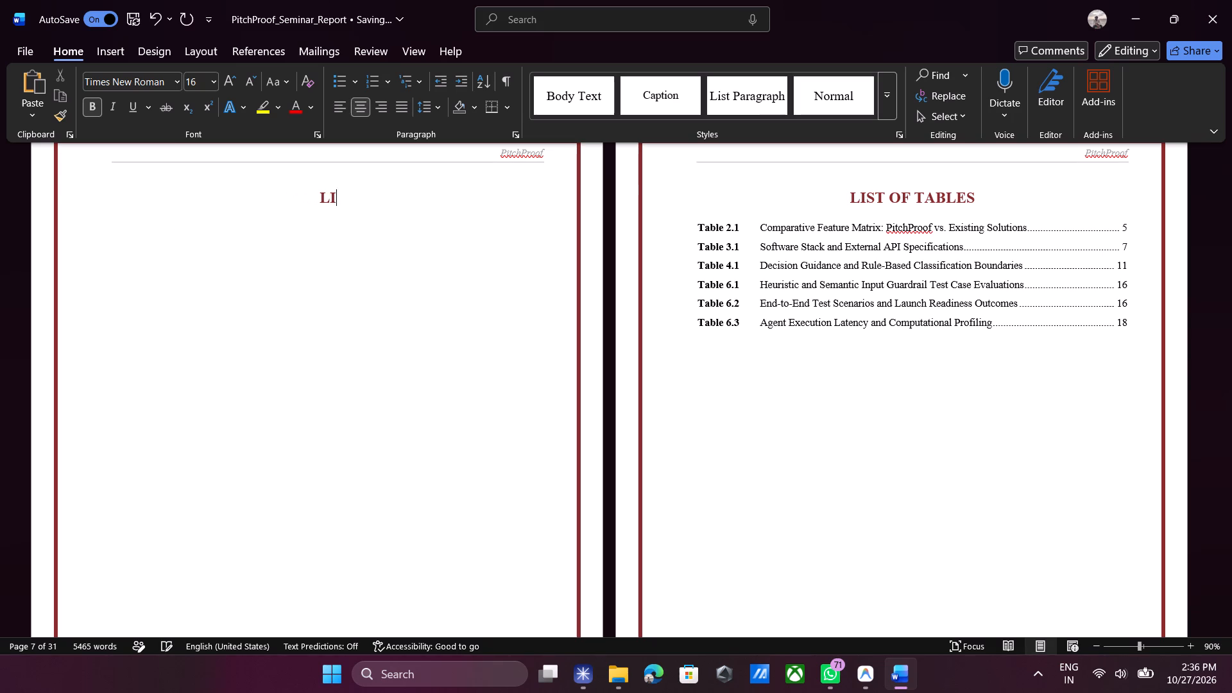
{"action": "key", "text": "BackSpace"}
{"action": "key", "text": "BackSpace"}
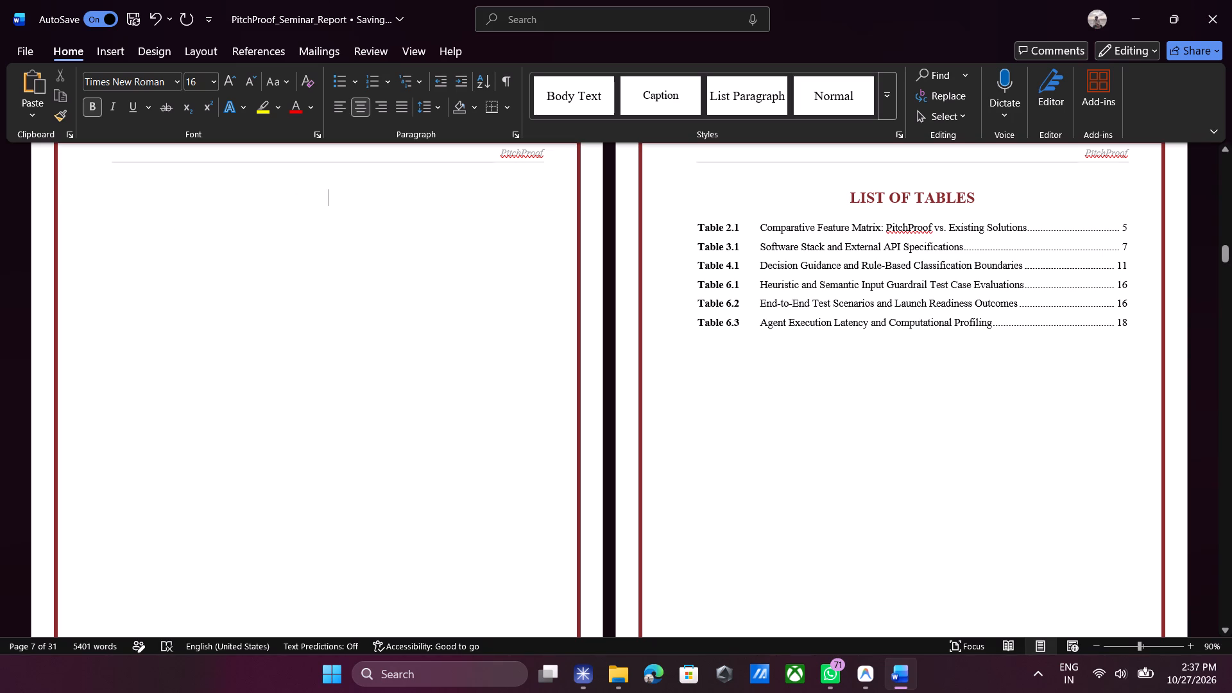
Delete the List of Tables, removing all entries from Table 6.3 back to Table 2.1 and the heading.
{"action": "left_click", "coordinate": [1144, 364]}
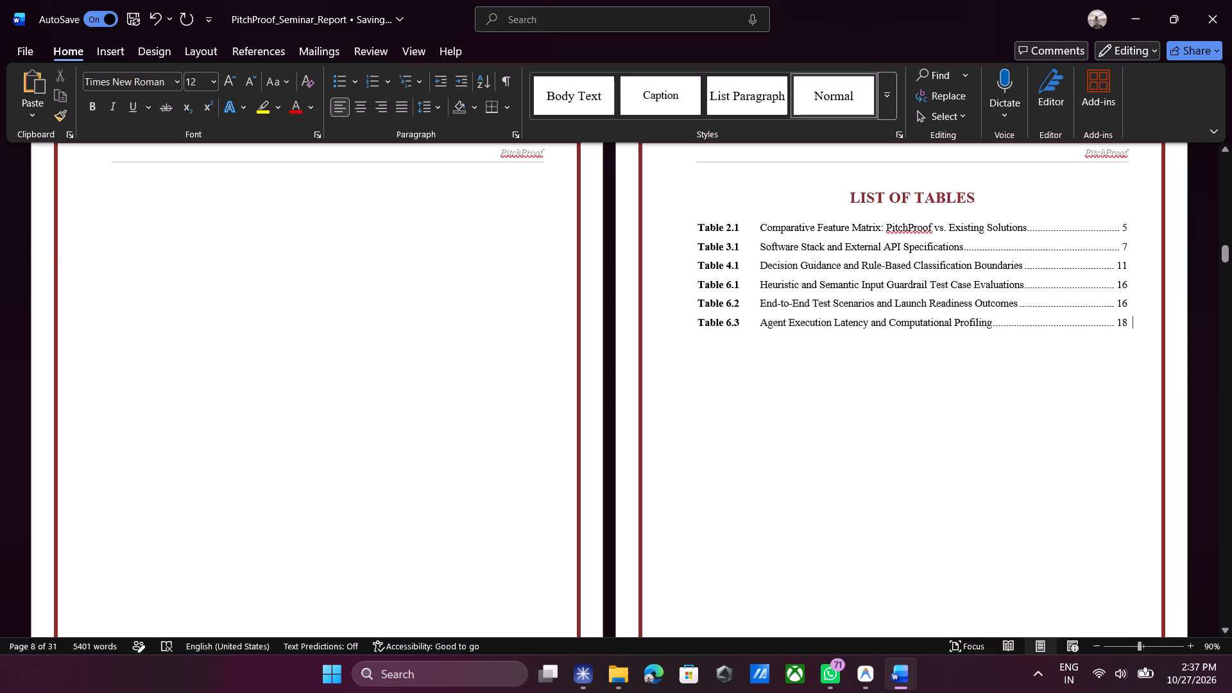
{"action": "left_click", "coordinate": [1134, 324]}
{"action": "key", "text": "BackSpace"}
{"action": "key", "text": "BackSpace"}
{"action": "key", "text": "BackSpace"}
{"action": "key", "text": "BackSpace"}
{"action": "key", "text": "BackSpace"}
{"action": "key", "text": "BackSpace"}
{"action": "key", "text": "BackSpace"}
{"action": "key", "text": "BackSpace"}
{"action": "key", "text": "BackSpace"}
{"action": "key", "text": "BackSpace"}
{"action": "key", "text": "BackSpace"}
{"action": "key", "text": "BackSpace"}
{"action": "key", "text": "BackSpace"}
{"action": "key", "text": "BackSpace"}
{"action": "key", "text": "BackSpace"}
{"action": "key", "text": "BackSpace"}
{"action": "key", "text": "BackSpace"}
{"action": "key", "text": "BackSpace"}
{"action": "key", "text": "BackSpace"}
{"action": "key", "text": "BackSpace"}
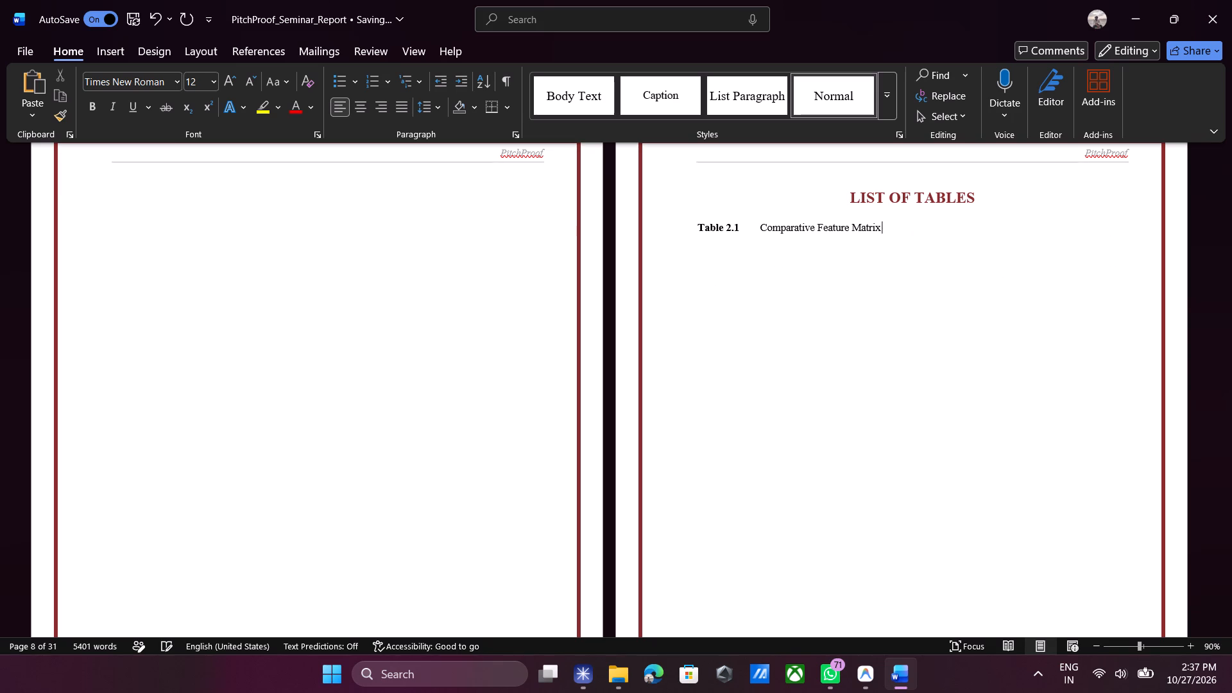
{"action": "key", "text": "BackSpace"}
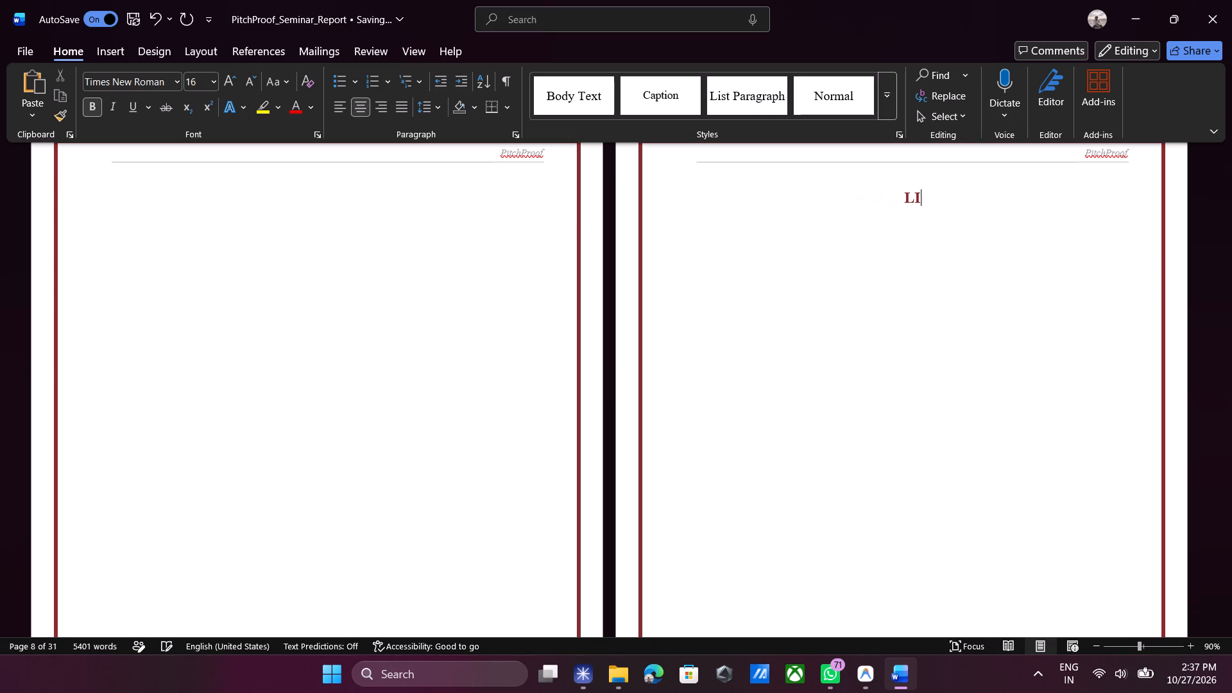
{"action": "key", "text": "BackSpace"}
{"action": "key", "text": "BackSpace"}
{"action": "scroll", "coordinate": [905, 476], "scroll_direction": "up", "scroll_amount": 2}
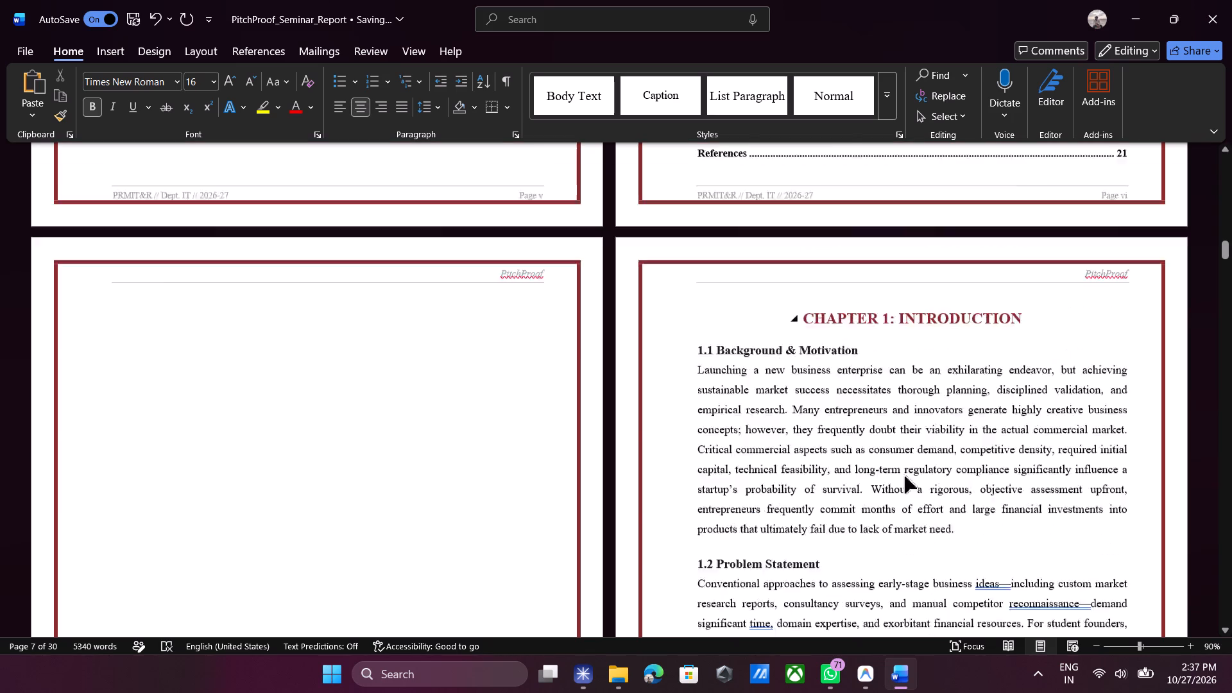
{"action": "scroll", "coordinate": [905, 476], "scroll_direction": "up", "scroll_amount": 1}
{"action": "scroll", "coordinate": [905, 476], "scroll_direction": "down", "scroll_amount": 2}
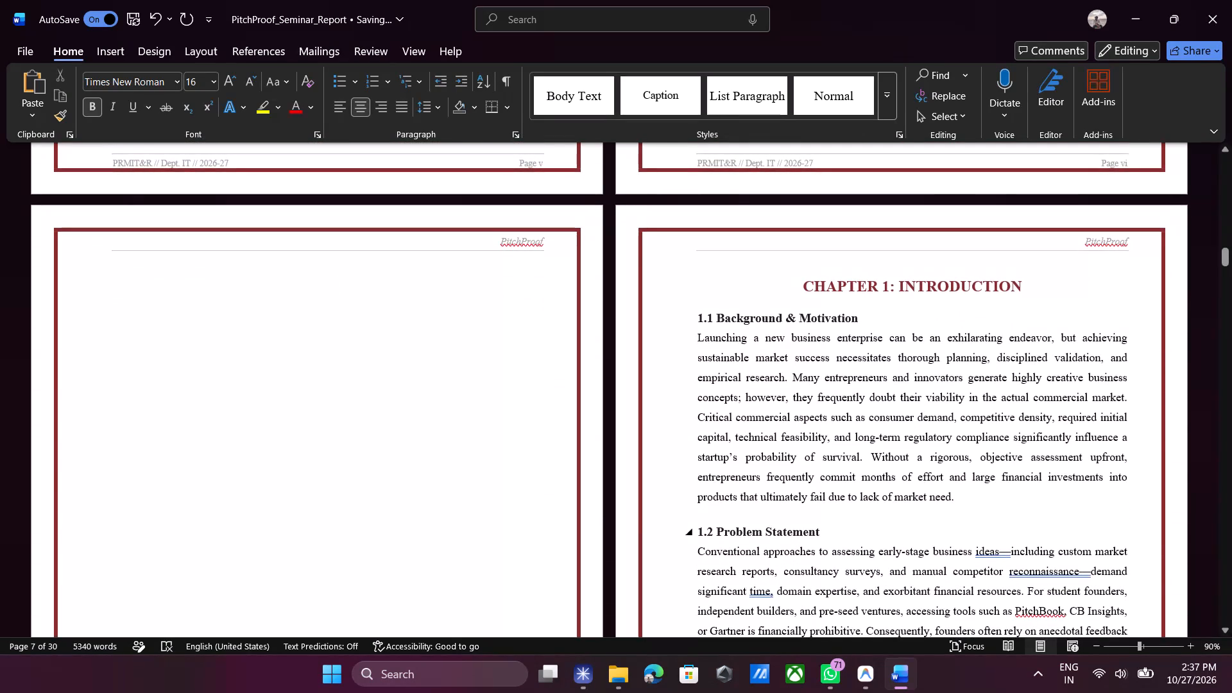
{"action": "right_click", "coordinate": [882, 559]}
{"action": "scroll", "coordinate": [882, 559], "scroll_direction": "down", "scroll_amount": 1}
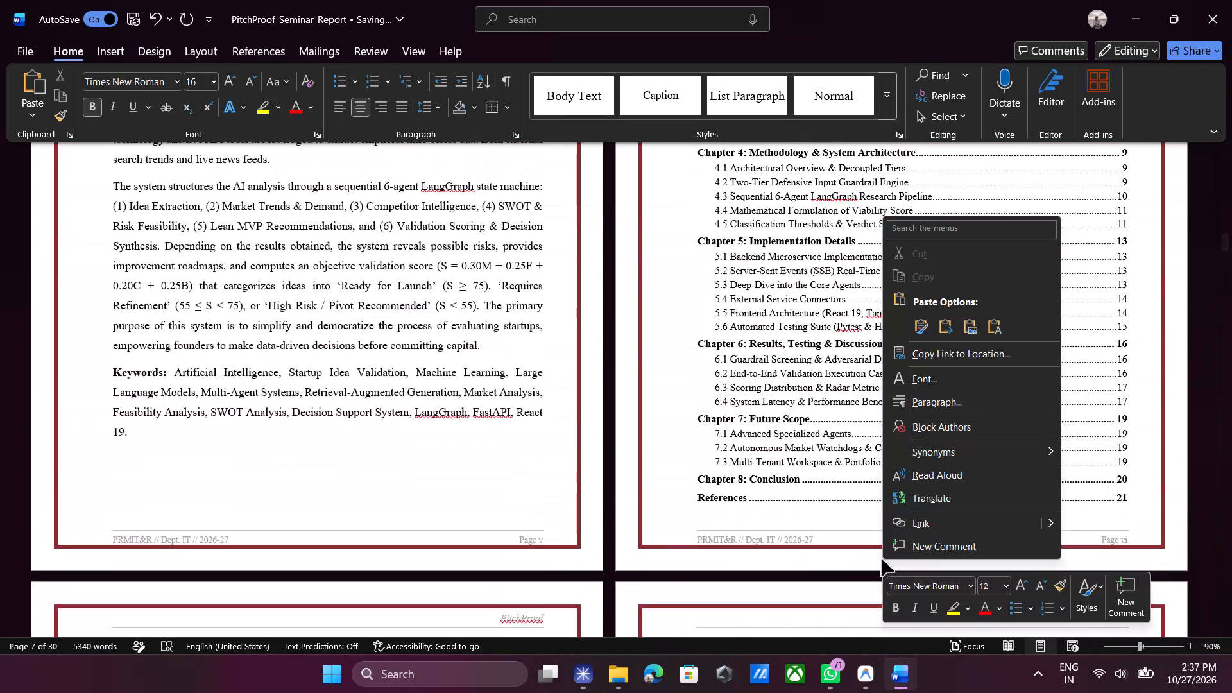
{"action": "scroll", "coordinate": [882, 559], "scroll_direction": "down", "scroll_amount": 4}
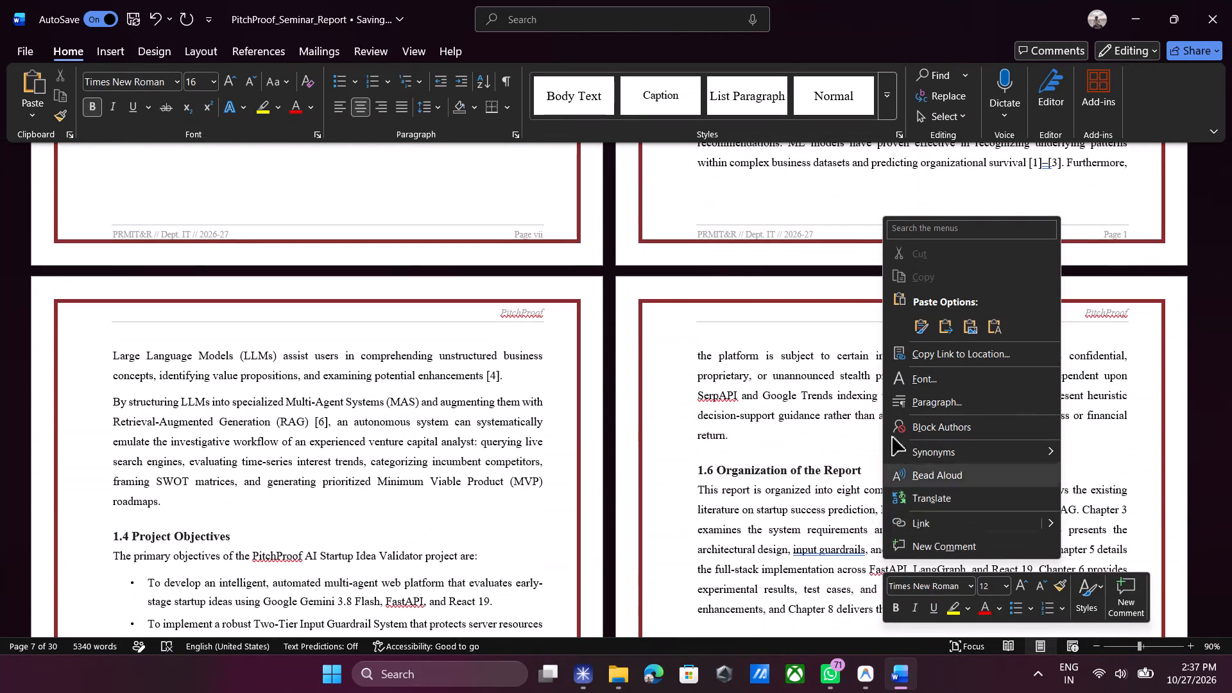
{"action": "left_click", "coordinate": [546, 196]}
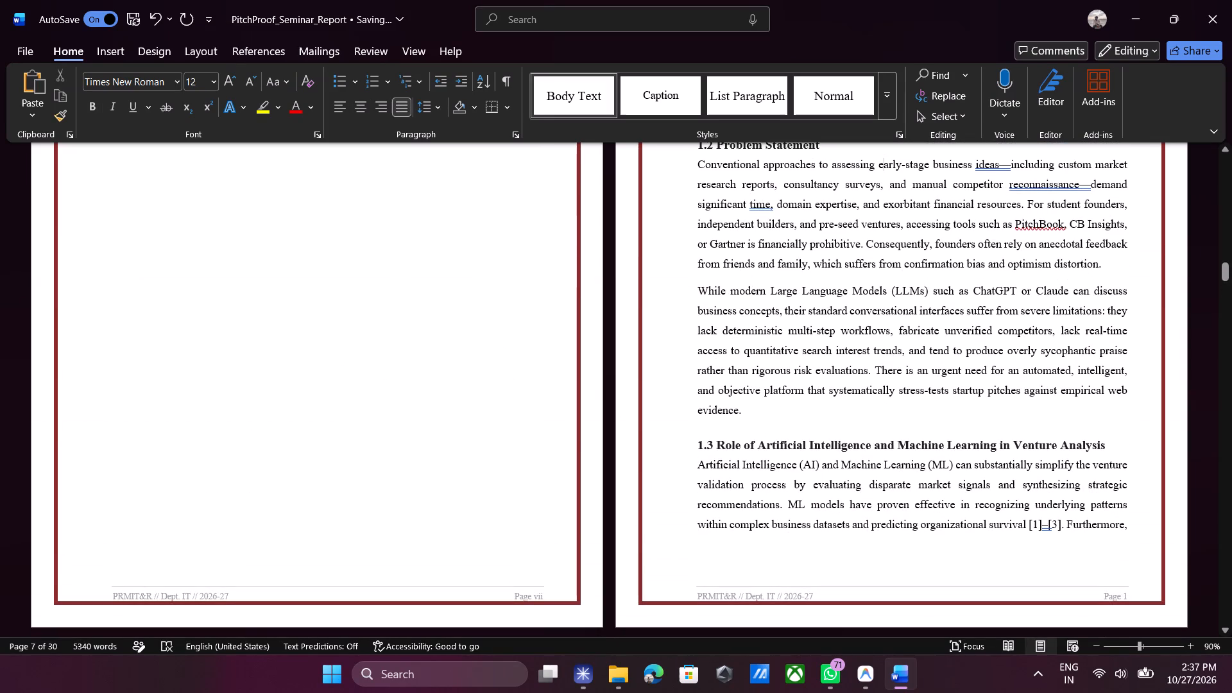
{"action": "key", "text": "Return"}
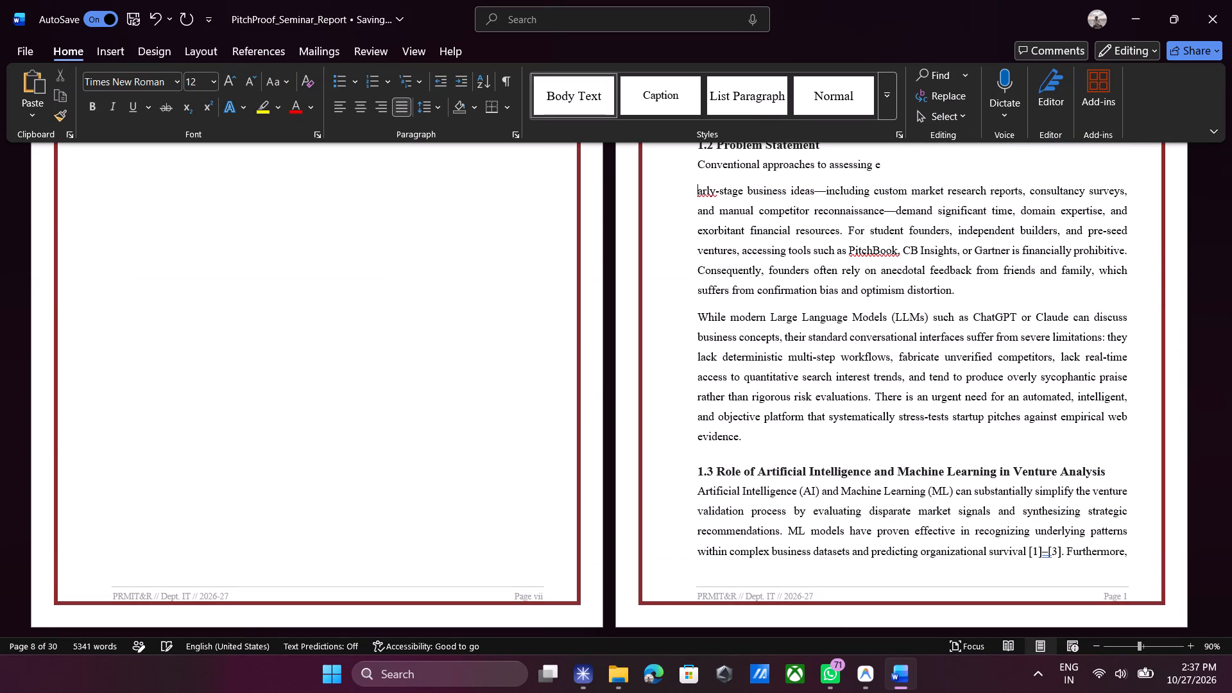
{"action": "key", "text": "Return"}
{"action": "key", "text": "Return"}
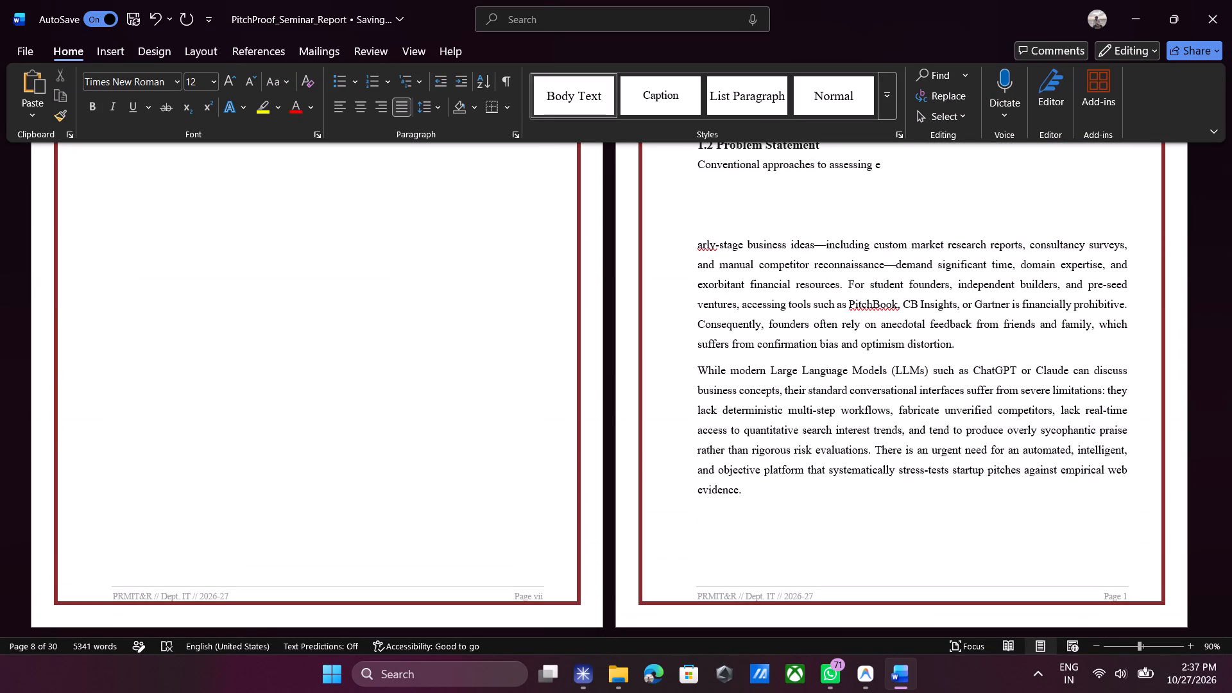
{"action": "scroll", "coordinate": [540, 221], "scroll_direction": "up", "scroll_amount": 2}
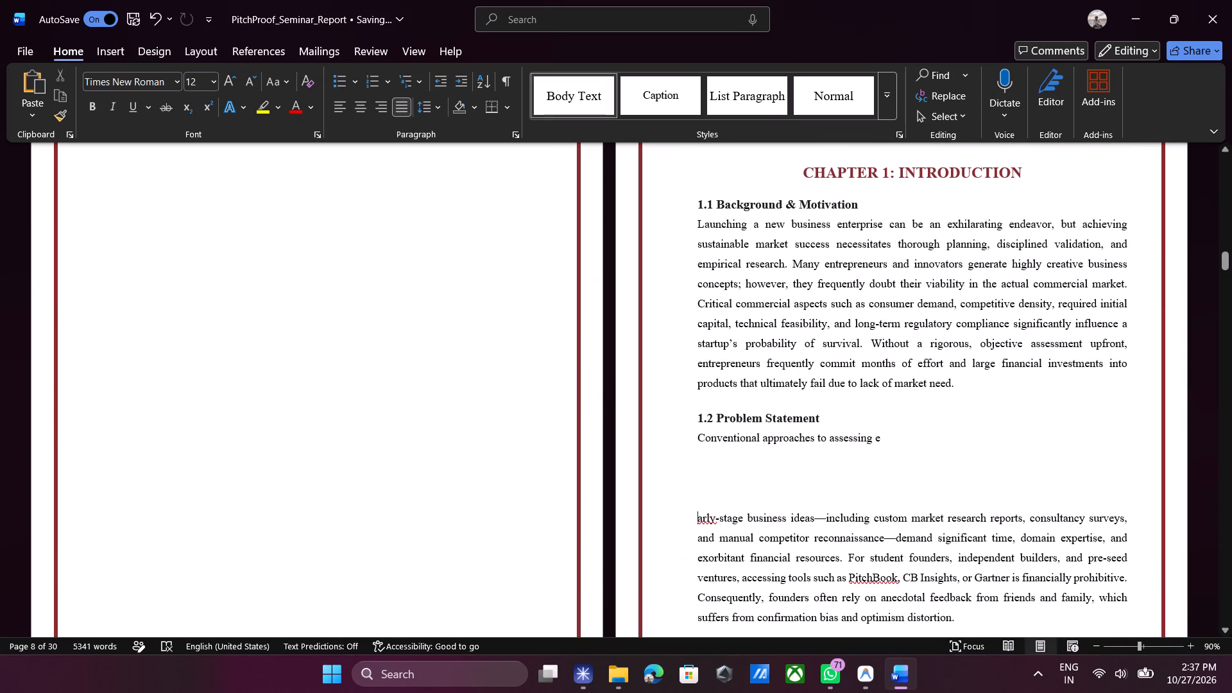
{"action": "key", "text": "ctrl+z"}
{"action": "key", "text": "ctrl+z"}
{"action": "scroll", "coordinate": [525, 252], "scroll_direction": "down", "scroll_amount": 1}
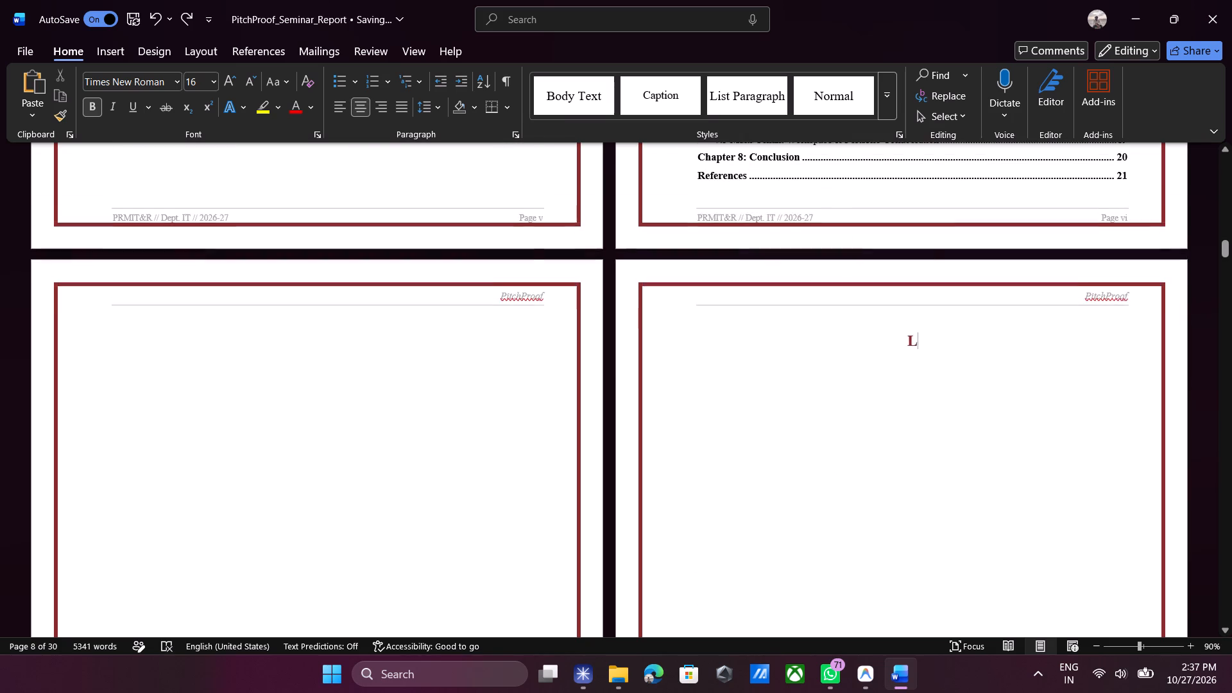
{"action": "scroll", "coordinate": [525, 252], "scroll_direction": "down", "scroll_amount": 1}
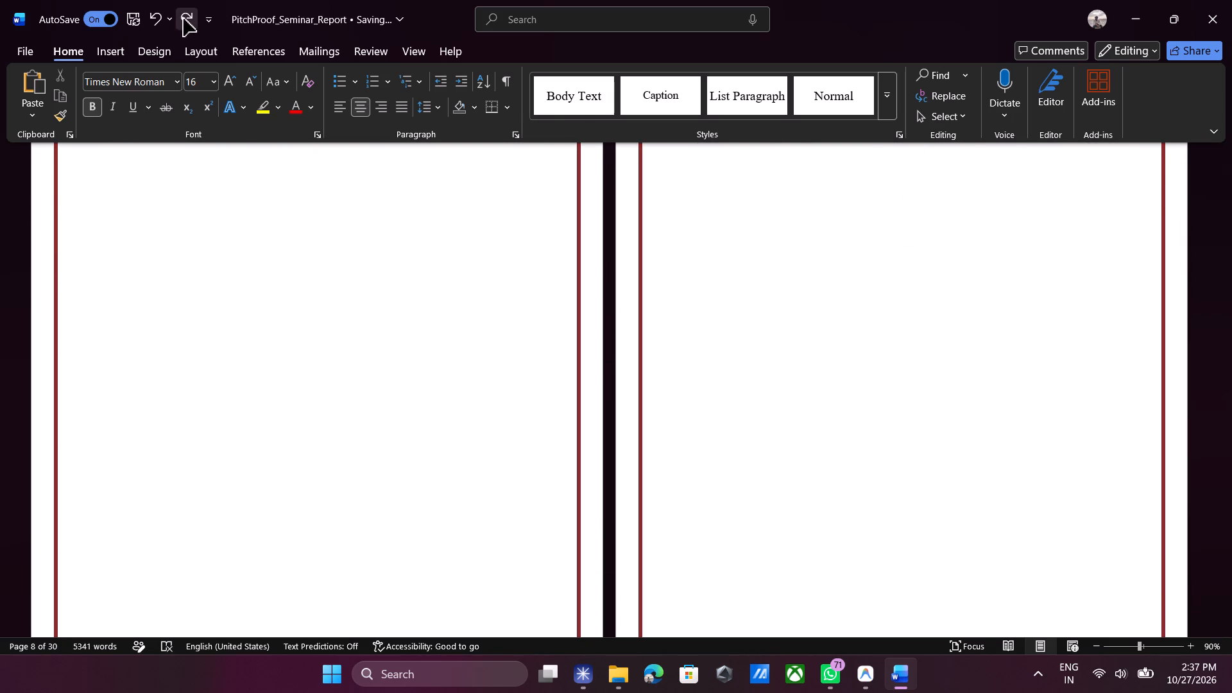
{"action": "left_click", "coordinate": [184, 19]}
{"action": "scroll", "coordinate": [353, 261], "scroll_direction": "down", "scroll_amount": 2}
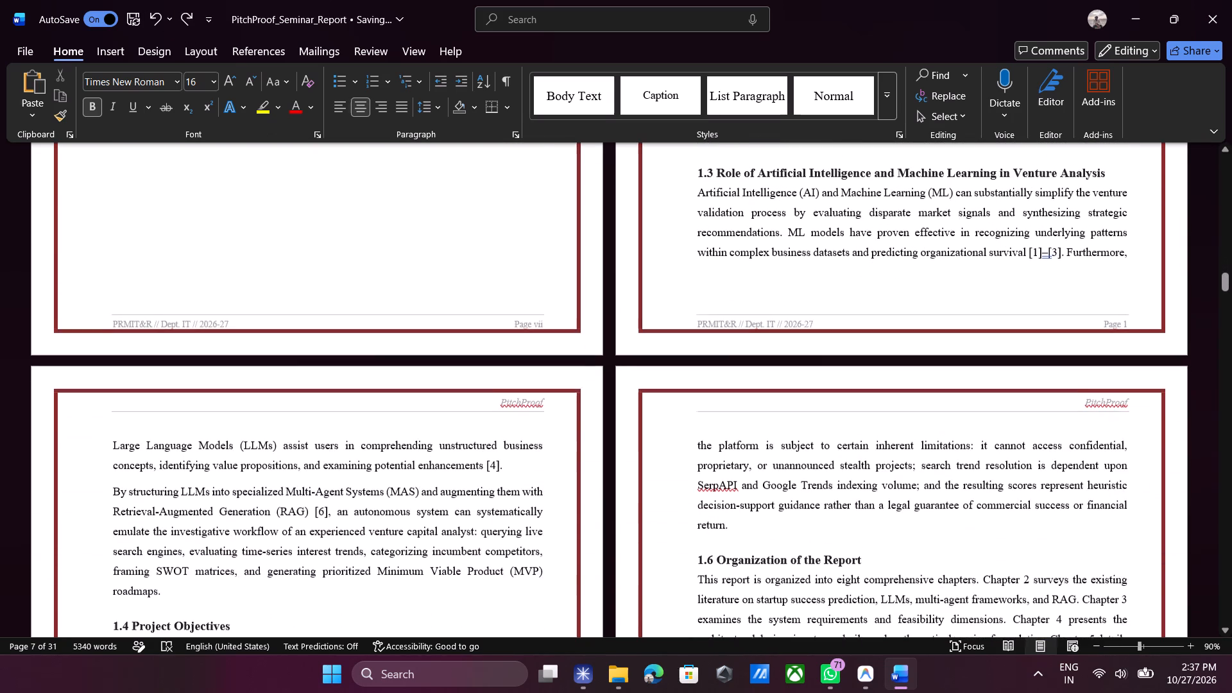
Try to remove the blank page before Chapter 1 by deleting backward from the start of the chapter heading.
{"action": "left_click", "coordinate": [538, 288]}
{"action": "left_click", "coordinate": [538, 288]}
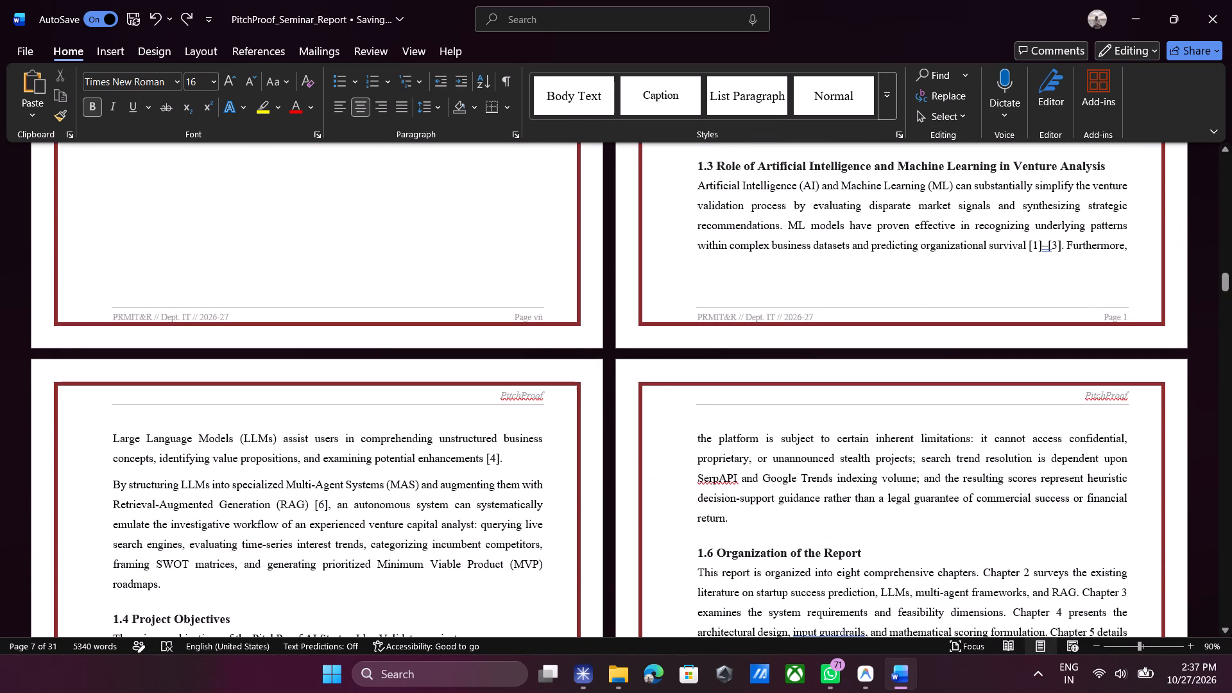
{"action": "scroll", "coordinate": [538, 288], "scroll_direction": "up", "scroll_amount": 4}
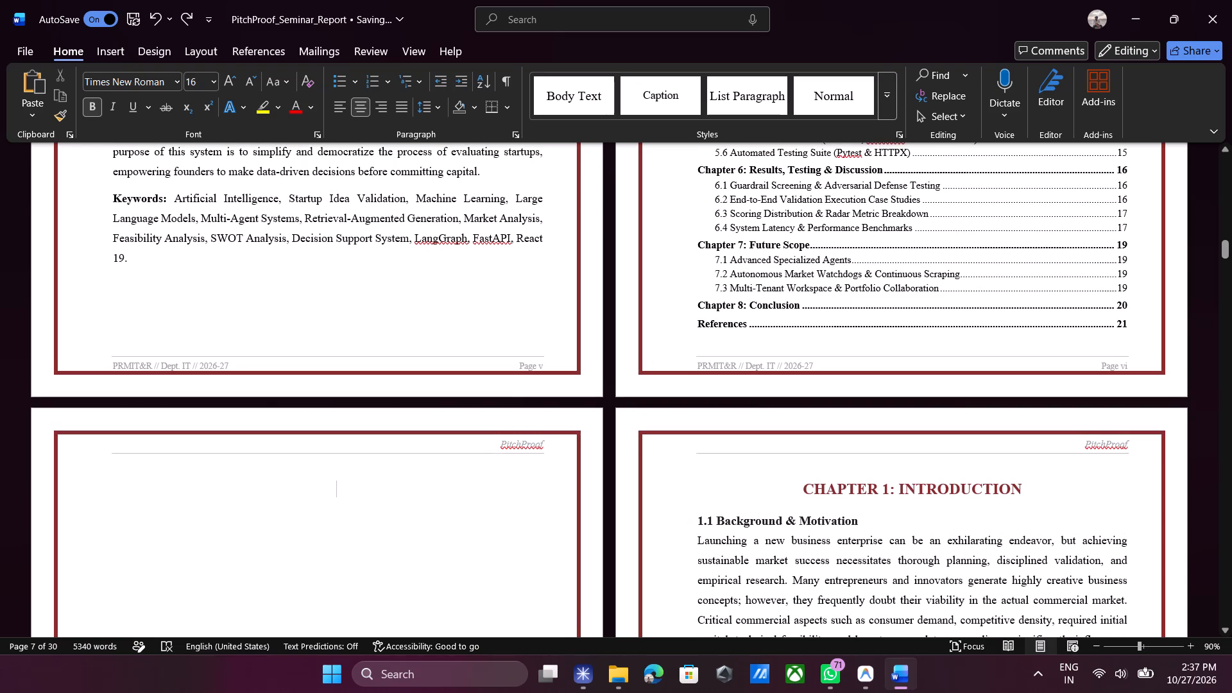
{"action": "left_click", "coordinate": [758, 487]}
{"action": "key", "text": "BackSpace"}
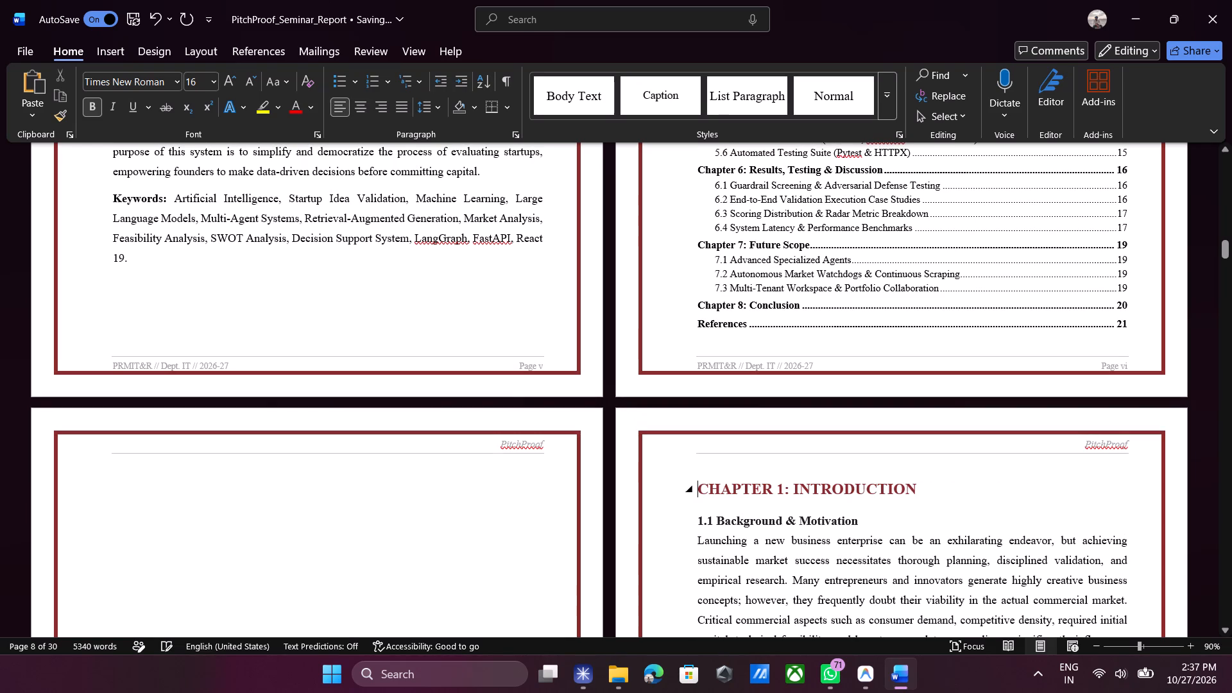
{"action": "key", "text": "BackSpace"}
{"action": "key", "text": "BackSpace"}
{"action": "key", "text": "BackSpace"}
{"action": "key", "text": "BackSpace"}
{"action": "key", "text": "BackSpace"}
{"action": "key", "text": "BackSpace"}
Try to remove the blank page vii by deleting the empty paragraph left on it.
{"action": "scroll", "coordinate": [395, 483], "scroll_direction": "down", "scroll_amount": 2}
{"action": "left_click", "coordinate": [311, 365]}
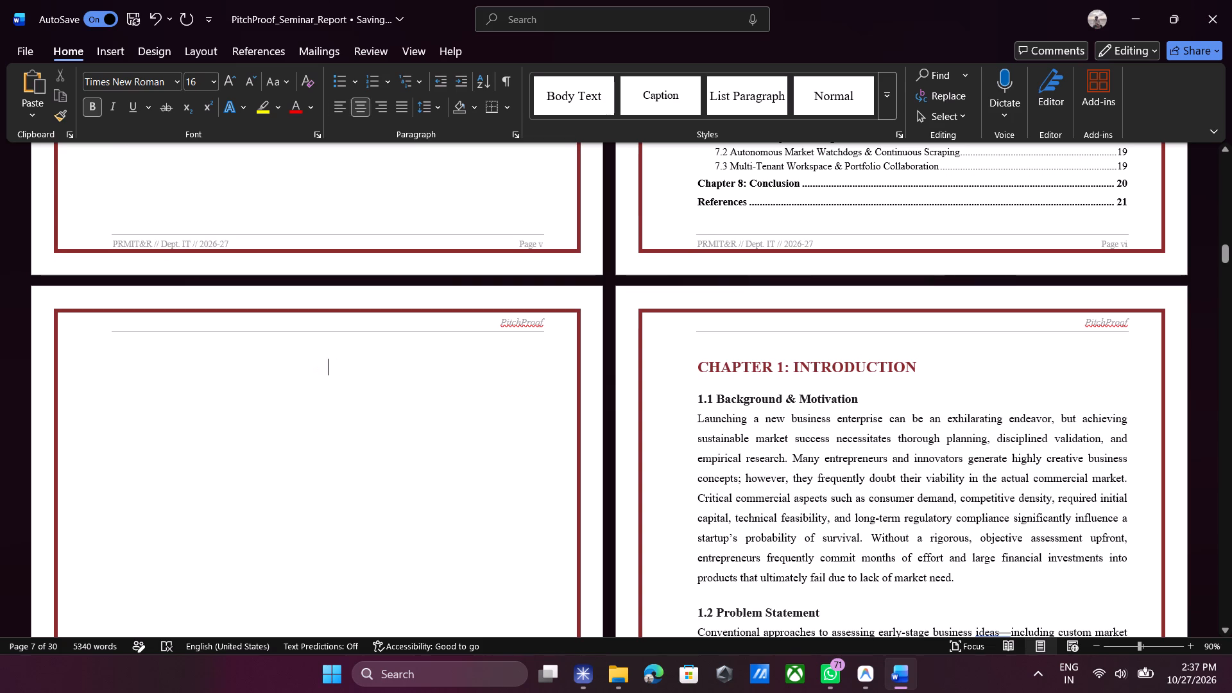
{"action": "key", "text": "BackSpace"}
{"action": "key", "text": "BackSpace"}
{"action": "key", "text": "BackSpace"}
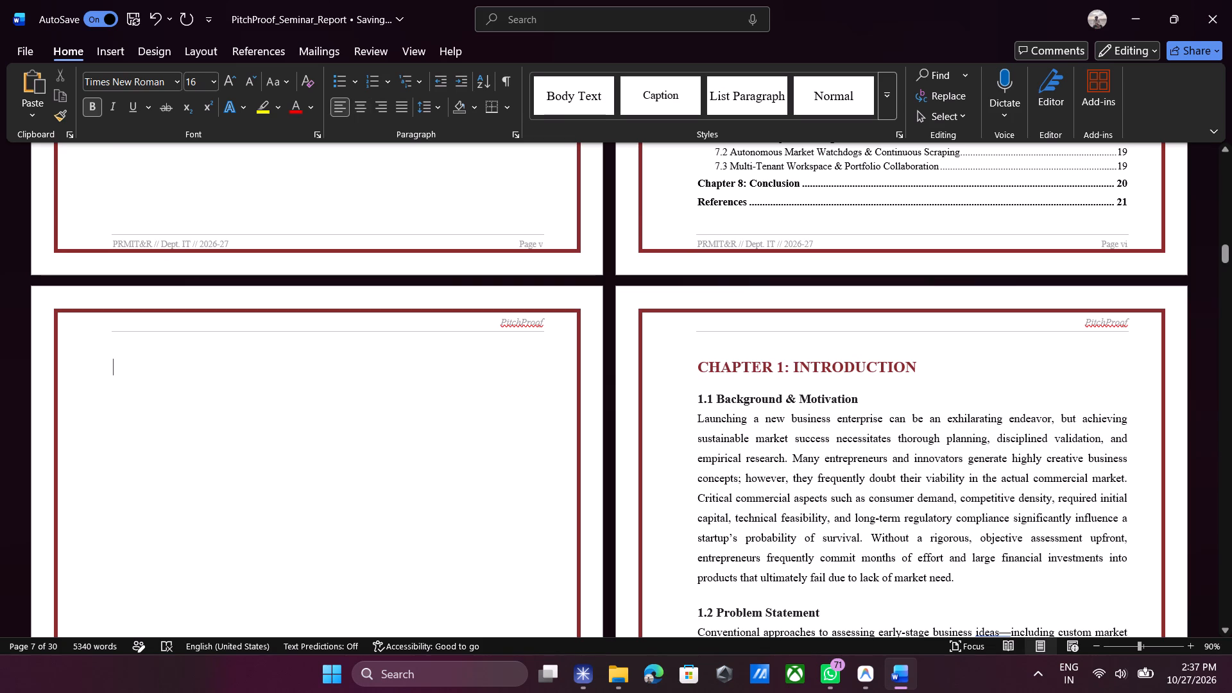
{"action": "scroll", "coordinate": [311, 365], "scroll_direction": "down", "scroll_amount": 1}
{"action": "left_click", "coordinate": [255, 306]}
{"action": "scroll", "coordinate": [255, 306], "scroll_direction": "down", "scroll_amount": 1}
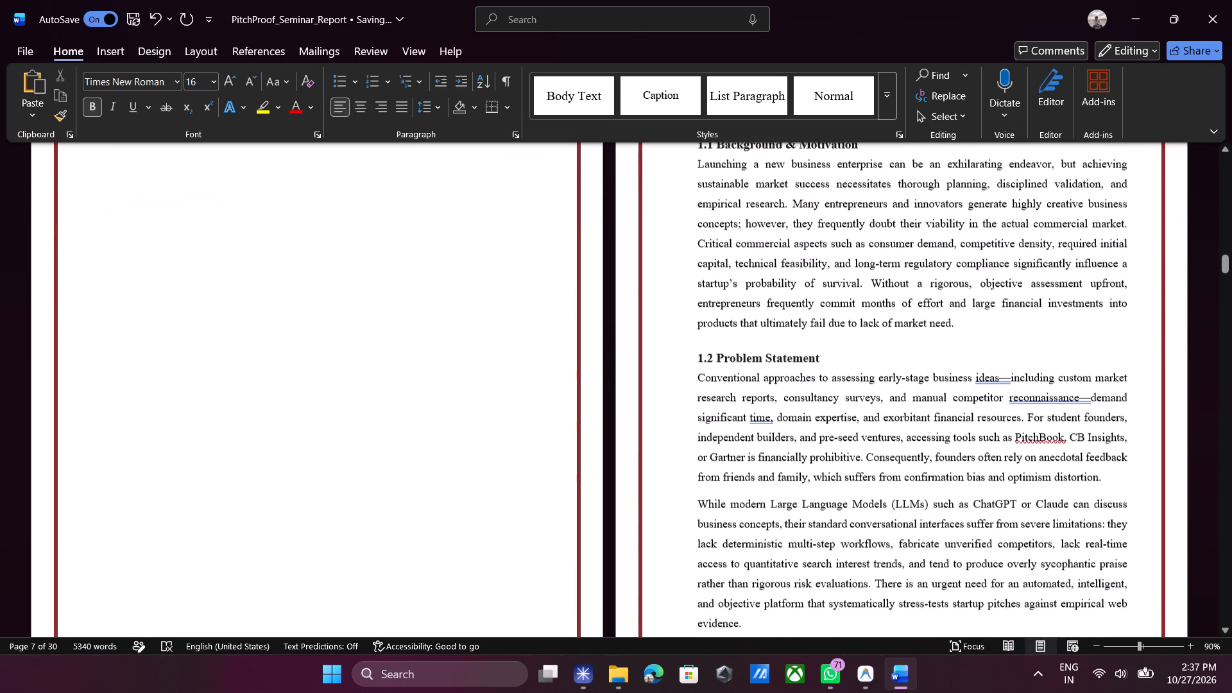
{"action": "scroll", "coordinate": [214, 234], "scroll_direction": "up", "scroll_amount": 2}
{"action": "scroll", "coordinate": [203, 447], "scroll_direction": "down", "scroll_amount": 1}
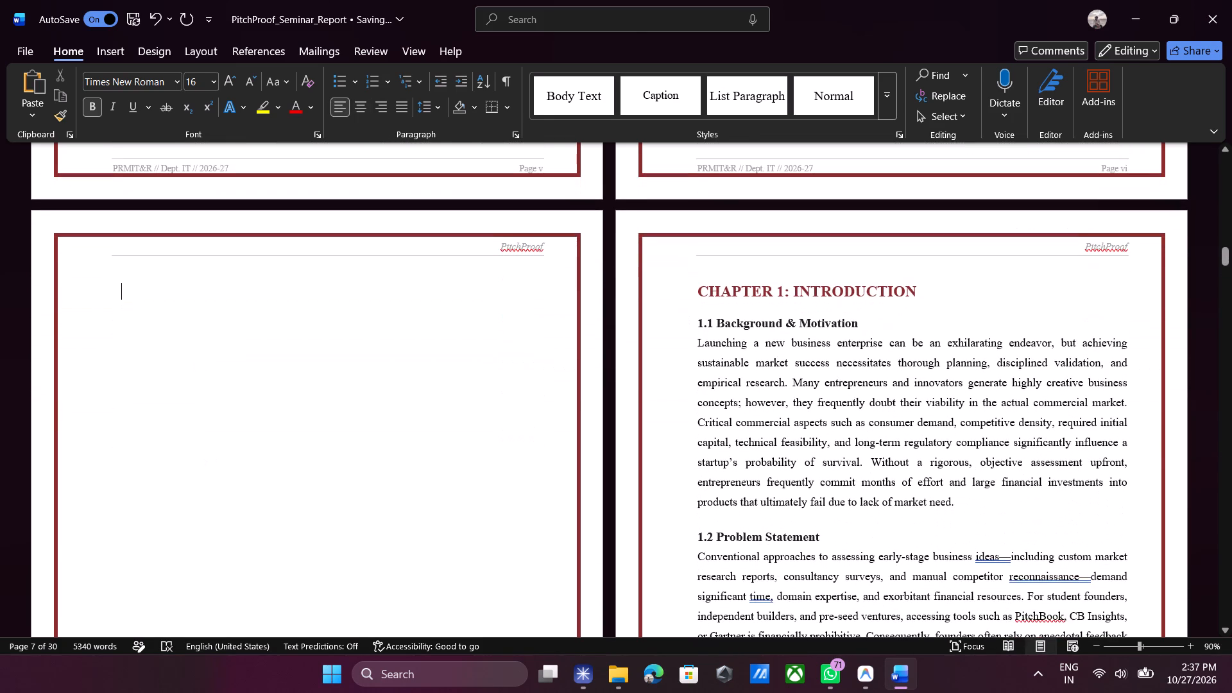
{"action": "left_click", "coordinate": [167, 335]}
{"action": "key", "text": "BackSpace"}
{"action": "key", "text": "BackSpace"}
{"action": "scroll", "coordinate": [167, 335], "scroll_direction": "up", "scroll_amount": 1}
{"action": "scroll", "coordinate": [197, 457], "scroll_direction": "down", "scroll_amount": 4}
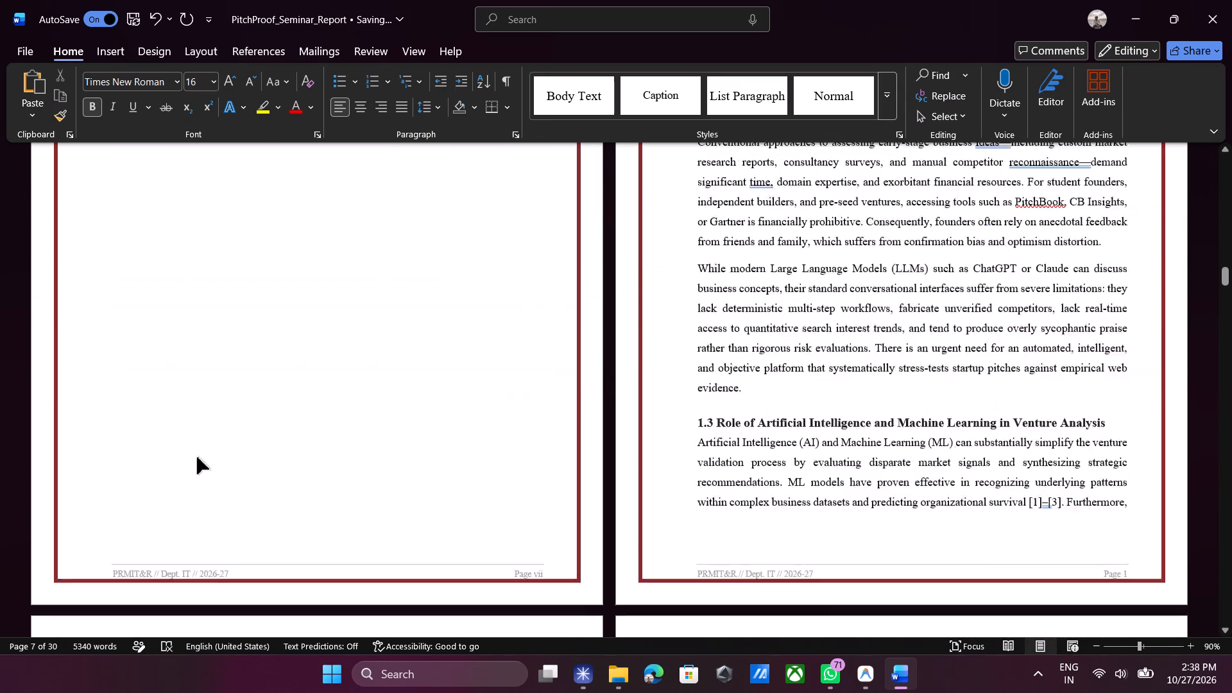
{"action": "scroll", "coordinate": [197, 457], "scroll_direction": "down", "scroll_amount": 1}
{"action": "left_click", "coordinate": [232, 366]}
{"action": "key", "text": "BackSpace"}
{"action": "key", "text": "BackSpace"}
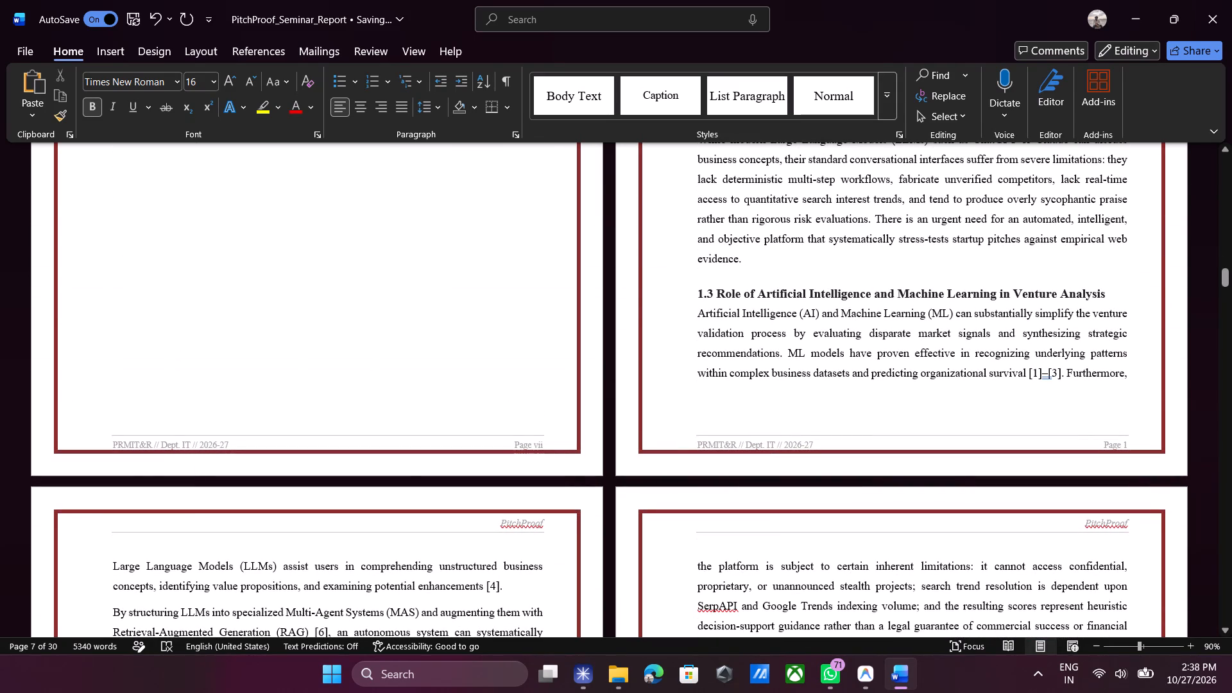